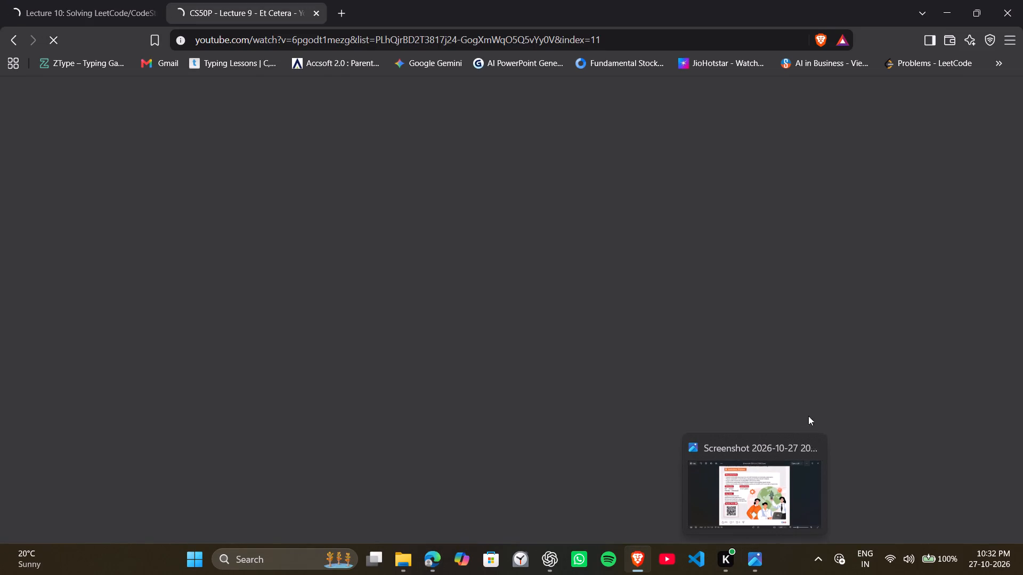
pyautogui.click(814, 458)
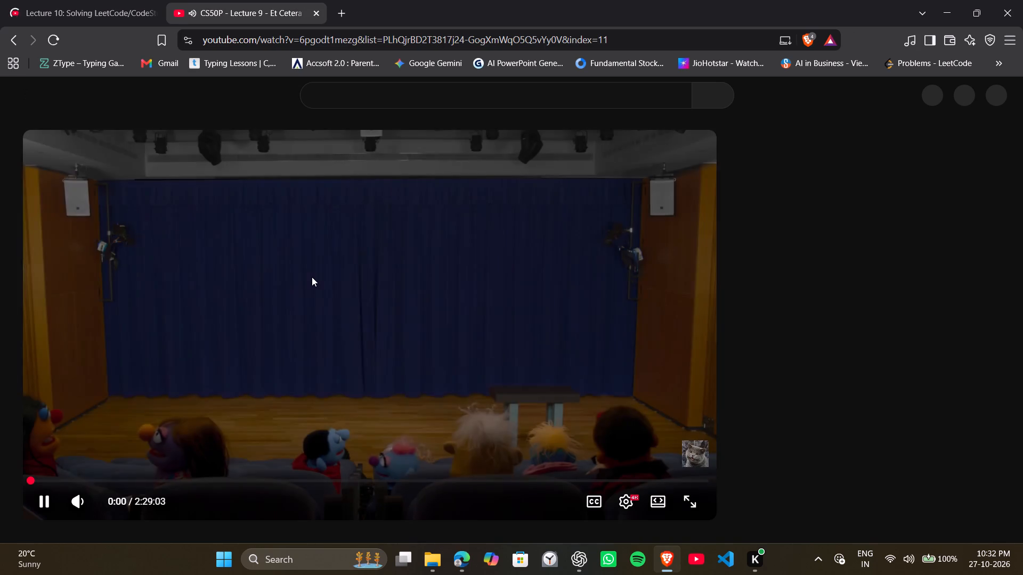
pyautogui.click(312, 277)
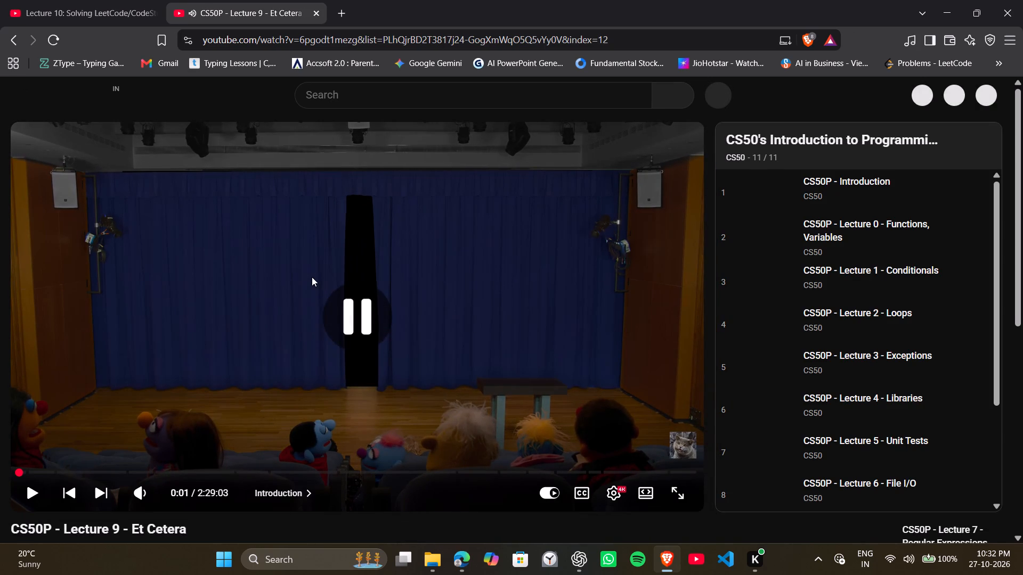
# Search YouTube in a new tab for "Podcast related to the AI and jobs".
pyautogui.click(339, 17)
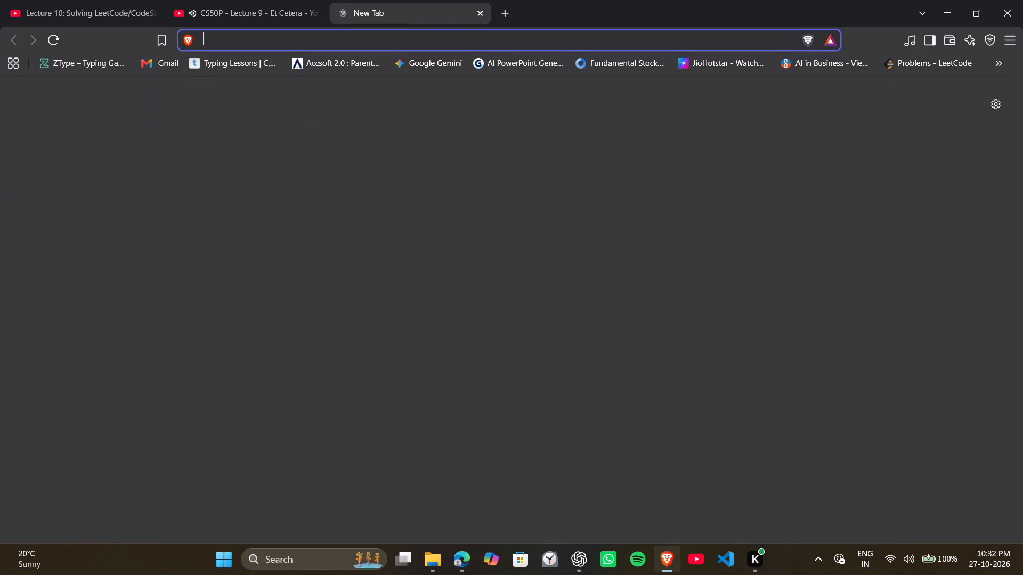
pyautogui.click(474, 121)
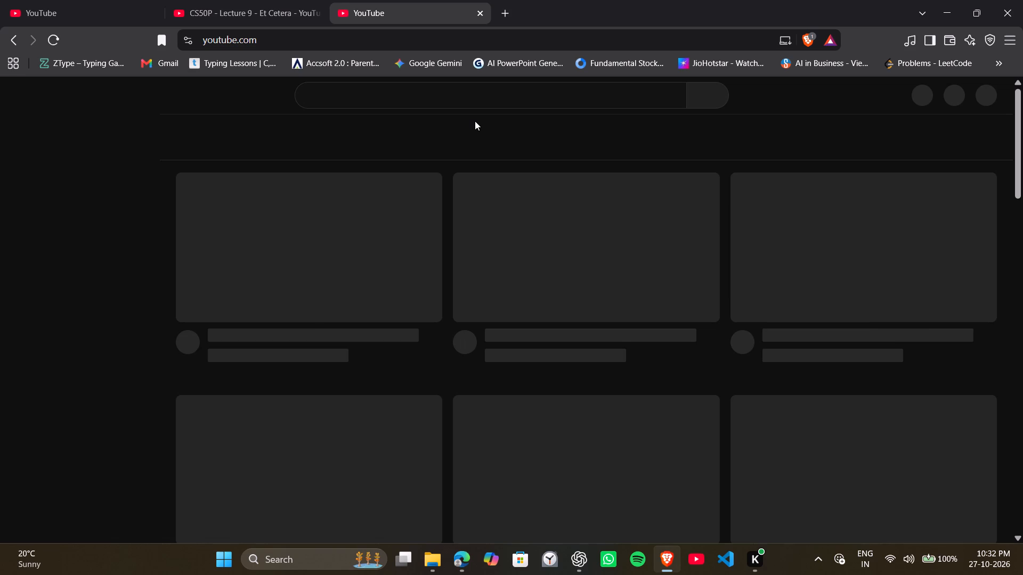
pyautogui.click(480, 106)
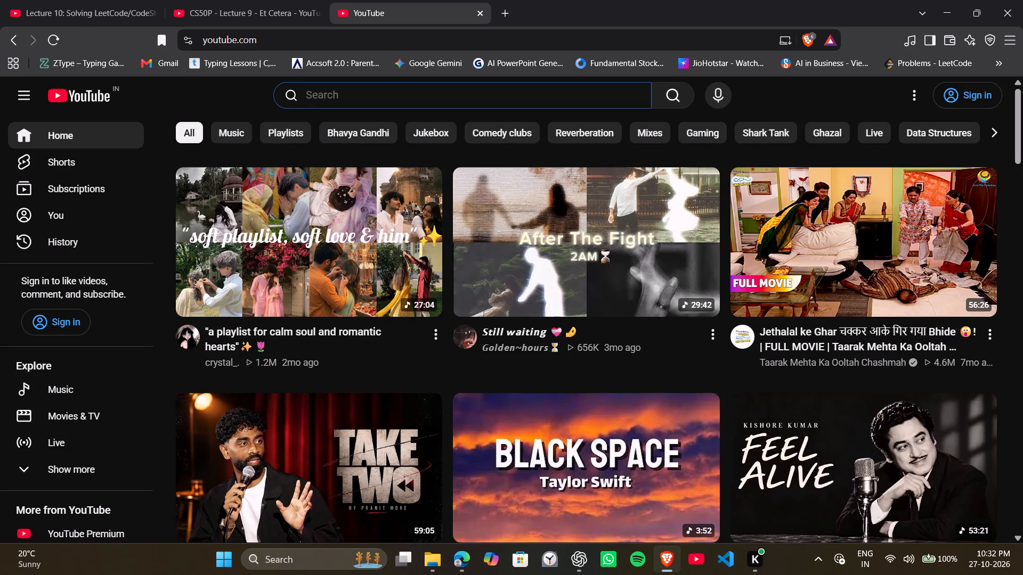
pyautogui.write('Pod')
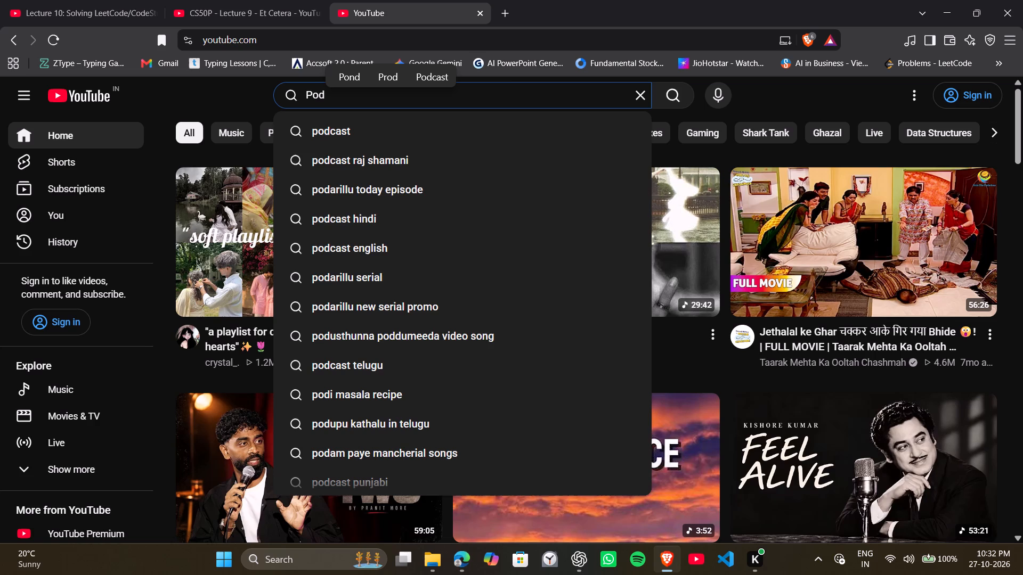
pyautogui.write('cast')
pyautogui.press('space')
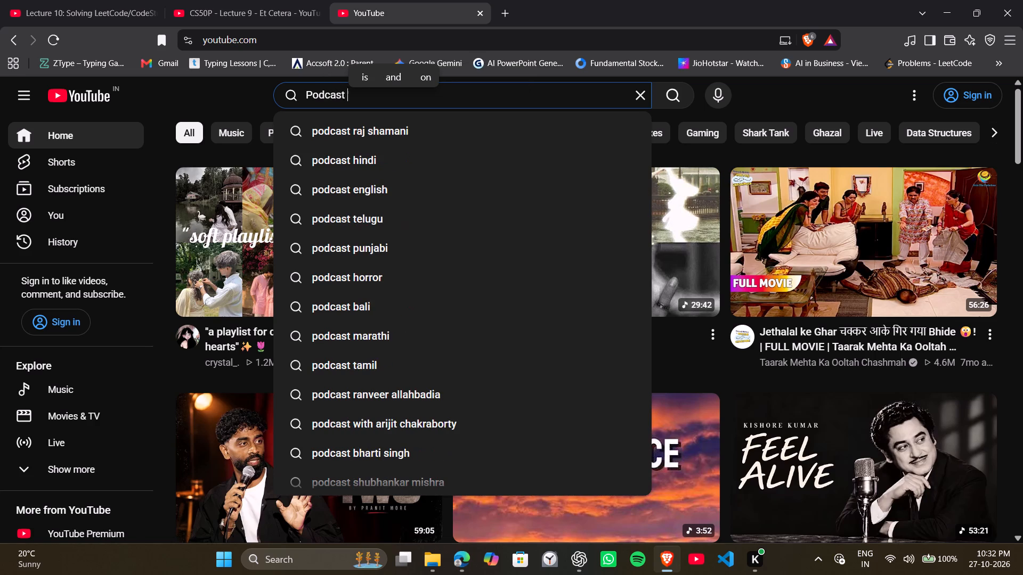
pyautogui.press('e')
pyautogui.press('BackSpace')
pyautogui.write('related')
pyautogui.press('space')
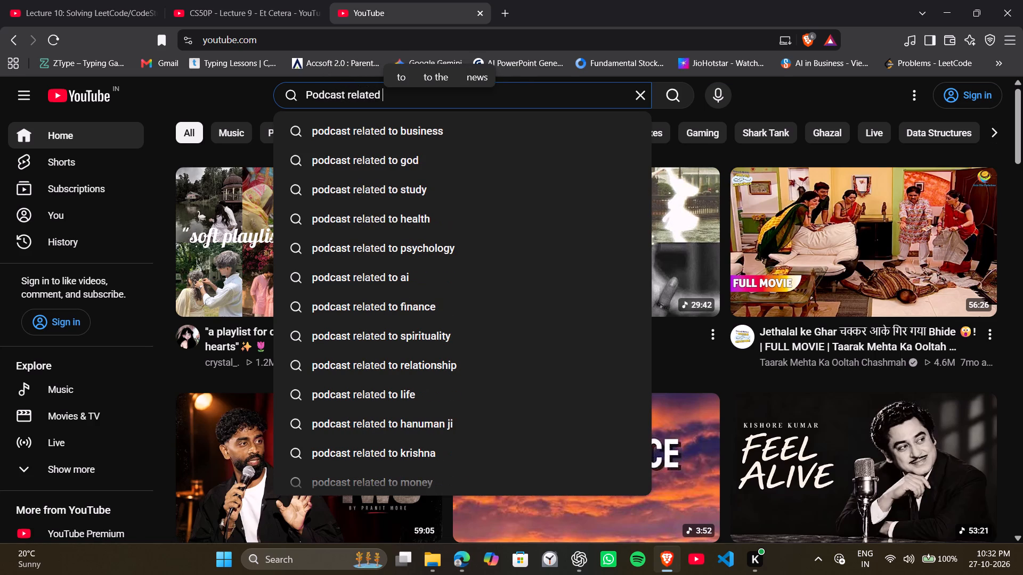
pyautogui.write('to the')
pyautogui.press('space')
pyautogui.write('AI and')
pyautogui.press('space')
pyautogui.write('jobs')
pyautogui.press('space')
pyautogui.press('Return')
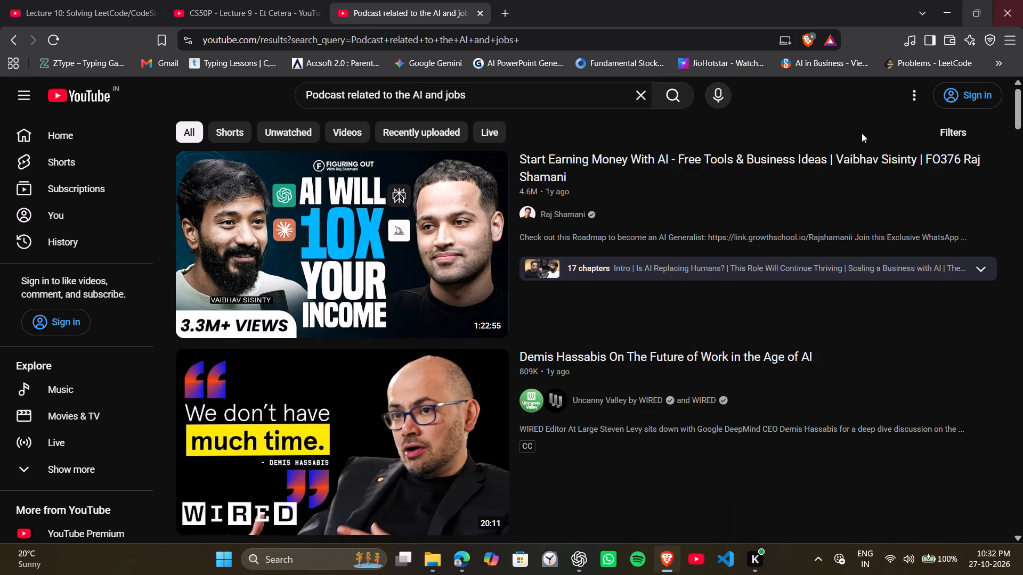
# Play the video "Andrew Ng: The Biggest Opportunities in AI Aren't Where You Think" from the search results.
pyautogui.scroll(-1, 797, 371)
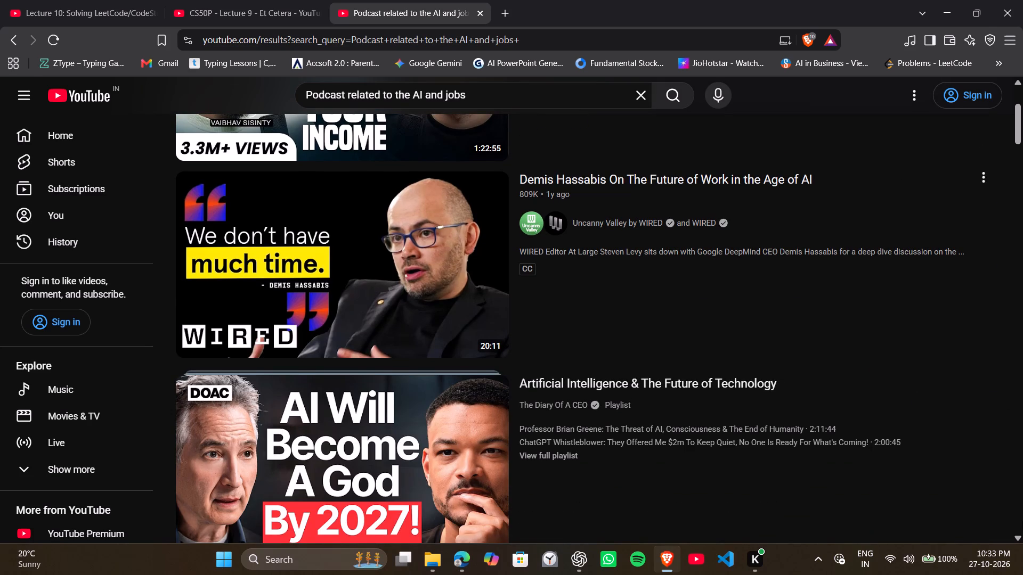
pyautogui.scroll(-1, 1022, 521)
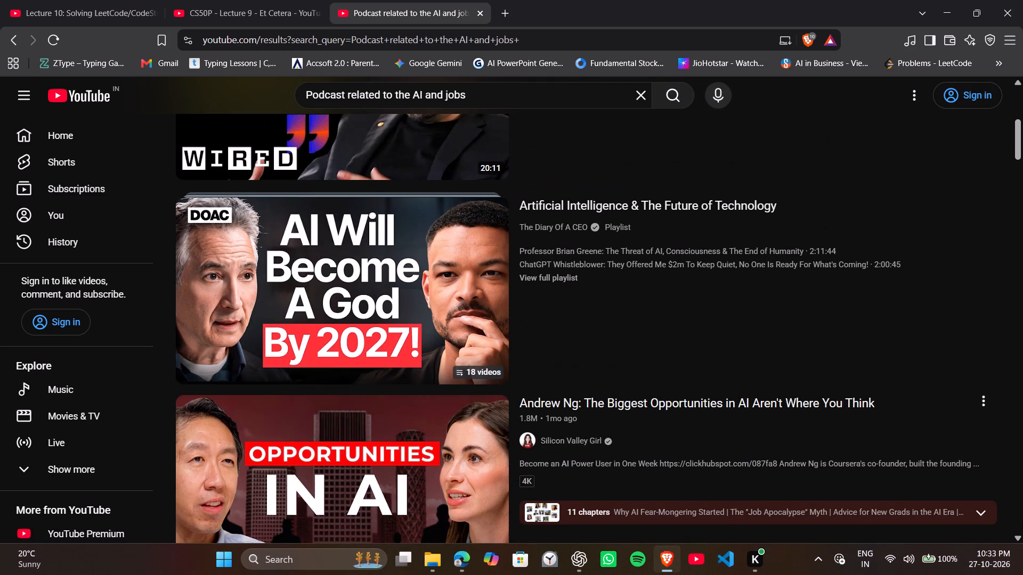
pyautogui.scroll(-2, 1022, 521)
pyautogui.scroll(1, 1022, 521)
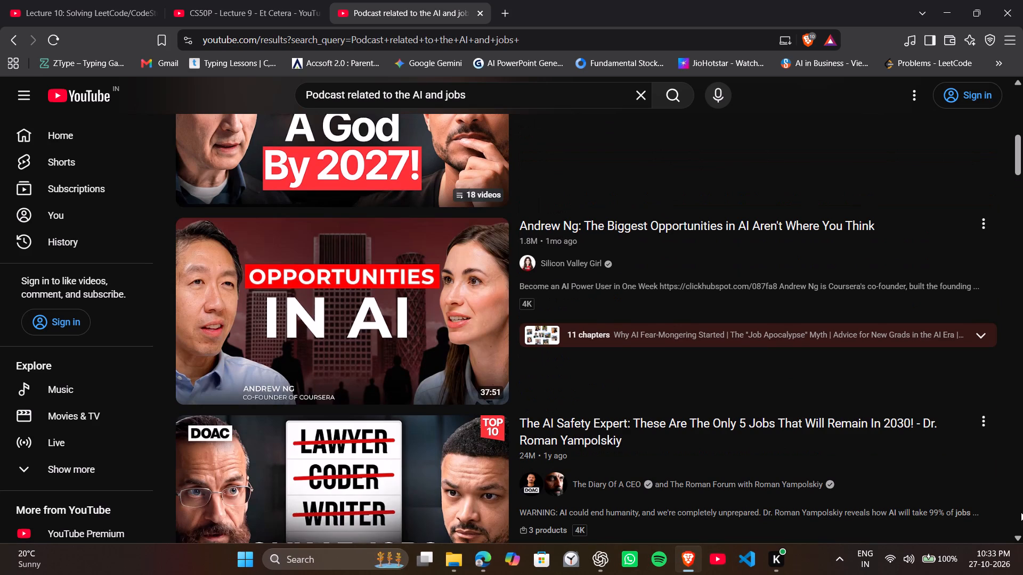
pyautogui.click(403, 273)
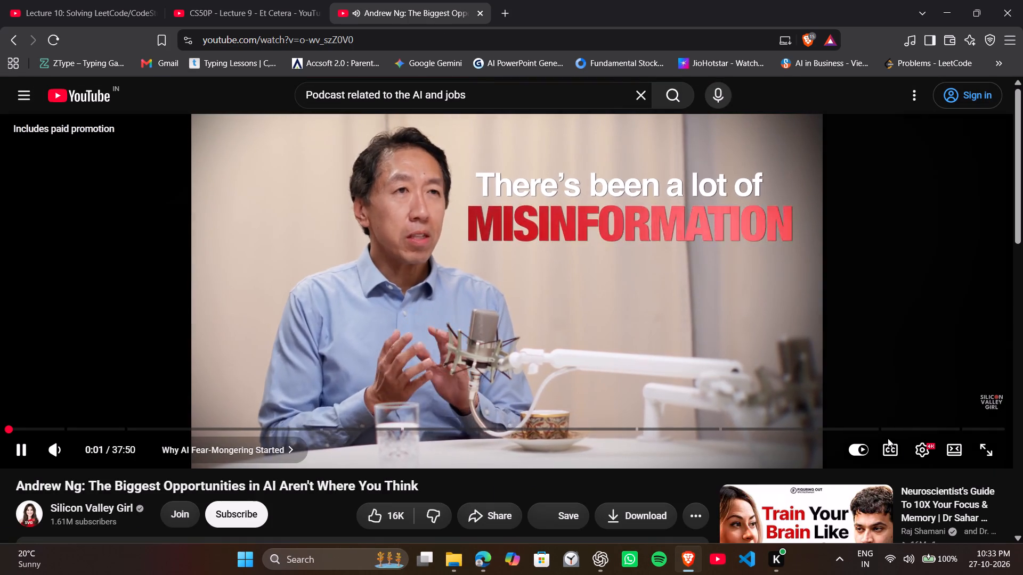
# Set the Andrew Ng video's audio track to Hindi.
pyautogui.click(923, 454)
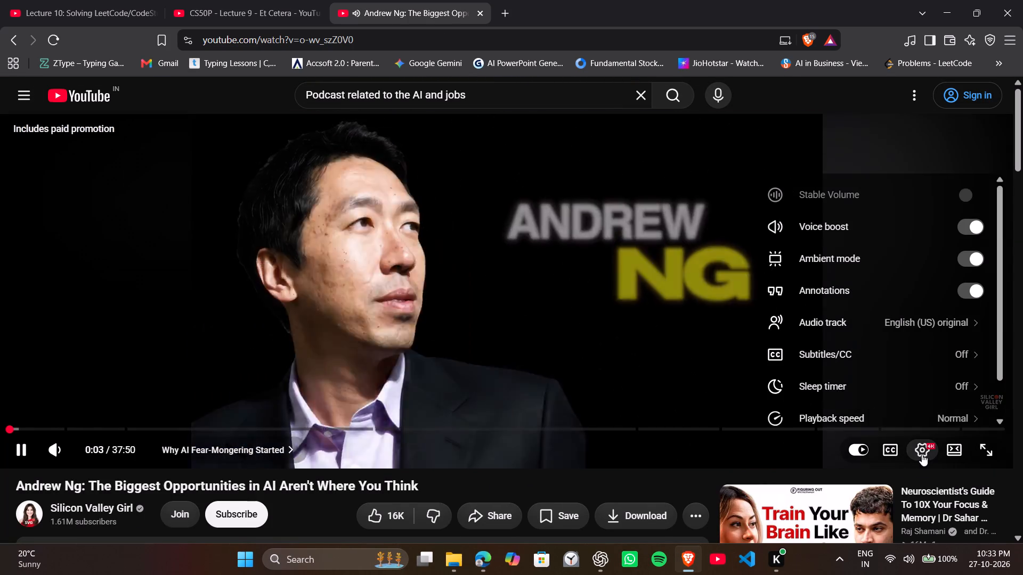
pyautogui.click(906, 323)
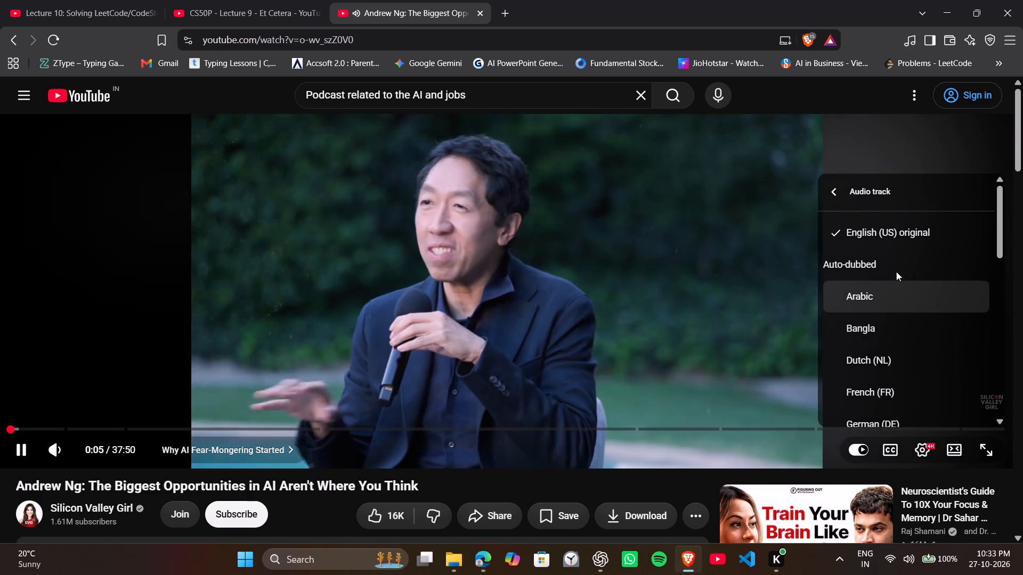
pyautogui.scroll(-1, 921, 381)
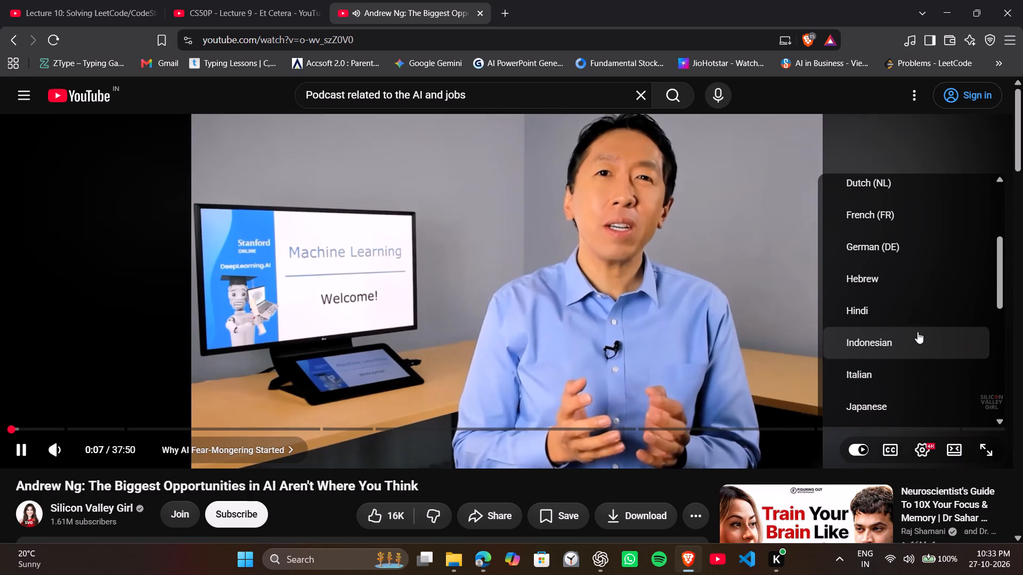
pyautogui.click(915, 317)
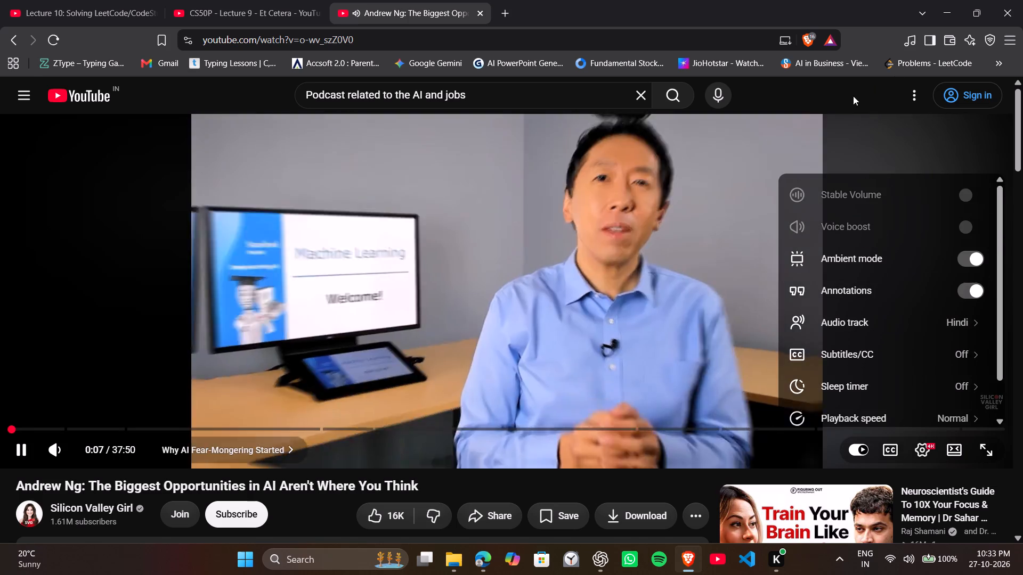
pyautogui.click(915, 136)
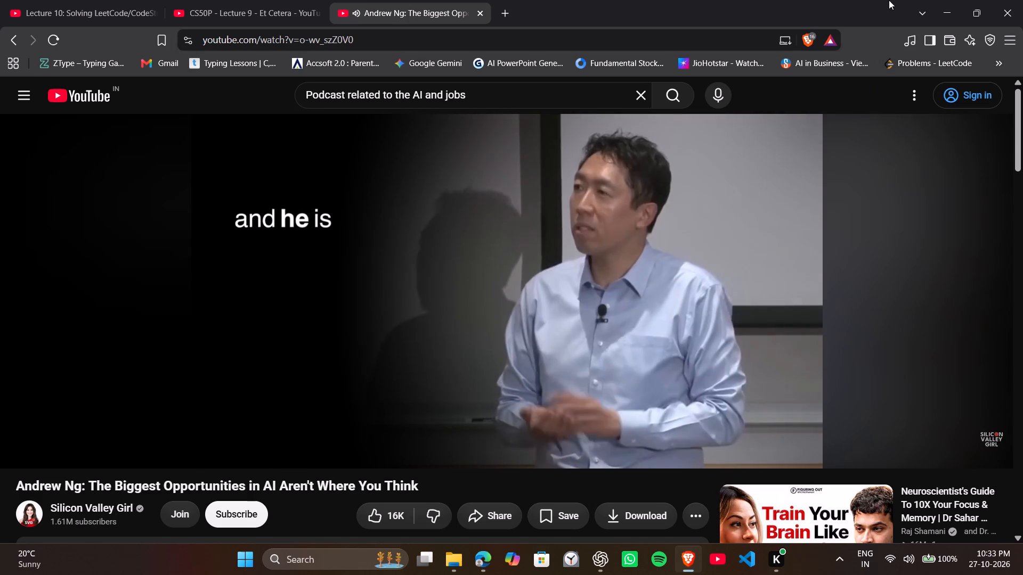
# Return to the Carbon Dating spreadsheet in Microsoft Edge and open the event website of the 29 Oct 2026 event.
pyautogui.click(944, 18)
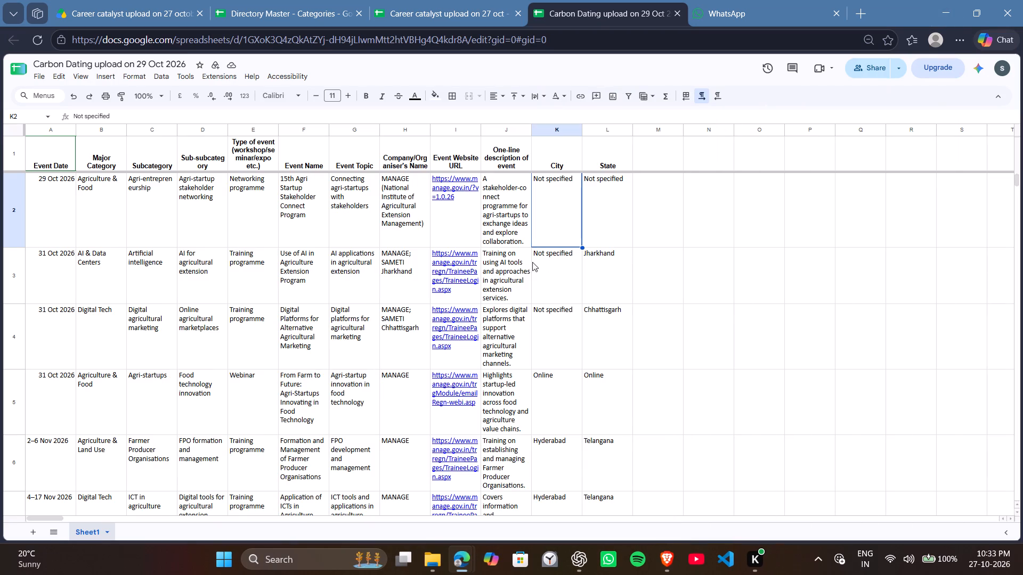
pyautogui.click(456, 175)
pyautogui.click(500, 254)
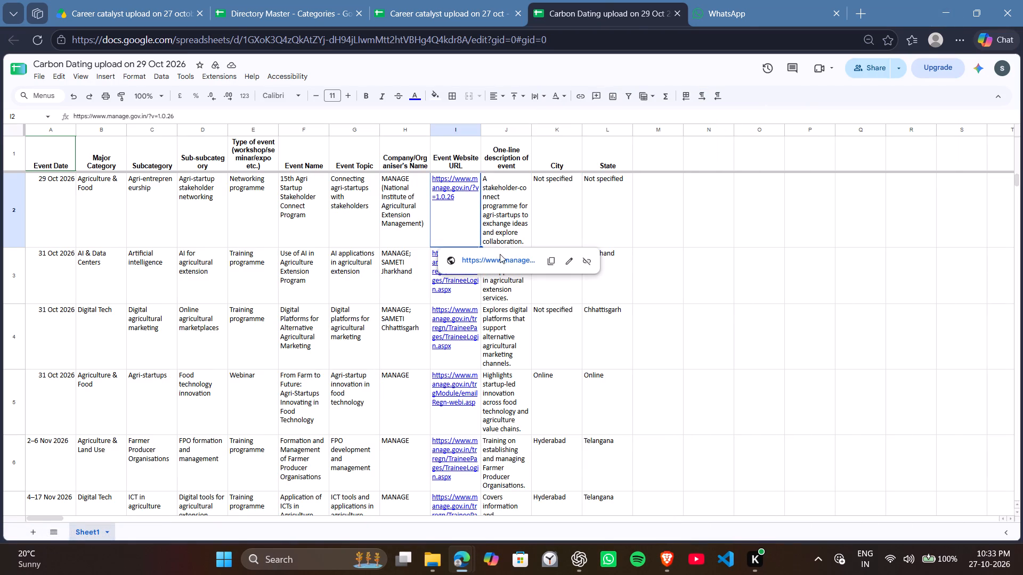
pyautogui.click(501, 260)
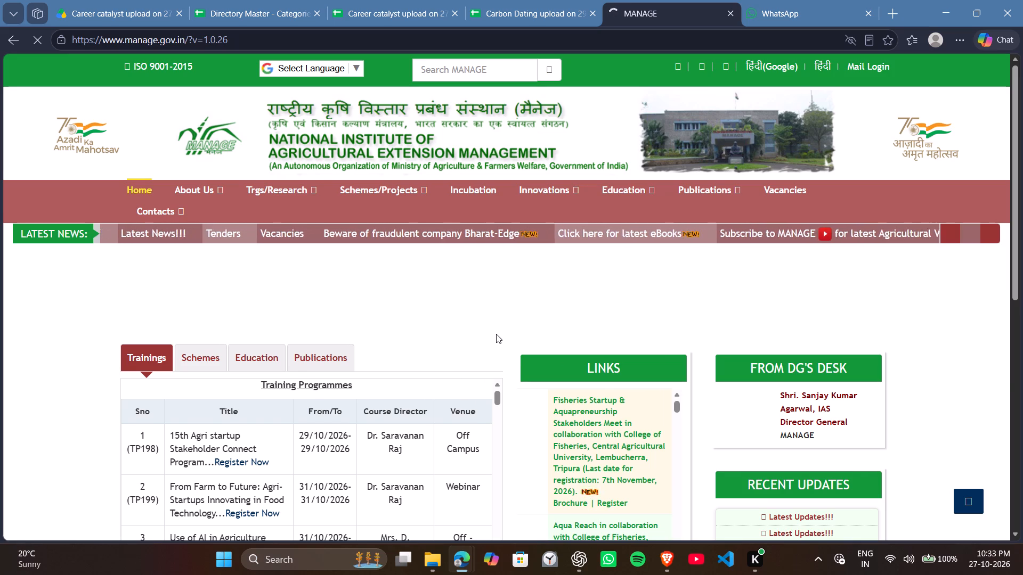
# Look over the MANAGE home page down to its footer and back to the training programmes table.
pyautogui.scroll(-1, 496, 334)
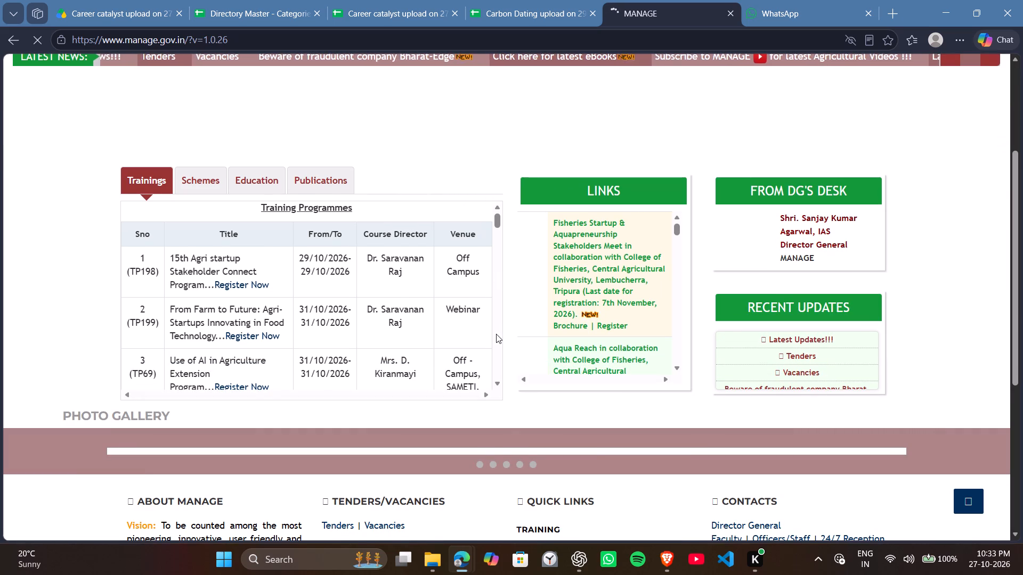
pyautogui.scroll(-2, 610, 400)
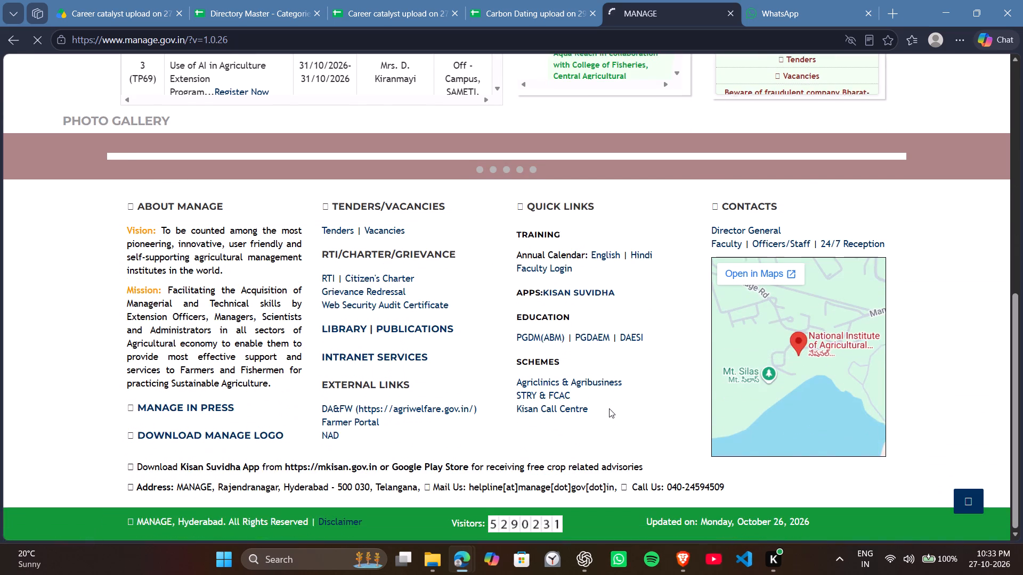
pyautogui.scroll(-1, 609, 408)
pyautogui.scroll(2, 609, 408)
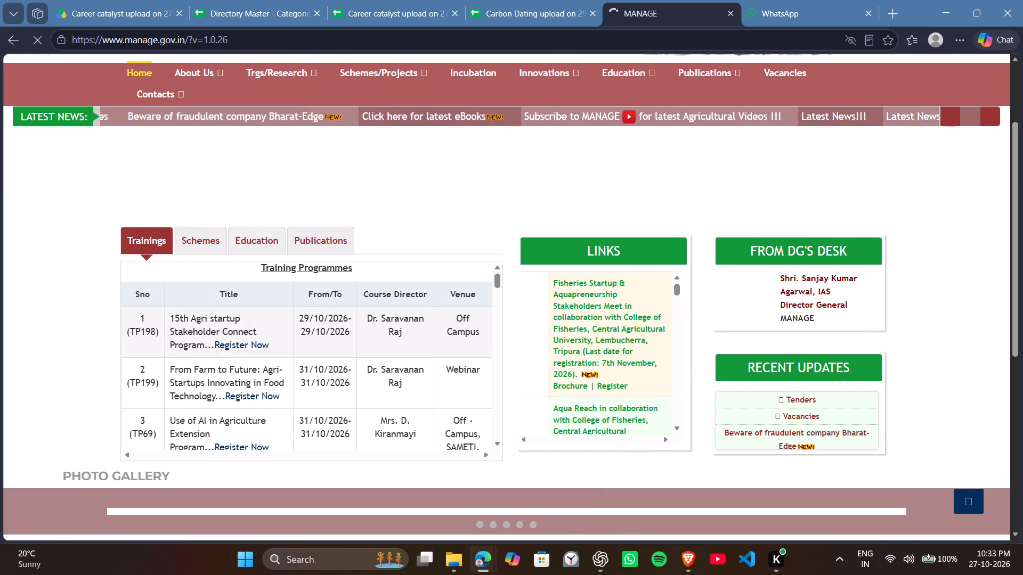
# Compare the first event in the Carbon Dating spreadsheet with the 15th Agri startup entry in MANAGE's training programmes table.
pyautogui.click(540, 0)
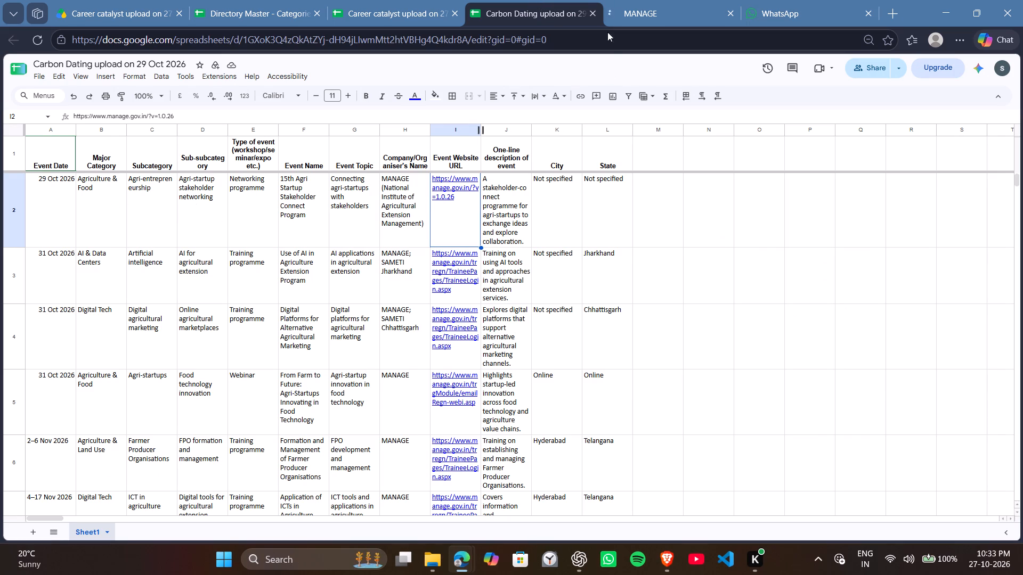
pyautogui.click(667, 2)
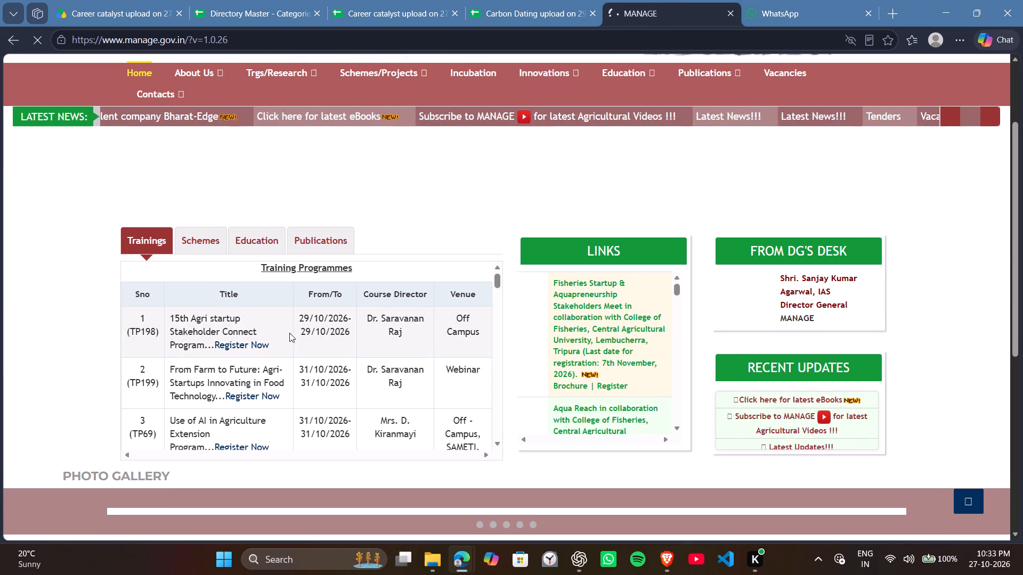
pyautogui.click(295, 329)
pyautogui.click(330, 315)
pyautogui.click(420, 321)
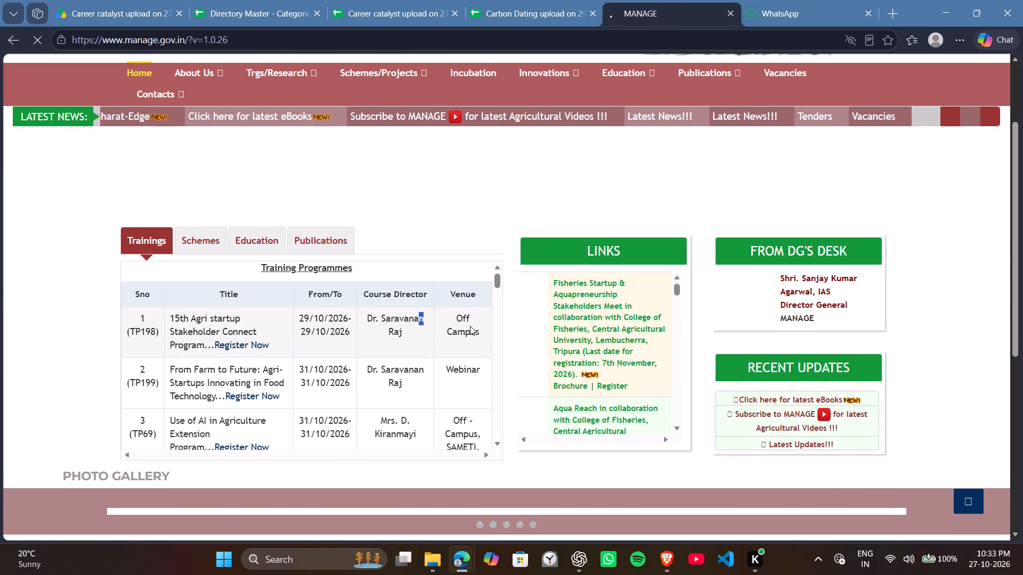
pyautogui.click(470, 326)
pyautogui.click(149, 332)
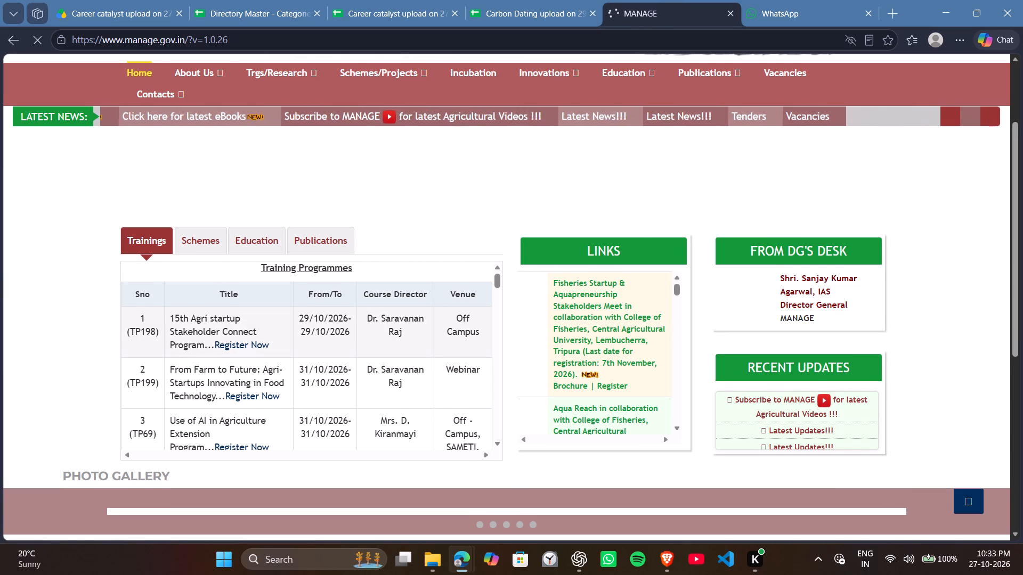
pyautogui.doubleClick(149, 332)
pyautogui.doubleClick(149, 332)
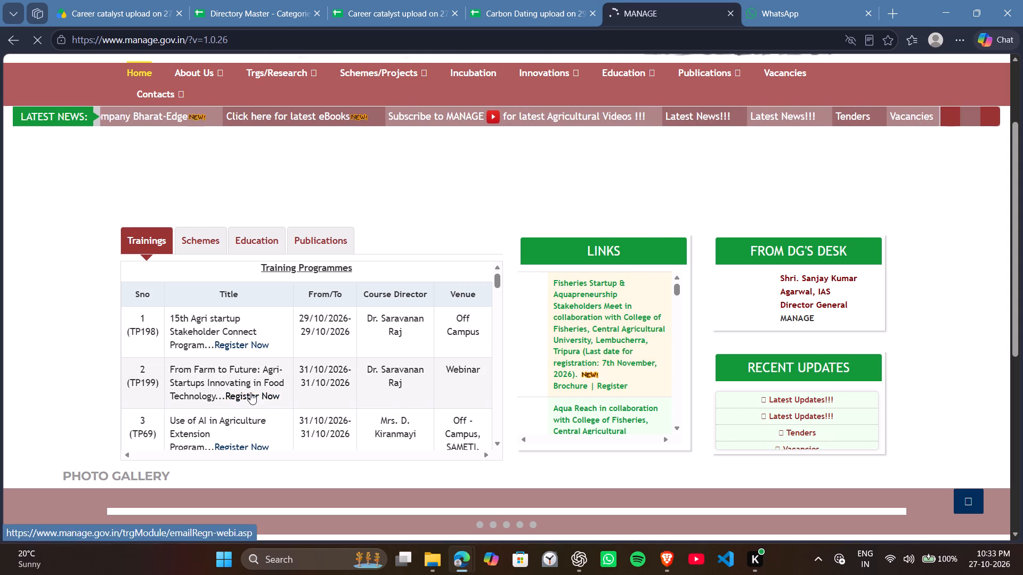
# Examine the MANAGE training programmes list through to its last entry and return to the first one.
pyautogui.scroll(-1, 403, 402)
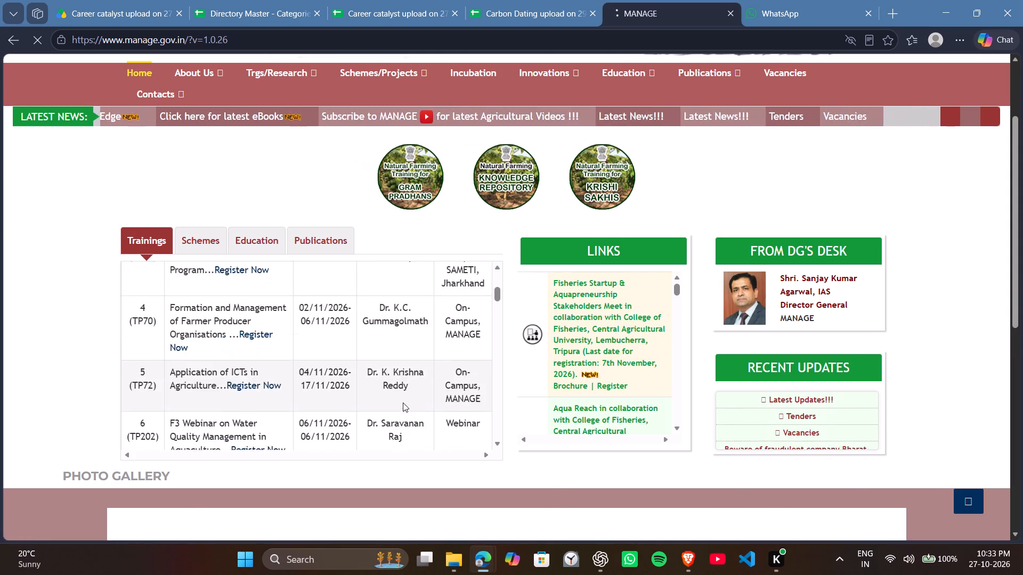
pyautogui.scroll(-2, 403, 402)
pyautogui.scroll(-1, 789, 377)
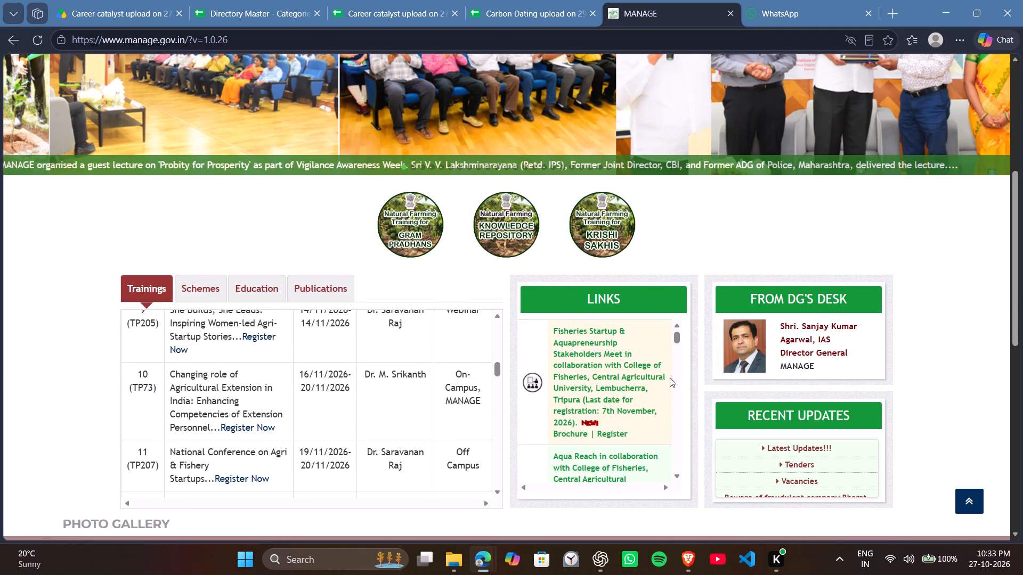
pyautogui.scroll(-9, 301, 399)
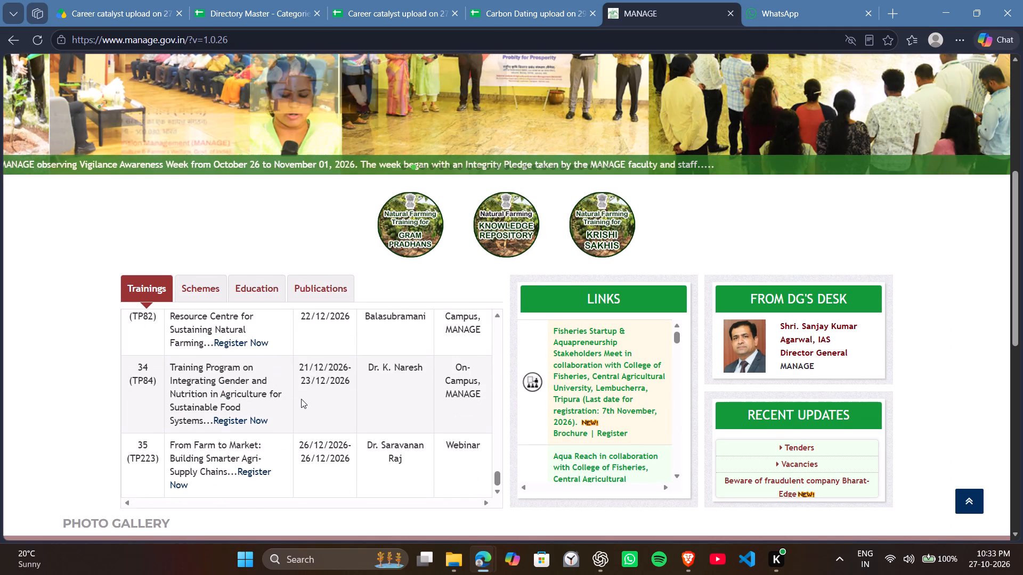
pyautogui.scroll(-1, 301, 399)
pyautogui.scroll(20, 301, 399)
pyautogui.scroll(-1, 441, 253)
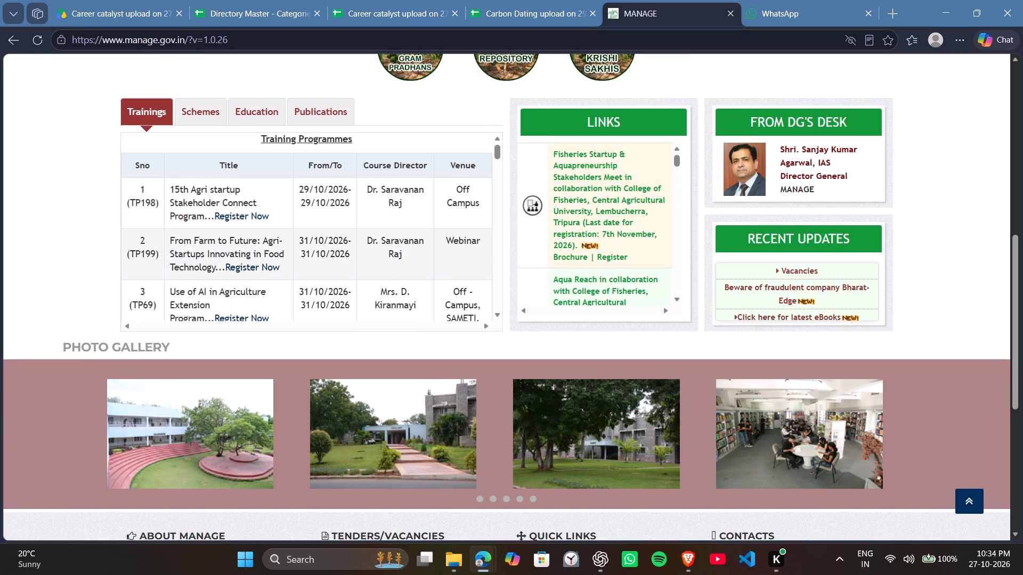
# Check the date and venue listed for the 15th Agri startup Stakeholder Connect Program.
pyautogui.click(355, 195)
pyautogui.click(483, 200)
pyautogui.tripleClick(467, 198)
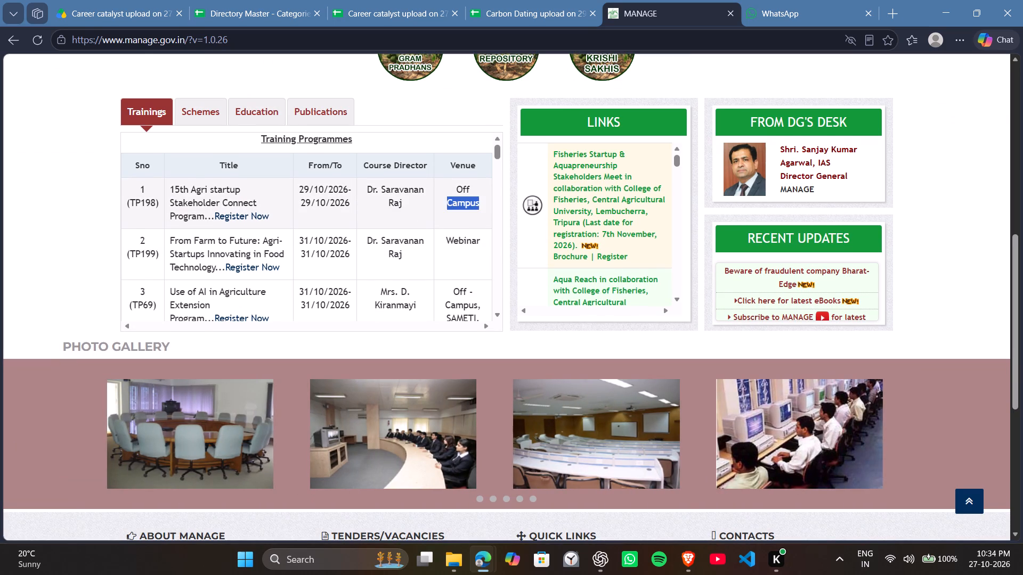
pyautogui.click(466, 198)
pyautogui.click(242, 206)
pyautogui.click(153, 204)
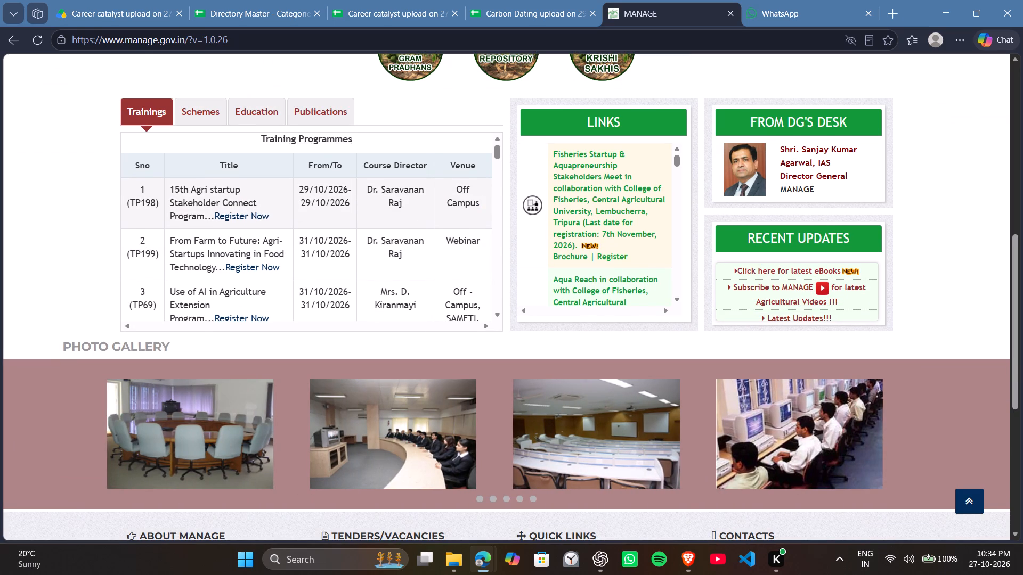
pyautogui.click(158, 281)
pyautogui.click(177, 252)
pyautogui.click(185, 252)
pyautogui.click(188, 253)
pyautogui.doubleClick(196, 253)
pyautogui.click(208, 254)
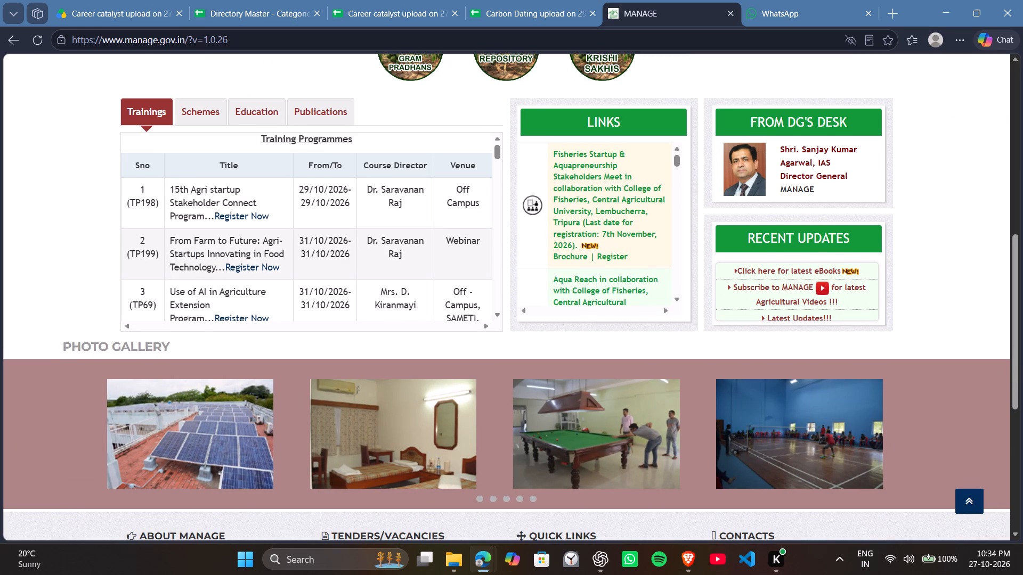
# Examine the Links list on the MANAGE home page and look over the rest of the page down to its footer.
pyautogui.scroll(-1, 633, 196)
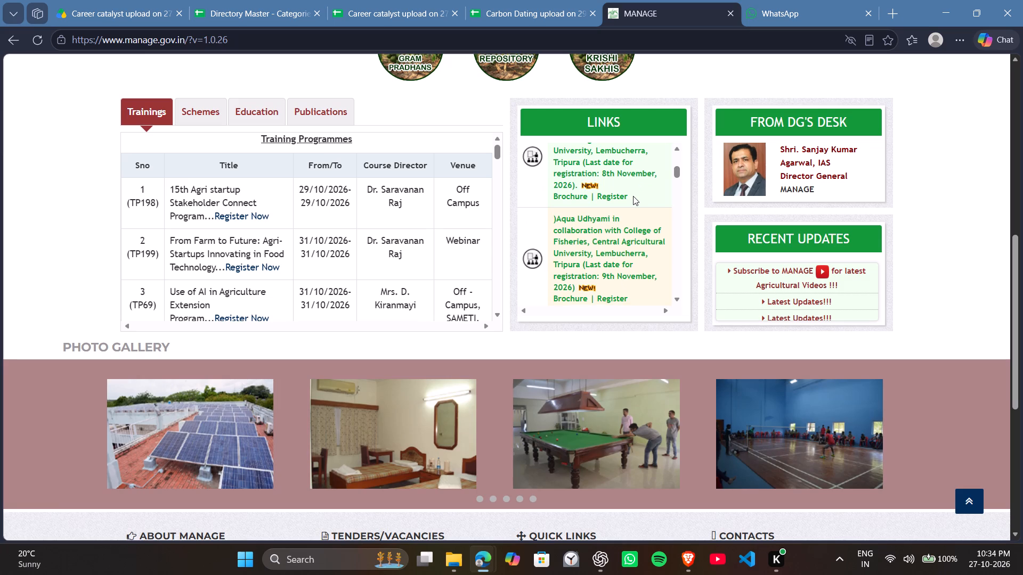
pyautogui.scroll(1, 633, 196)
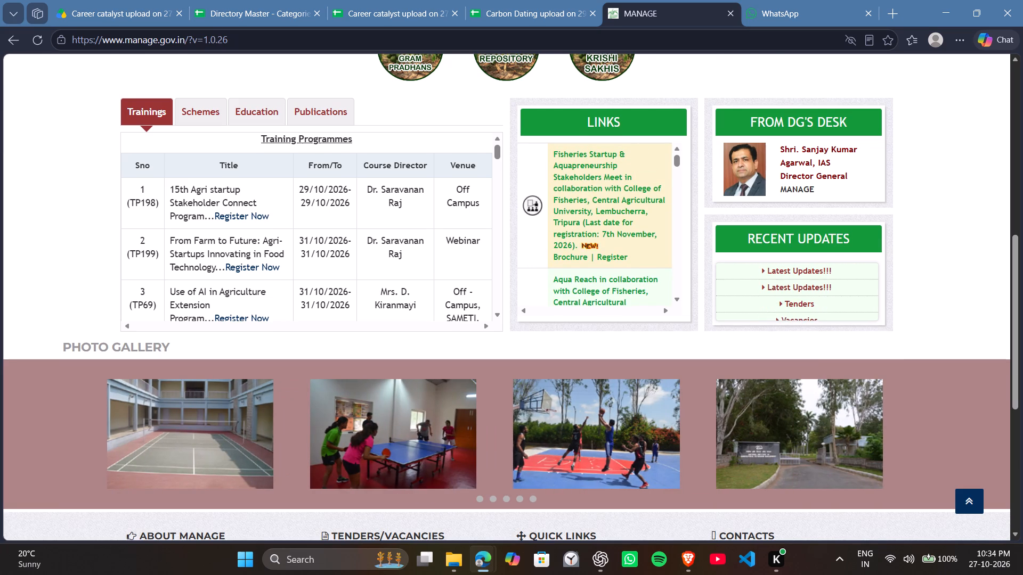
pyautogui.scroll(1, 633, 196)
pyautogui.scroll(-1, 645, 344)
pyautogui.scroll(2, 658, 307)
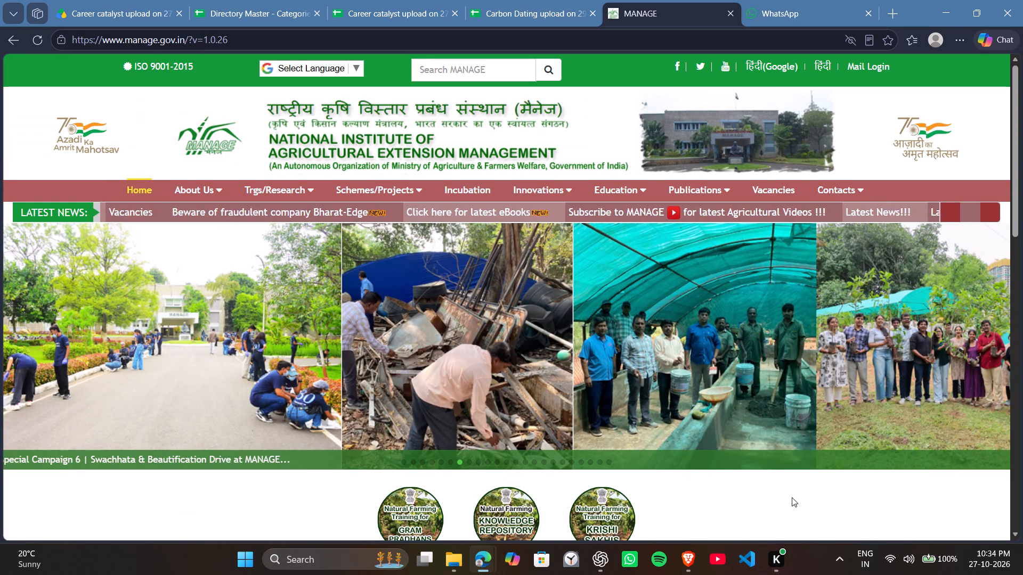
pyautogui.scroll(1, 792, 497)
pyautogui.scroll(-1, 783, 478)
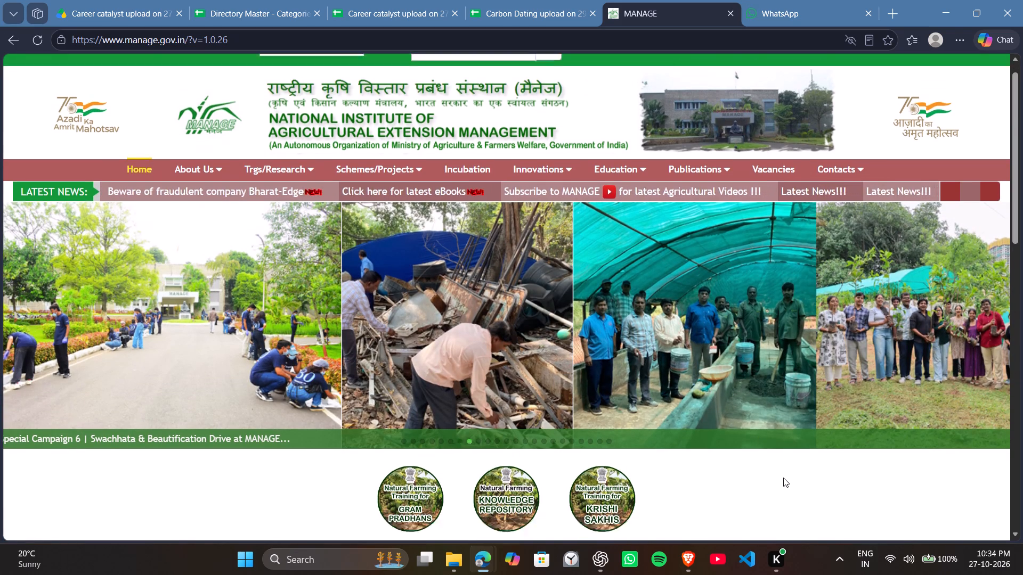
pyautogui.scroll(2, 657, 473)
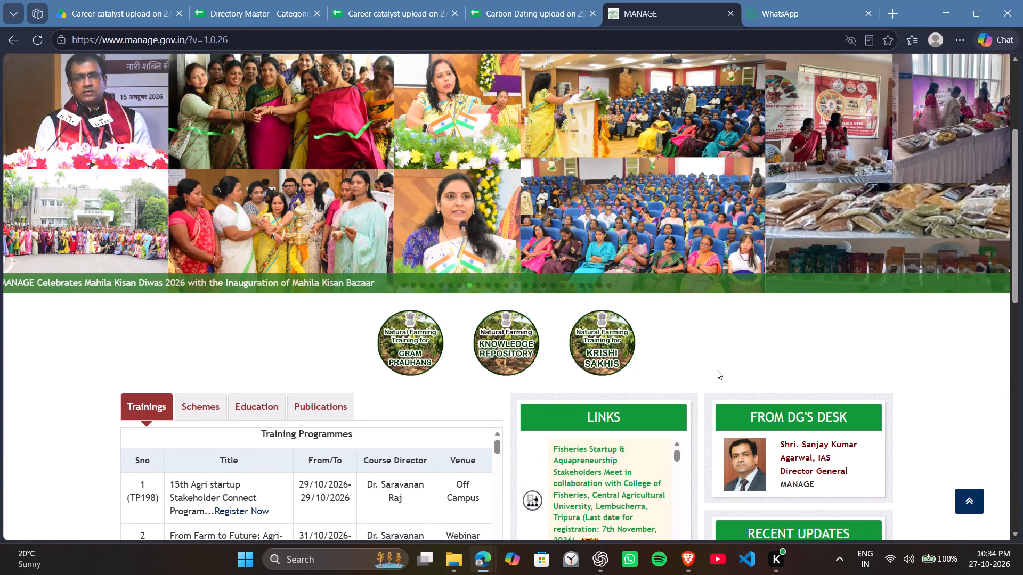
pyautogui.scroll(-1, 717, 370)
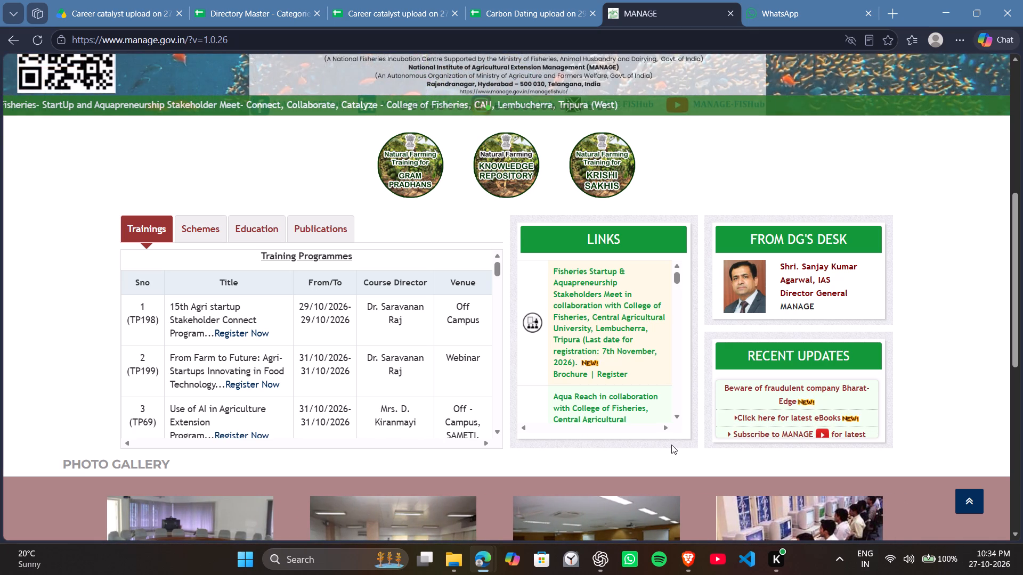
pyautogui.scroll(-1, 649, 393)
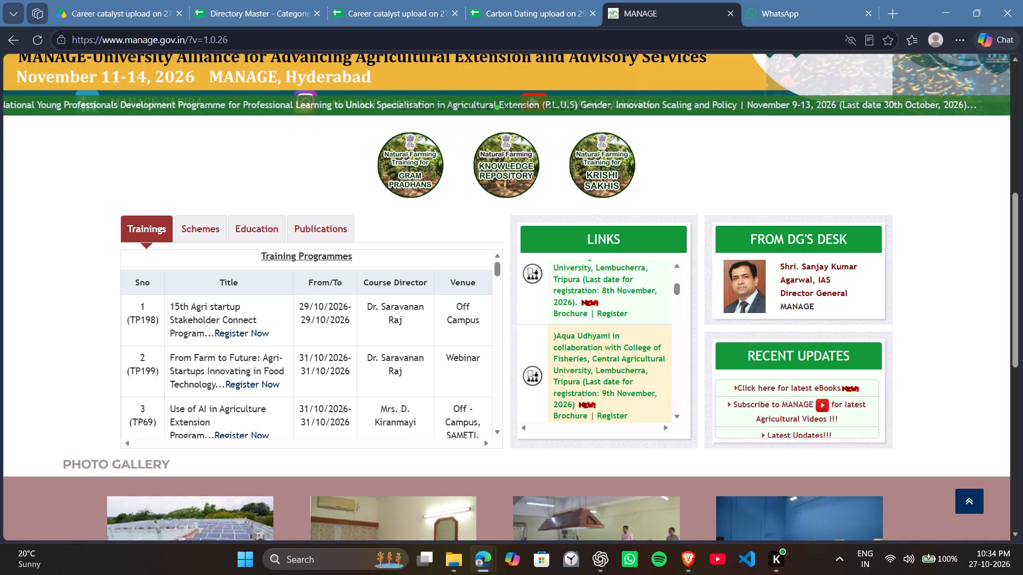
pyautogui.scroll(-2, 649, 393)
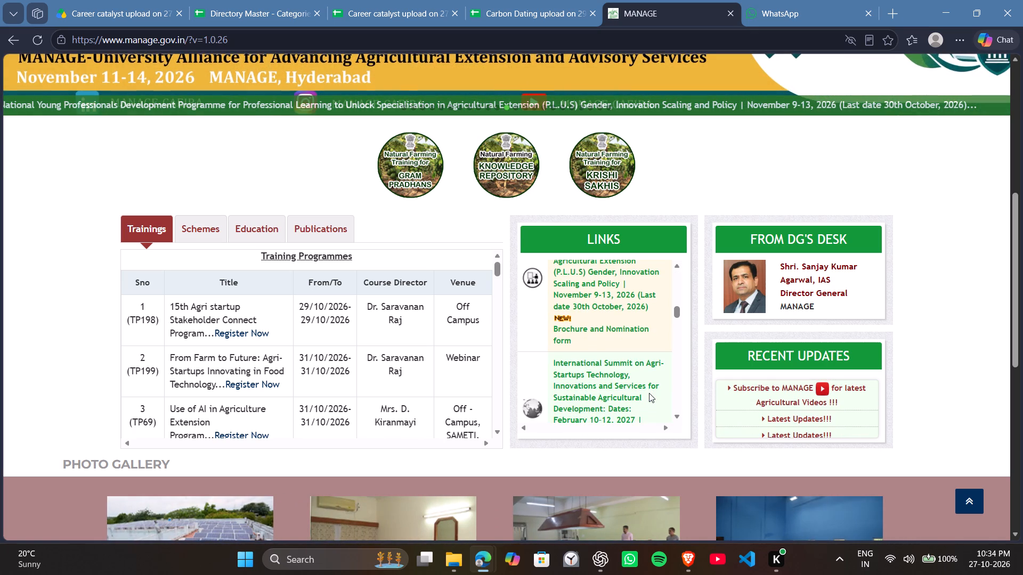
pyautogui.scroll(-1, 649, 393)
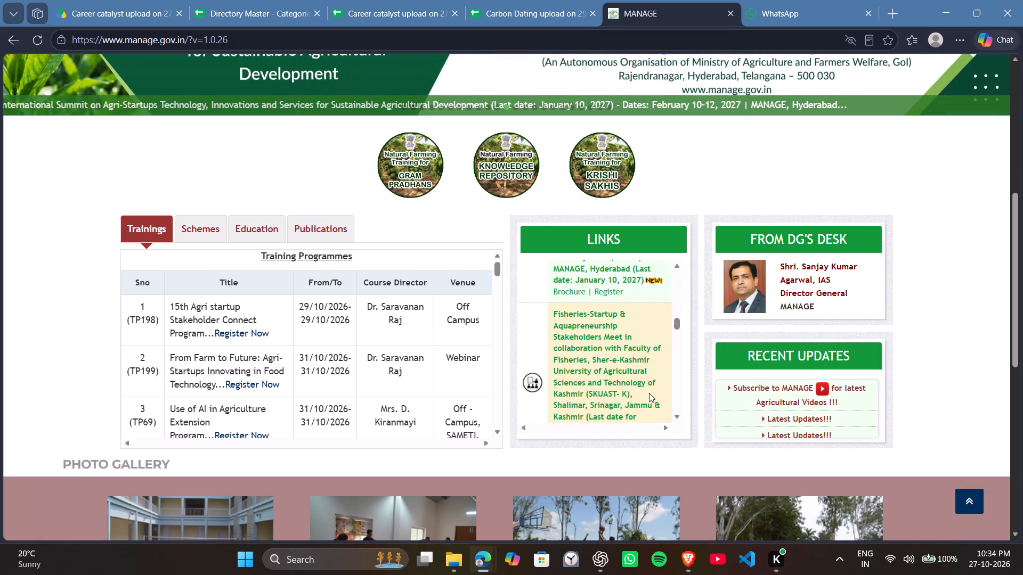
pyautogui.scroll(-1, 649, 393)
pyautogui.scroll(-3, 944, 403)
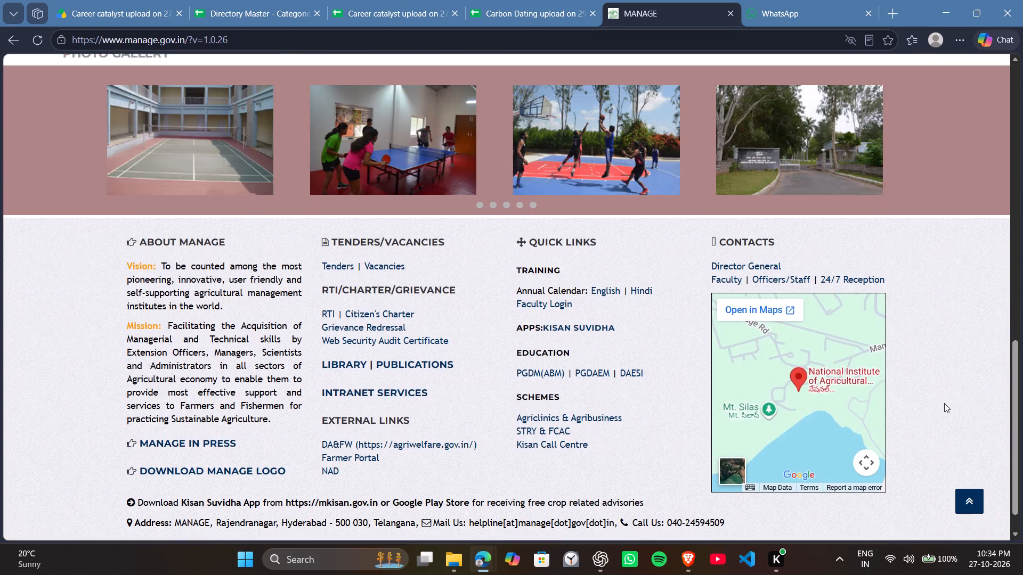
pyautogui.scroll(-1, 944, 403)
pyautogui.scroll(6, 922, 408)
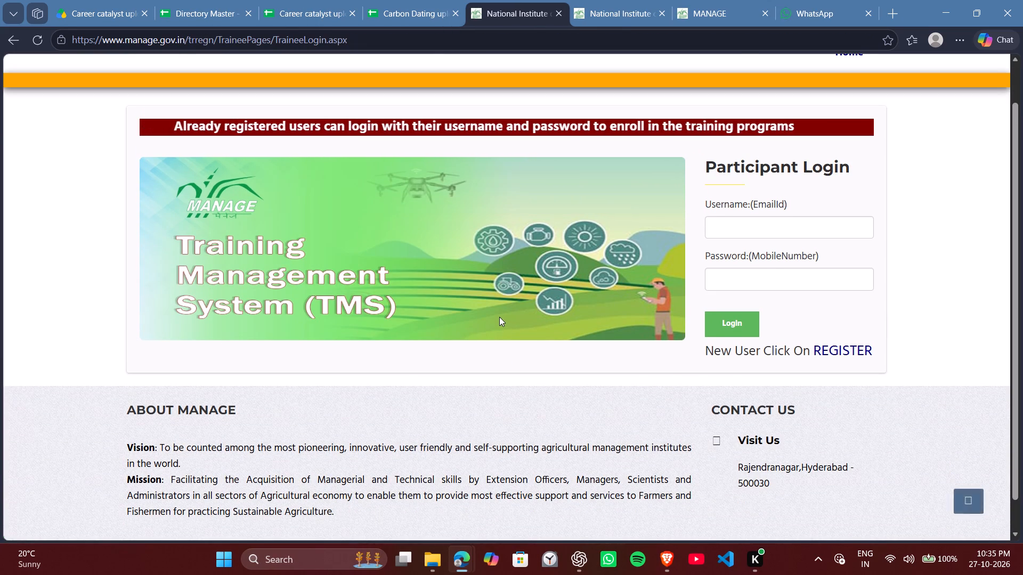
# Check the webinar registration page linked in the Carbon Dating spreadsheet for the 31 Oct 2026 From Farm to Future event, and return to the spreadsheet.
pyautogui.click(427, 0)
pyautogui.click(456, 391)
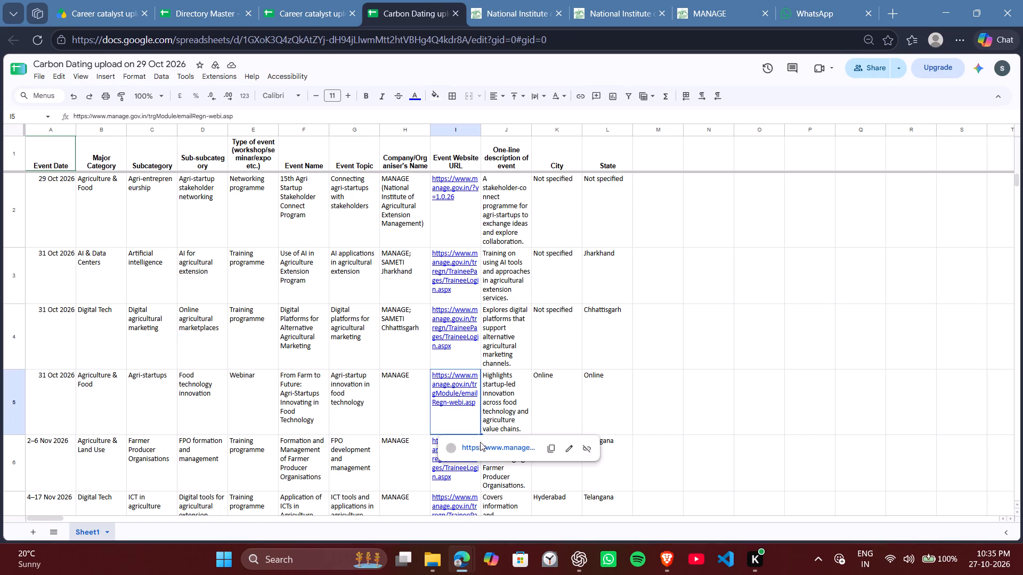
pyautogui.click(483, 449)
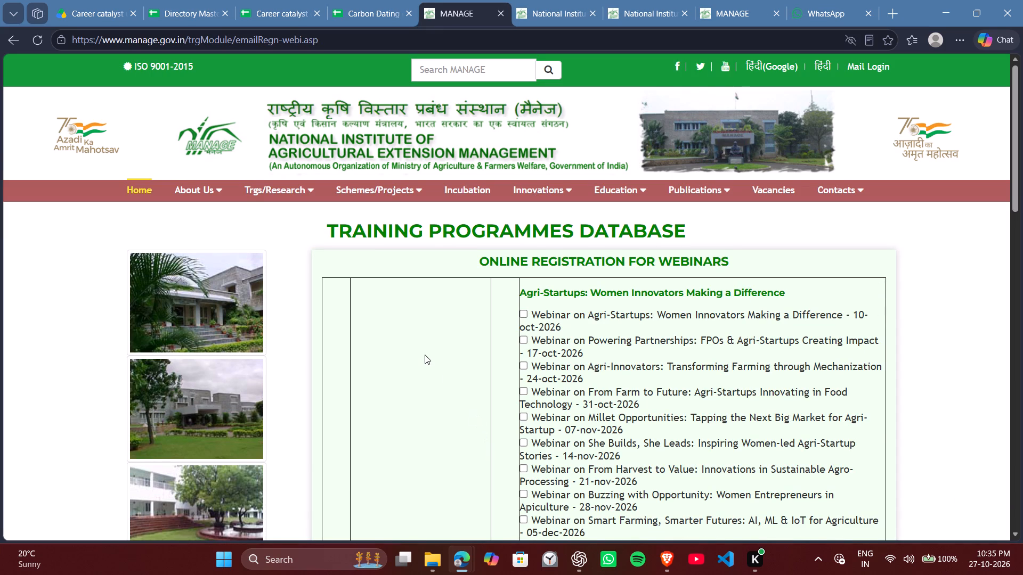
pyautogui.scroll(-1, 425, 355)
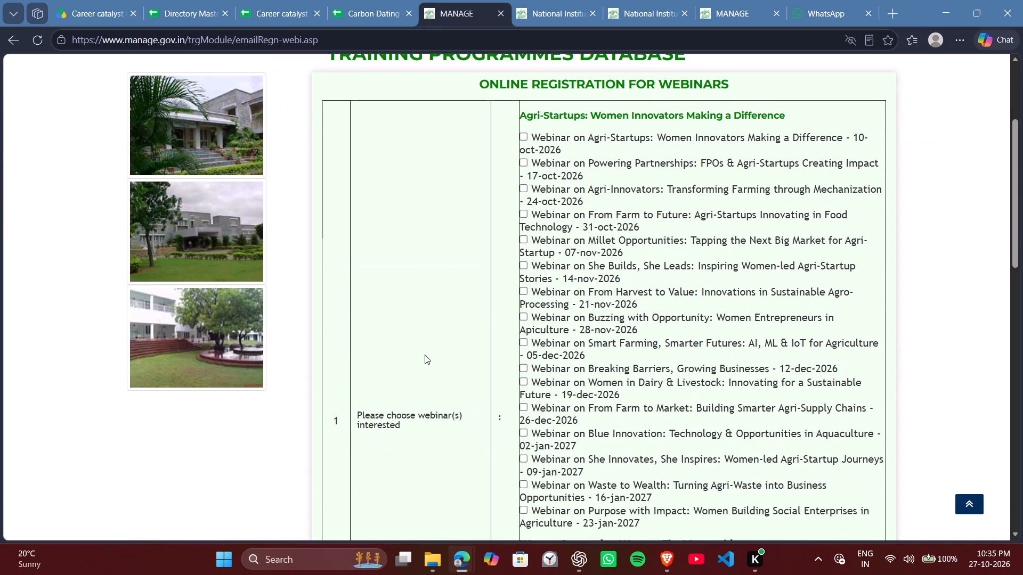
pyautogui.scroll(-2, 425, 355)
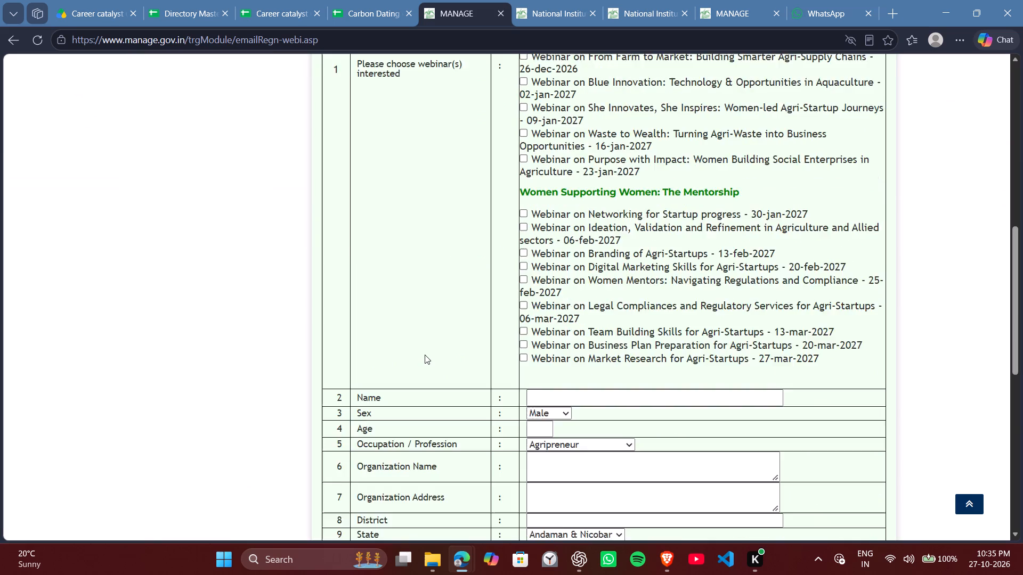
pyautogui.scroll(-3, 425, 355)
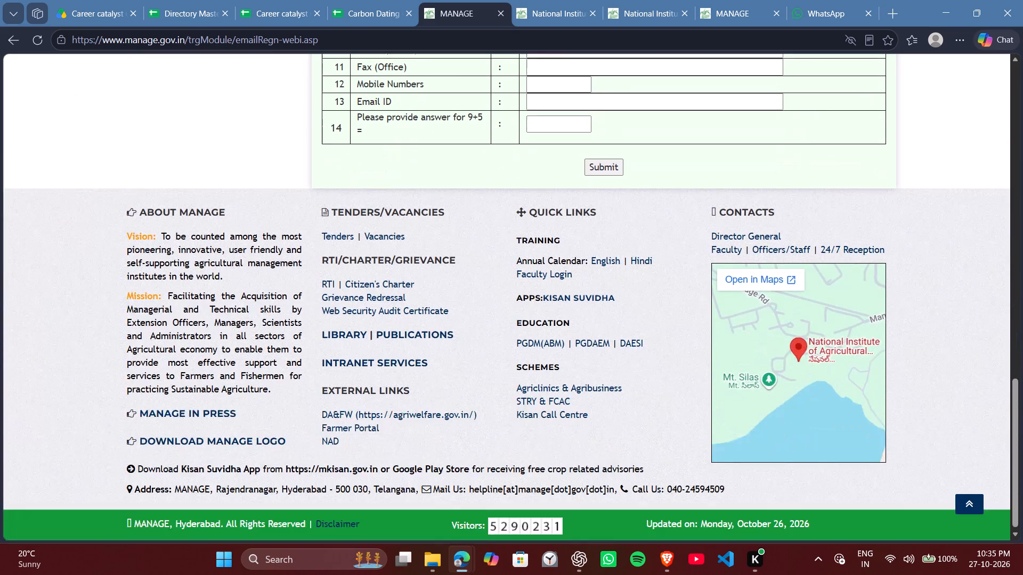
pyautogui.scroll(7, 425, 355)
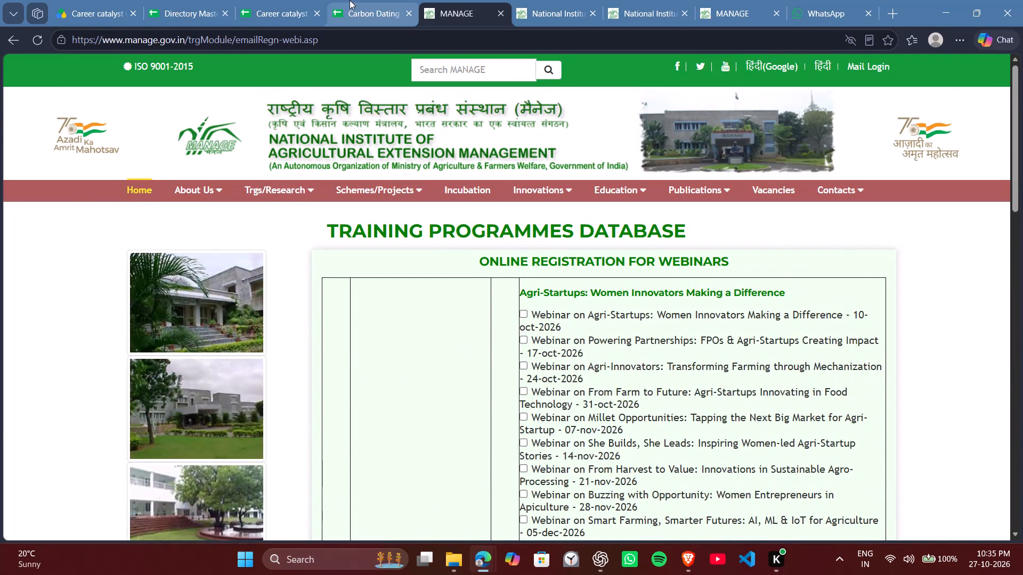
pyautogui.click(350, 0)
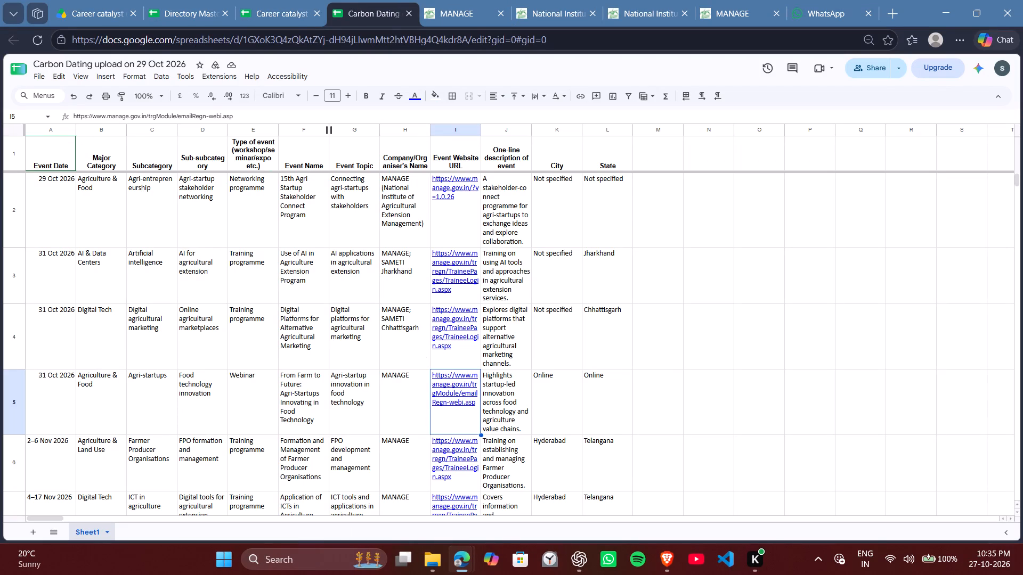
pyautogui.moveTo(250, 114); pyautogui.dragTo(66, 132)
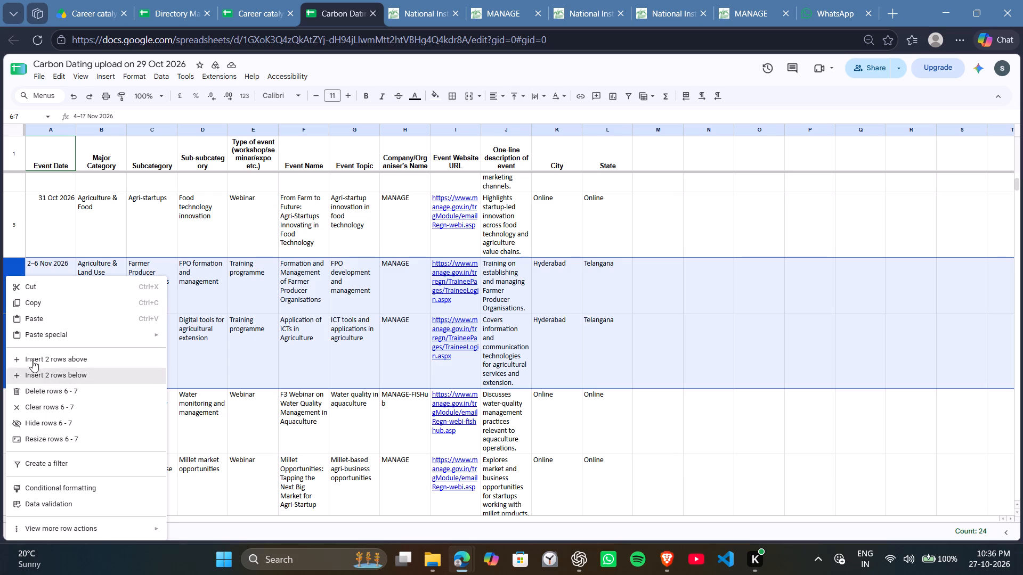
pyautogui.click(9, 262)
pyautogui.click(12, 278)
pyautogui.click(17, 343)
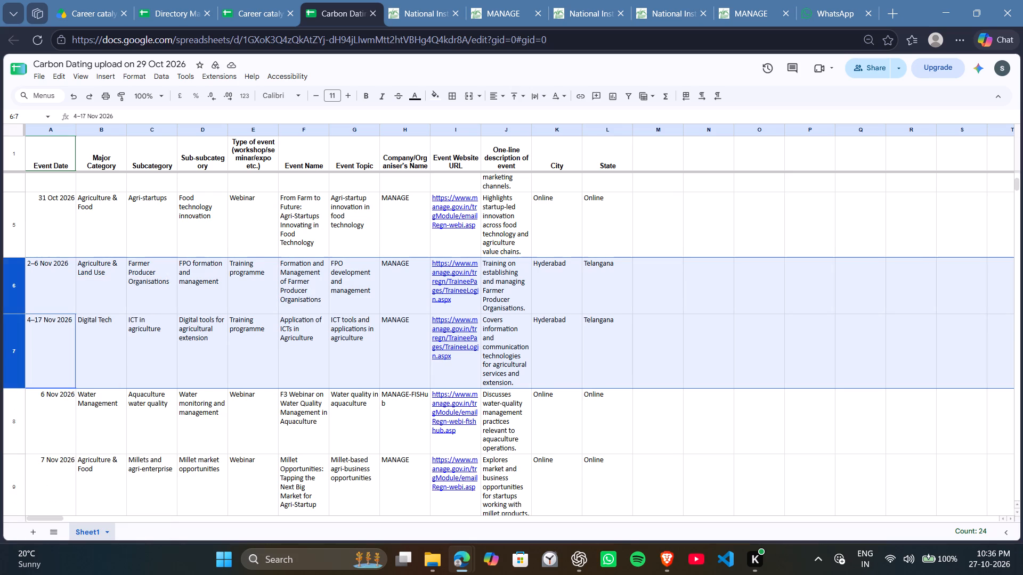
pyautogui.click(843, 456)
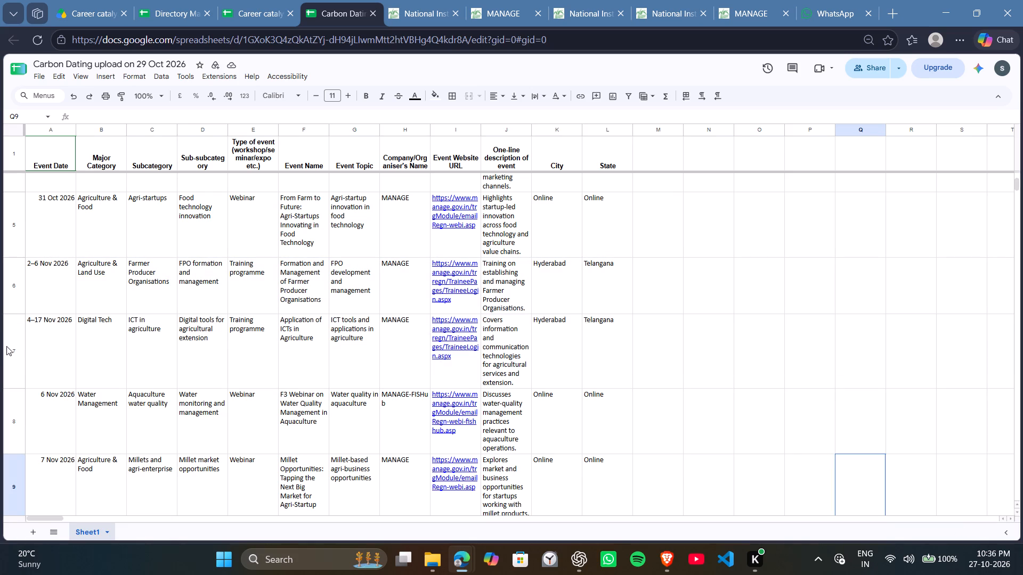
# Delete the row of the 4–17 Nov 2026 training programme Application of ICTs in Agriculture.
pyautogui.click(6, 346)
pyautogui.rightClick(6, 346)
pyautogui.click(48, 199)
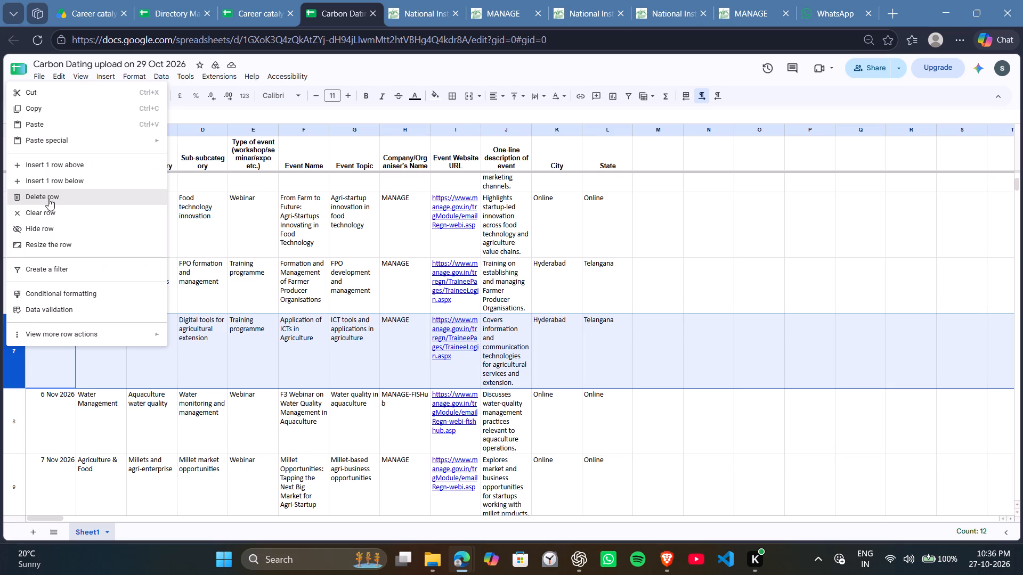
pyautogui.click(747, 438)
# Open the website listed for the Bharat Renewable Energy Summit & Expo 2026 on 2–5 Nov 2026.
pyautogui.scroll(-1, 510, 430)
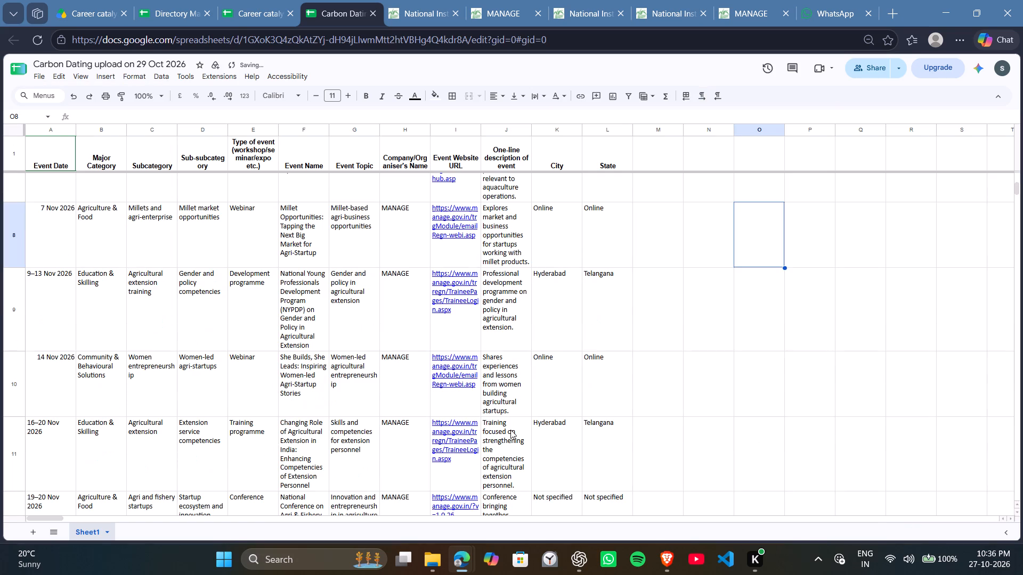
pyautogui.scroll(-3, 510, 430)
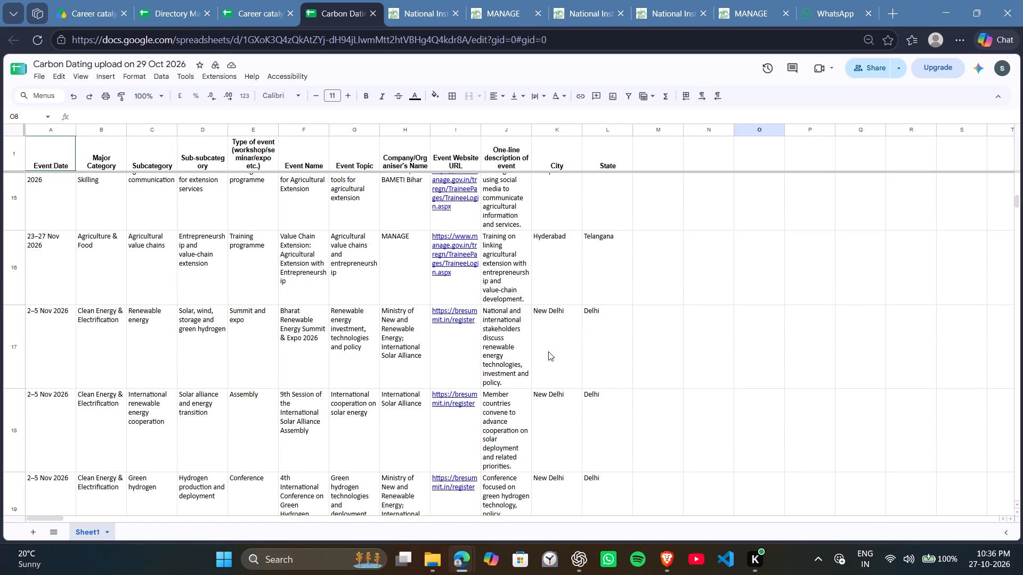
pyautogui.click(457, 318)
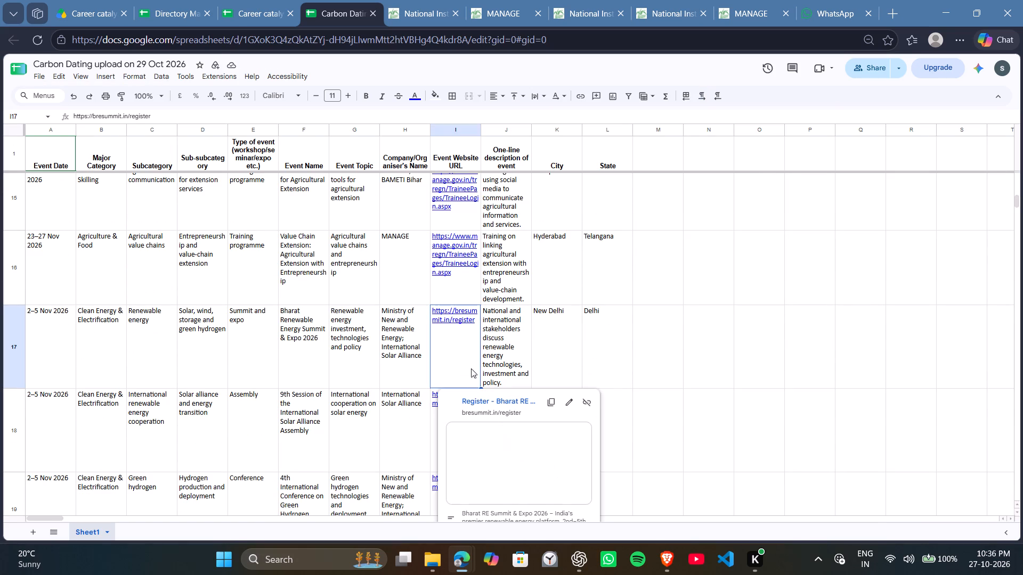
pyautogui.click(479, 400)
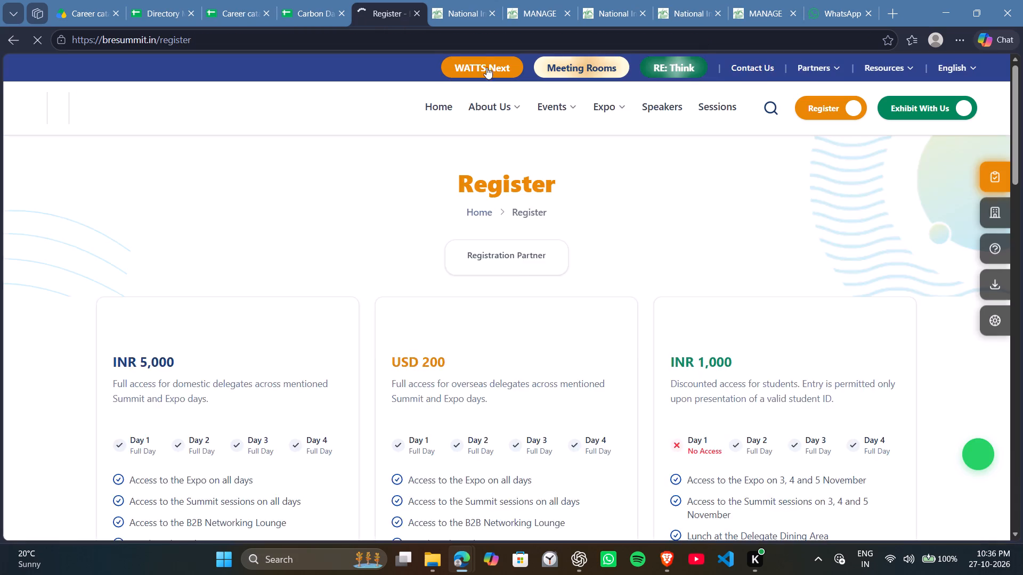
# Close the leftover MANAGE and National Institute pages, keeping the Bharat RE Summit registration page open.
pyautogui.click(496, 9)
pyautogui.tripleClick(496, 9)
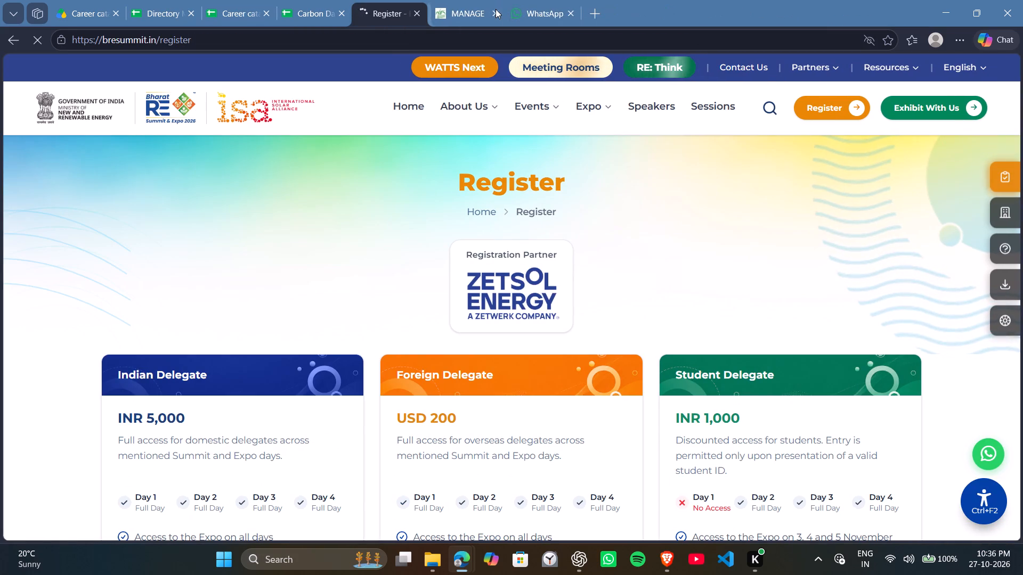
pyautogui.click(496, 9)
# Examine the delegate categories and access days on the Bharat RE Summit registration page and compare them with the summit's spreadsheet entry.
pyautogui.scroll(-1, 705, 309)
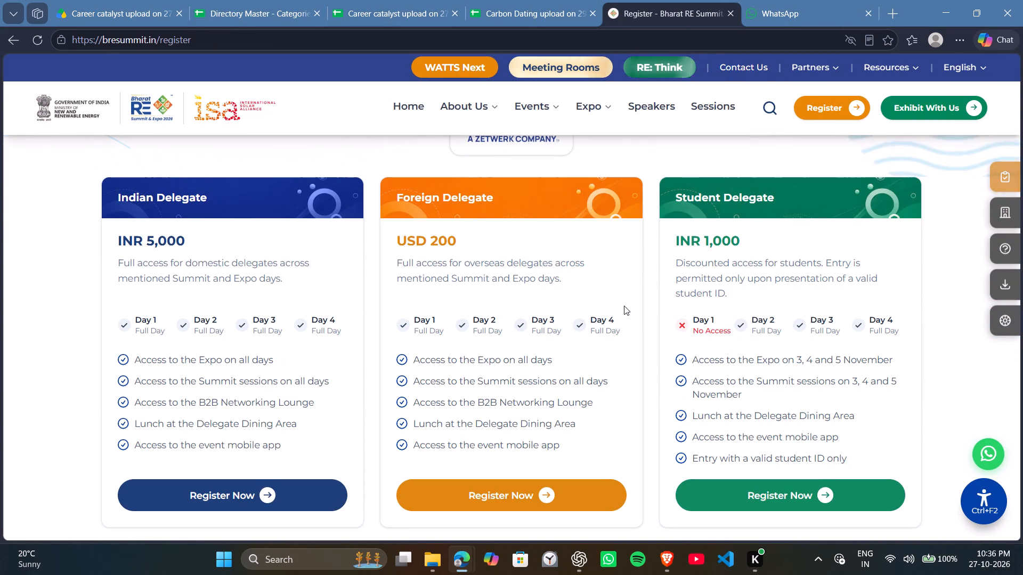
pyautogui.scroll(3, 624, 306)
pyautogui.scroll(-4, 593, 227)
pyautogui.scroll(3, 591, 230)
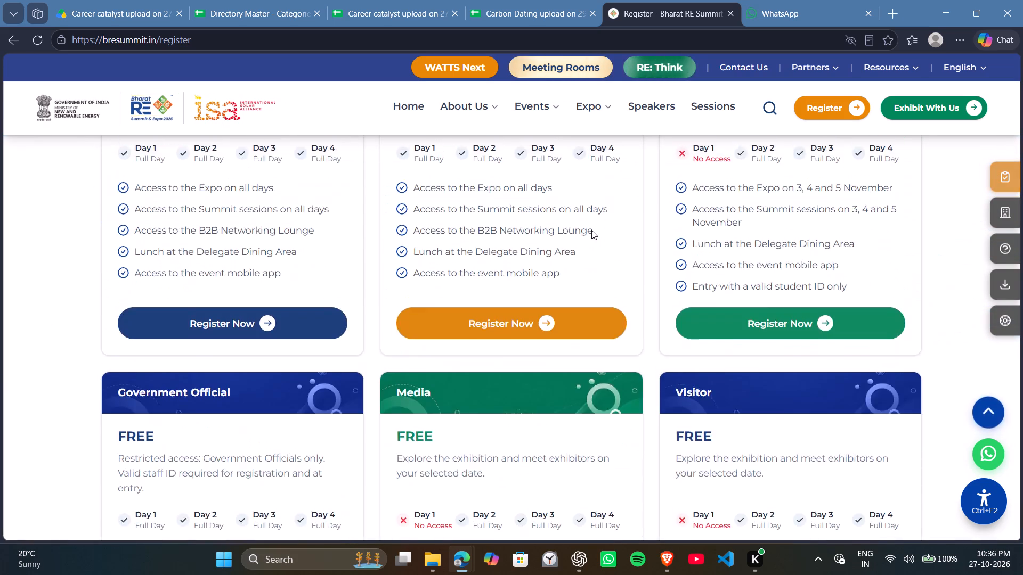
pyautogui.scroll(1, 591, 230)
pyautogui.click(550, 0)
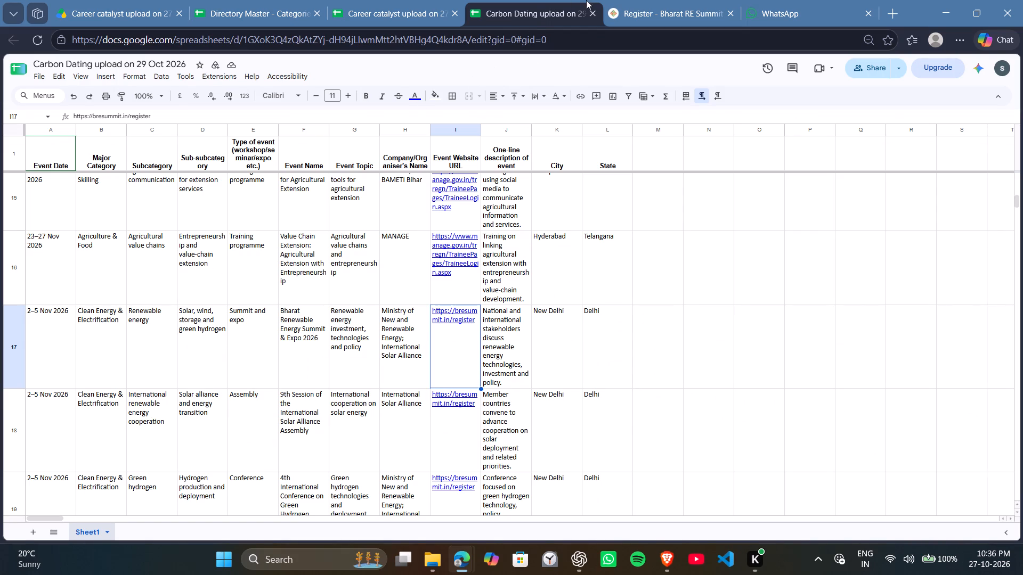
pyautogui.click(626, 0)
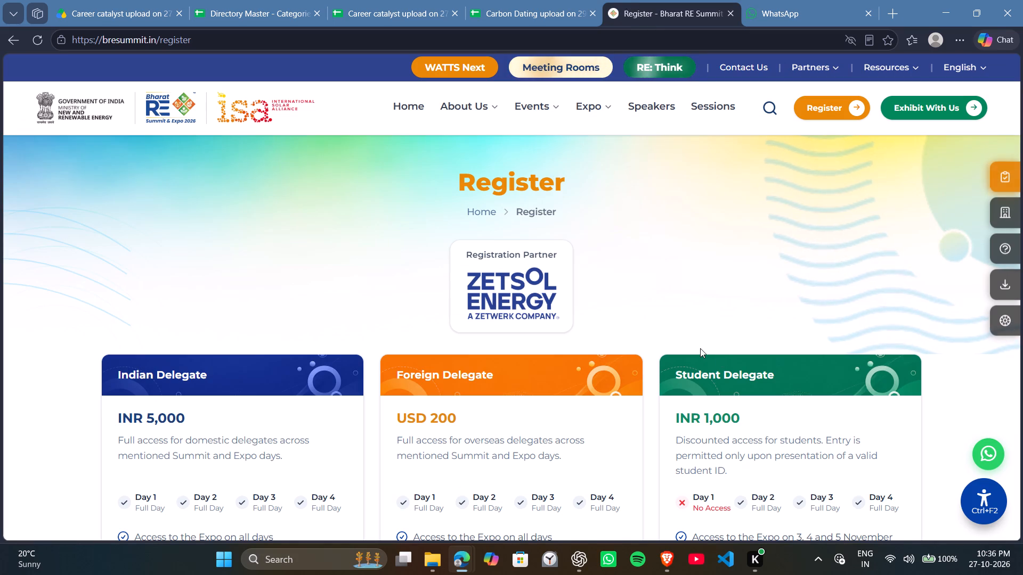
pyautogui.scroll(-1, 700, 348)
pyautogui.click(500, 0)
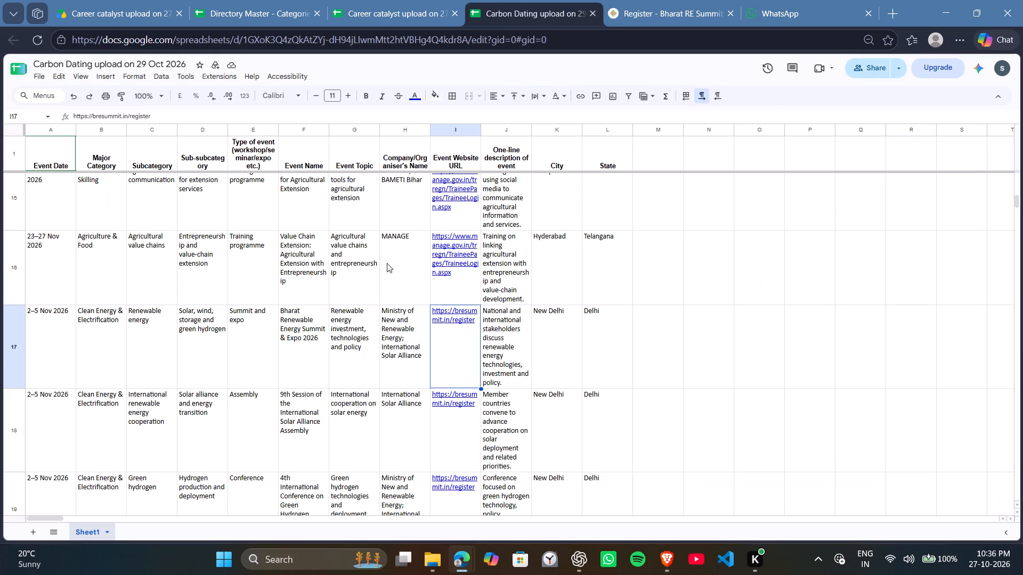
# Add a new blank sheet to the Carbon Dating spreadsheet.
pyautogui.click(38, 532)
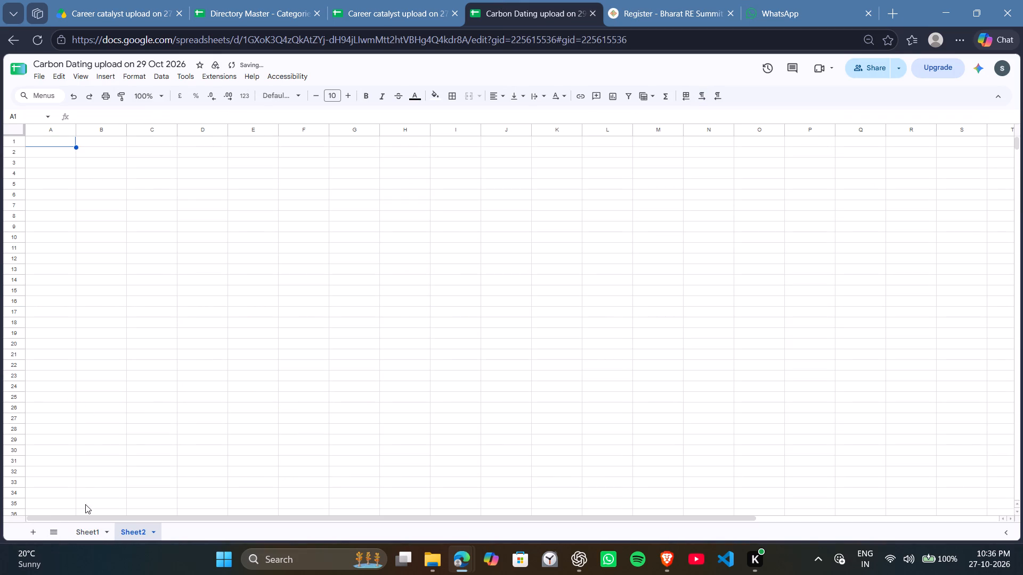
# Copy the Bharat Renewable Energy Summit & Expo 2026 row from Sheet1 into row 2 of Sheet2.
pyautogui.click(86, 535)
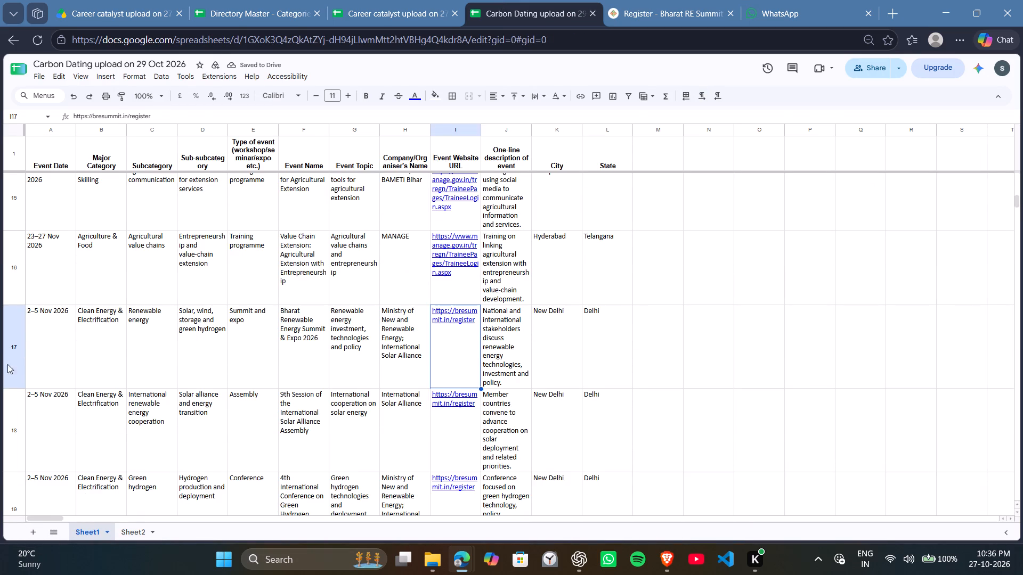
pyautogui.click(15, 357)
pyautogui.hotkey('ctrl', 'c')
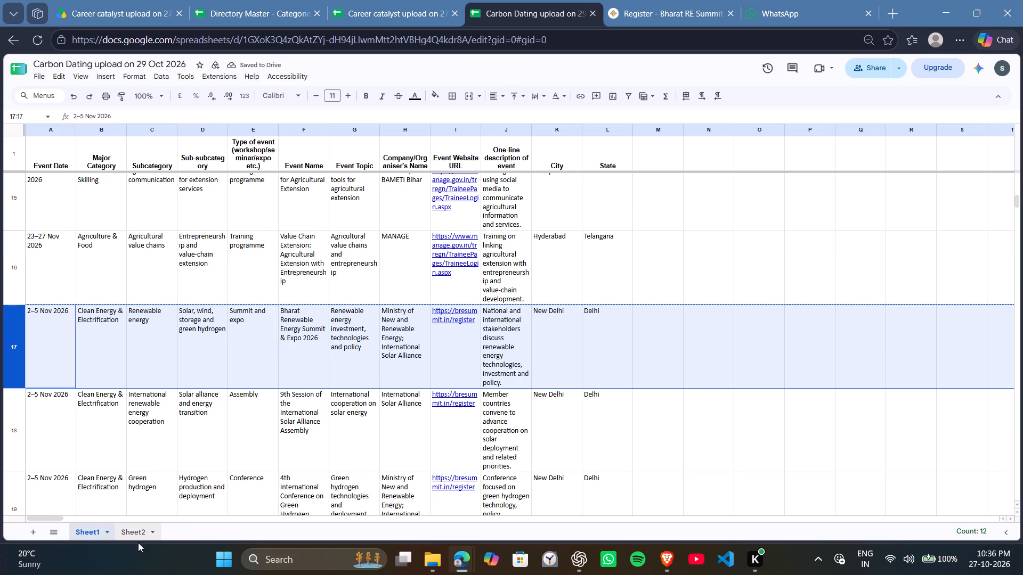
pyautogui.click(135, 537)
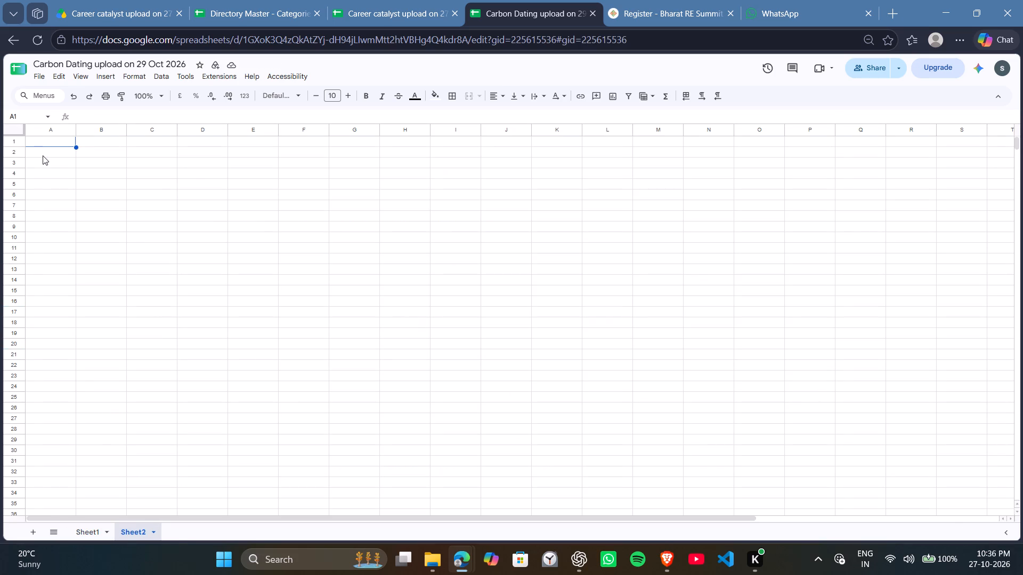
pyautogui.click(45, 154)
pyautogui.hotkey('ctrl', 'v')
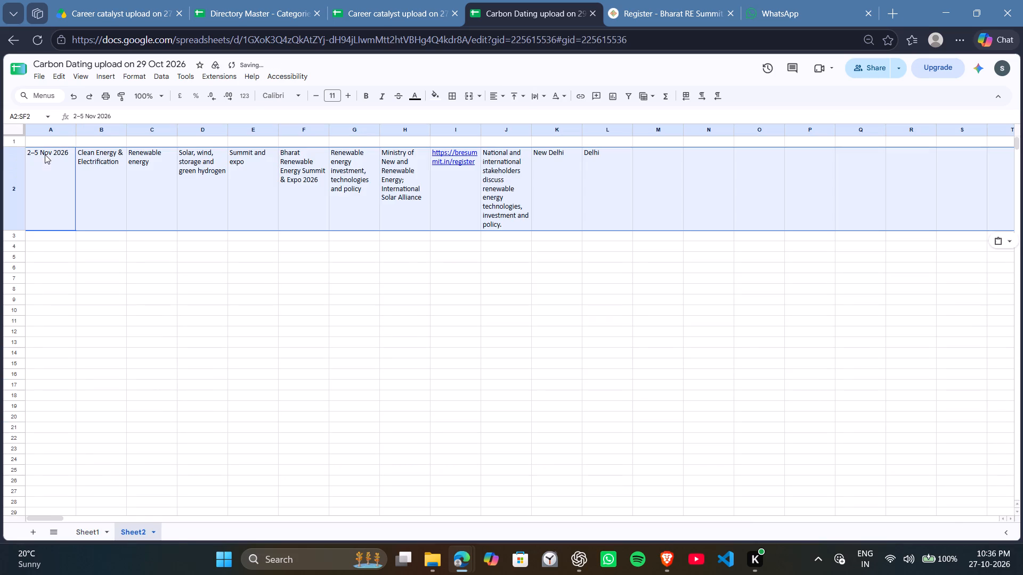
# Copy the column header row from Sheet1 into row 1 of Sheet2.
pyautogui.click(90, 531)
pyautogui.click(8, 158)
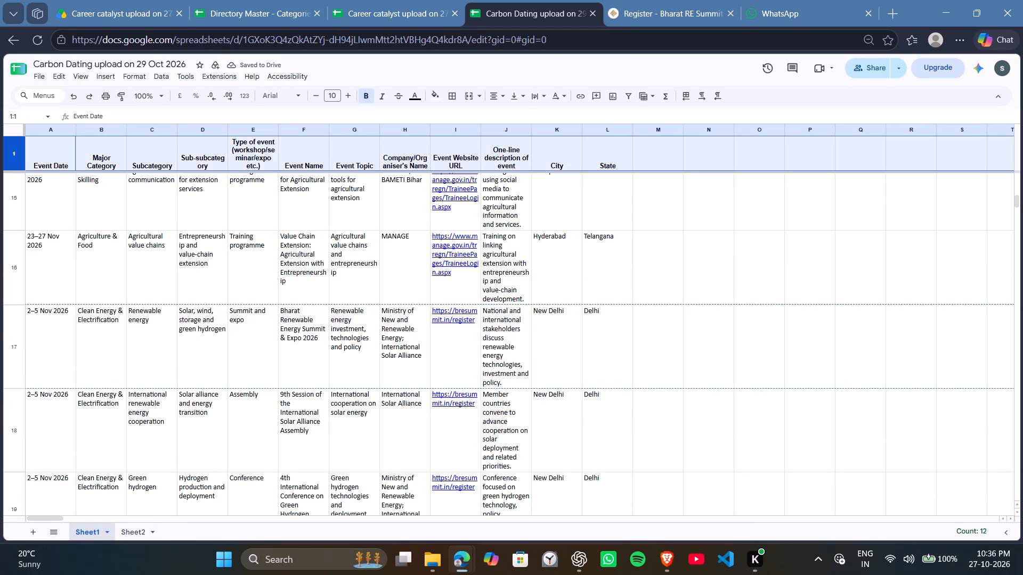
pyautogui.hotkey('ctrl', 'c')
pyautogui.click(123, 535)
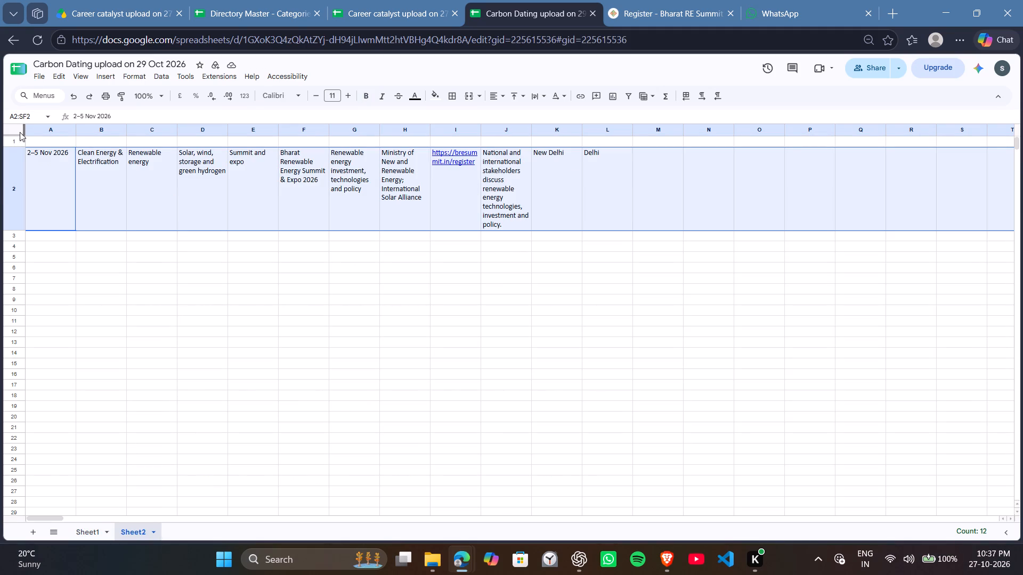
pyautogui.click(14, 142)
pyautogui.hotkey('ctrl', 'v')
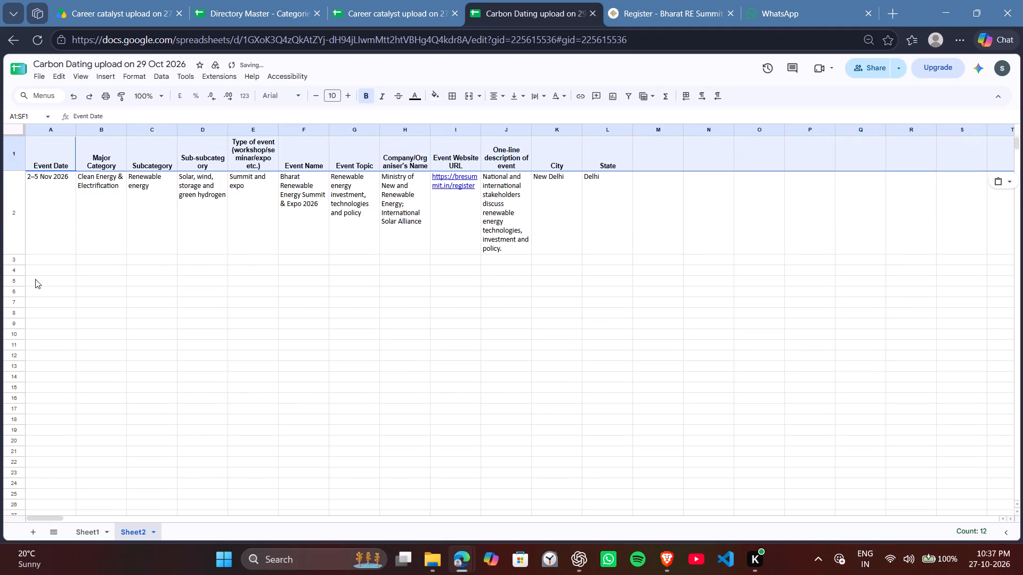
# Copy the 31 Oct 2026 Digital Platforms for Alternative Agricultural Marketing row from Sheet1 into row 3 of Sheet2.
pyautogui.click(21, 262)
pyautogui.click(83, 538)
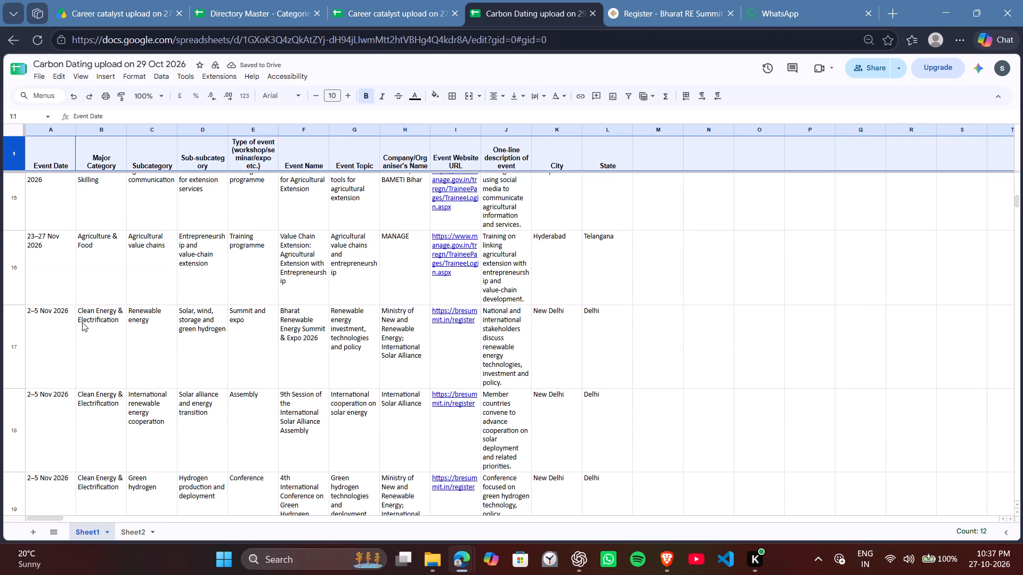
pyautogui.scroll(4, 40, 234)
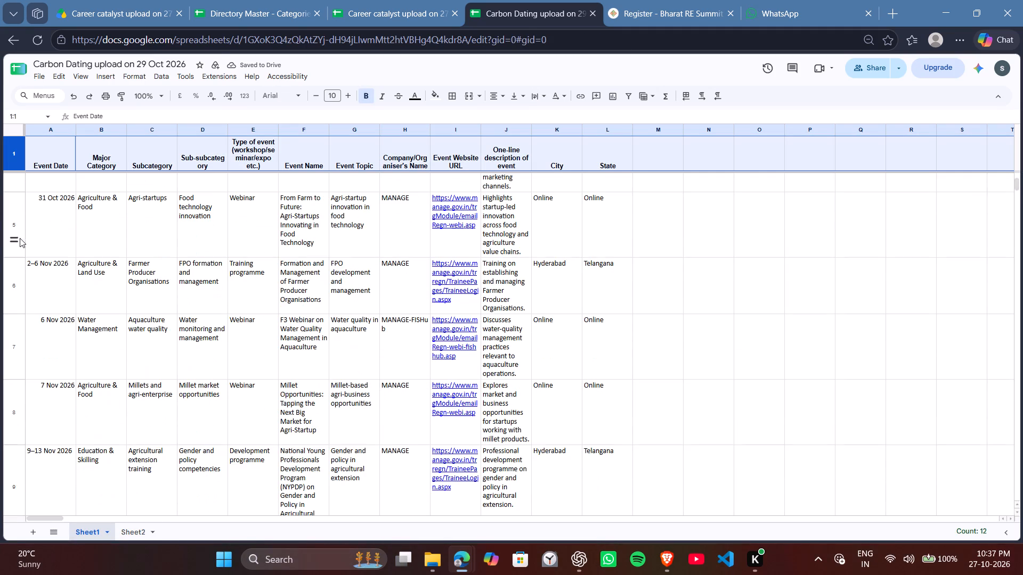
pyautogui.scroll(2, 20, 239)
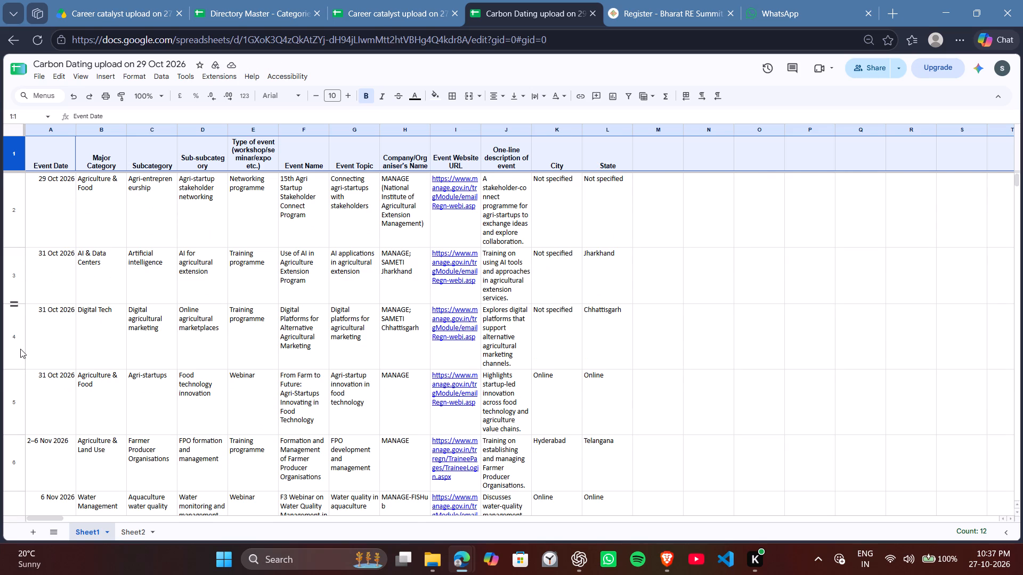
pyautogui.click(20, 344)
pyautogui.hotkey('ctrl', 'c')
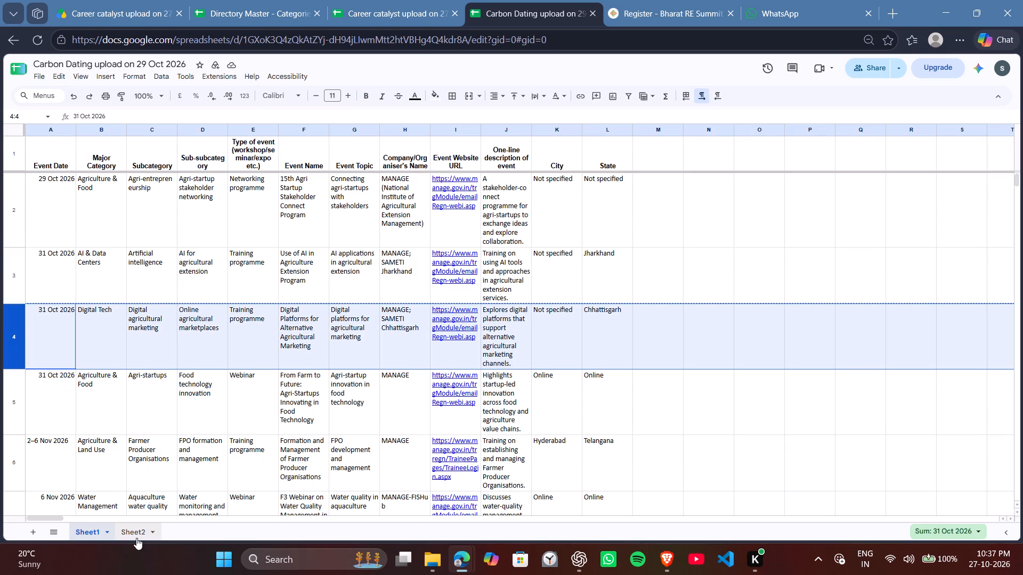
pyautogui.click(136, 538)
pyautogui.click(17, 260)
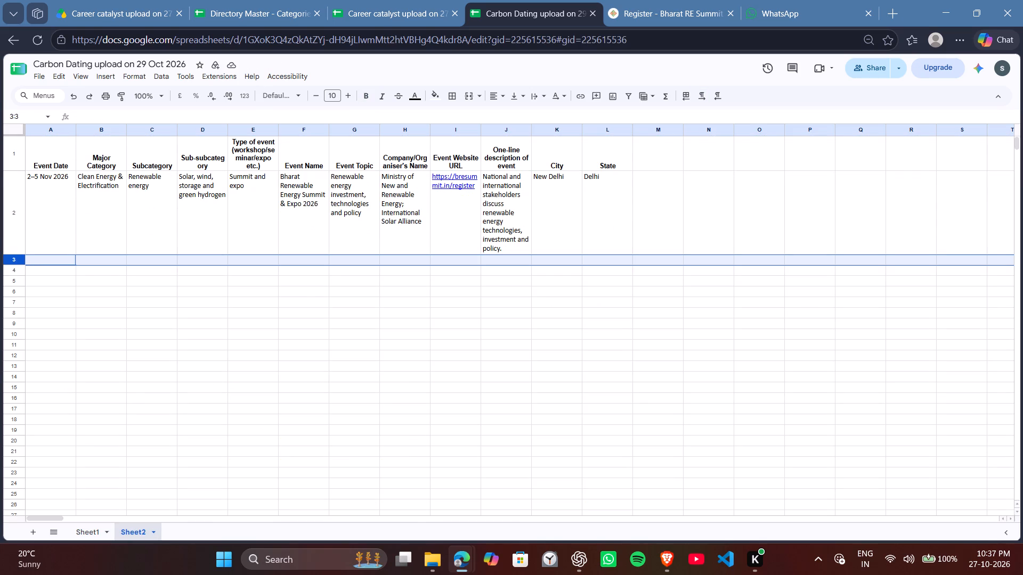
pyautogui.hotkey('ctrl', 'v')
# Copy the 31 Oct 2026 Use of AI in Agriculture Extension Program row from Sheet1 into row 4 of Sheet2.
pyautogui.click(15, 325)
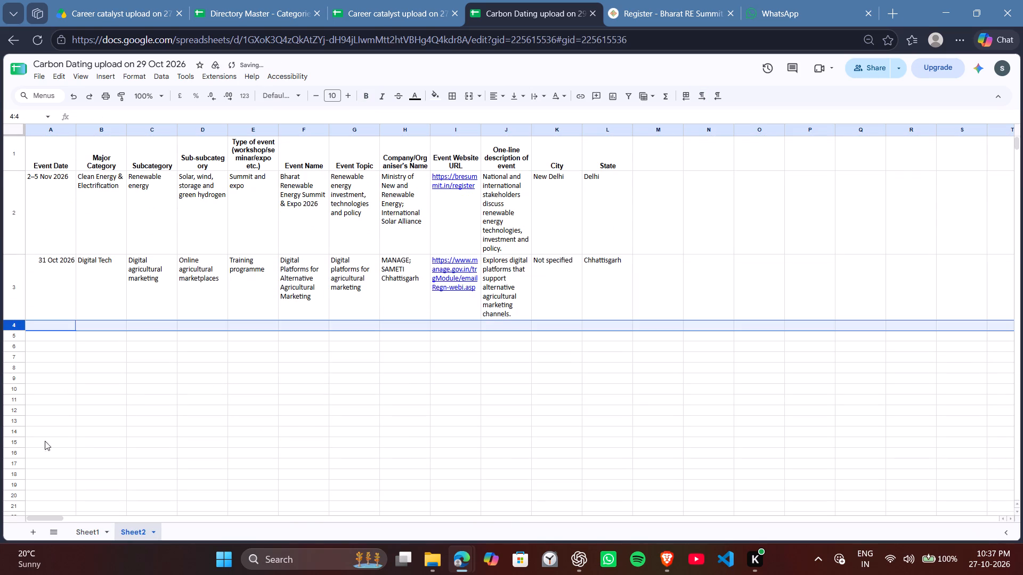
pyautogui.click(83, 531)
pyautogui.click(5, 267)
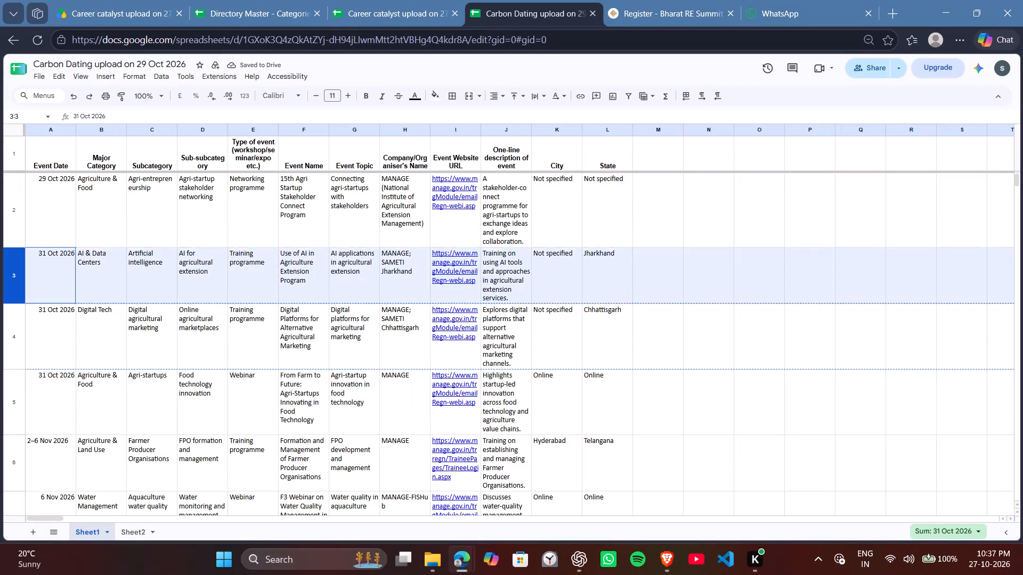
pyautogui.hotkey('ctrl', 'c')
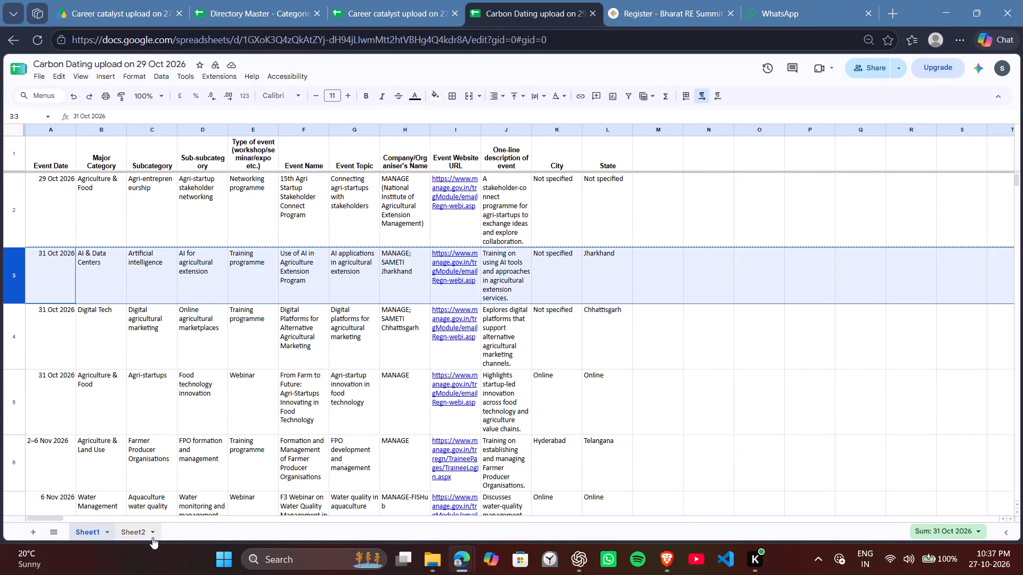
pyautogui.click(145, 533)
pyautogui.click(53, 325)
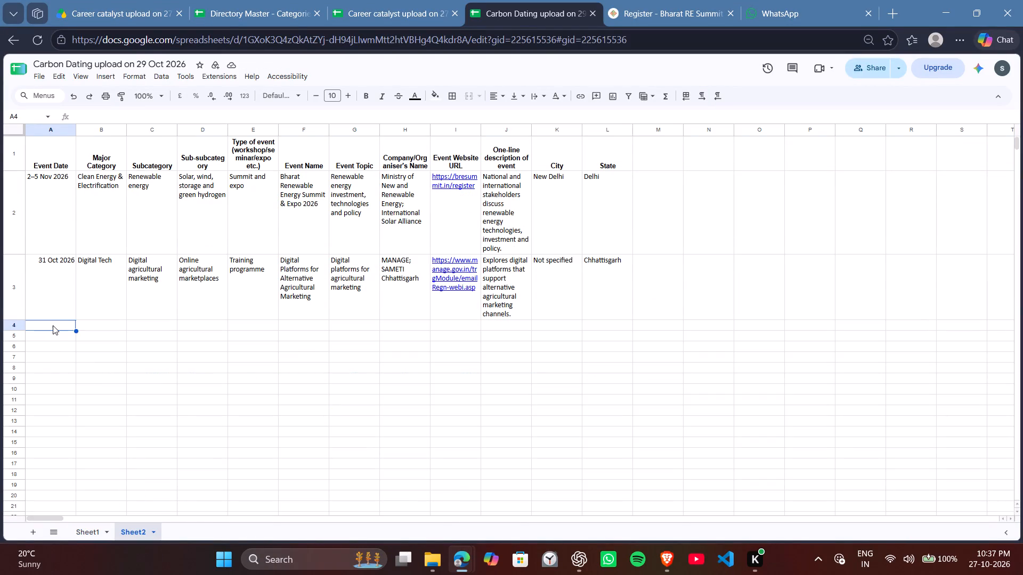
pyautogui.hotkey('ctrl', 'v')
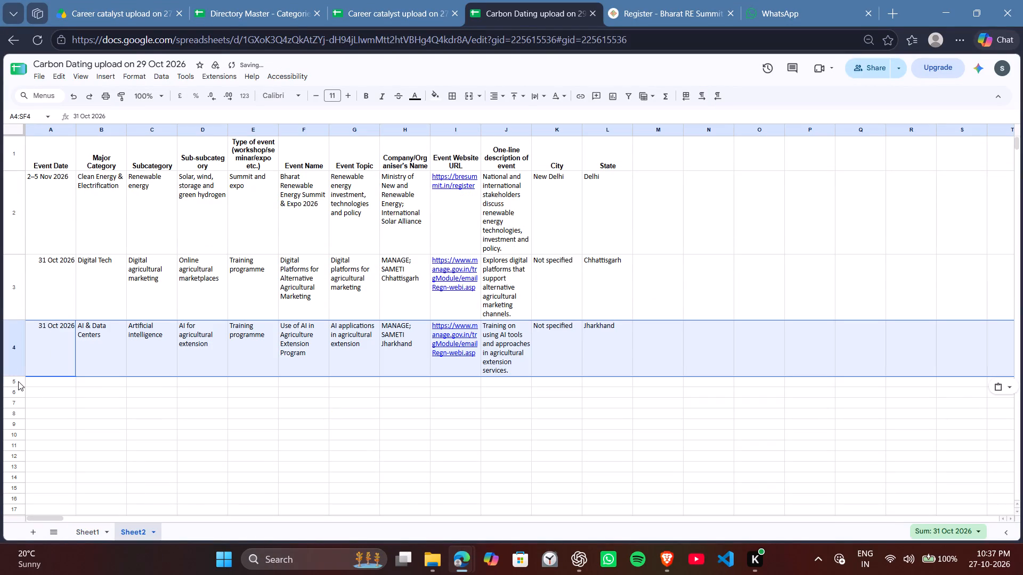
# Open the website listed in Sheet1 for the 7 Nov 2026 Millet Opportunities webinar, closing the leftover Bharat RE Summit registration page.
pyautogui.click(18, 382)
pyautogui.click(88, 538)
pyautogui.scroll(-1, 77, 443)
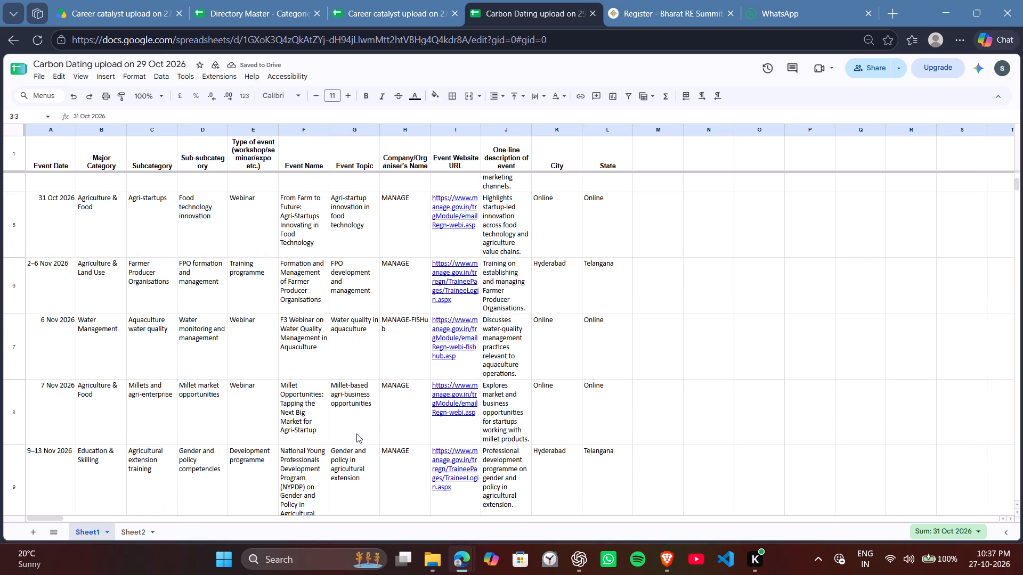
pyautogui.click(448, 401)
pyautogui.click(491, 458)
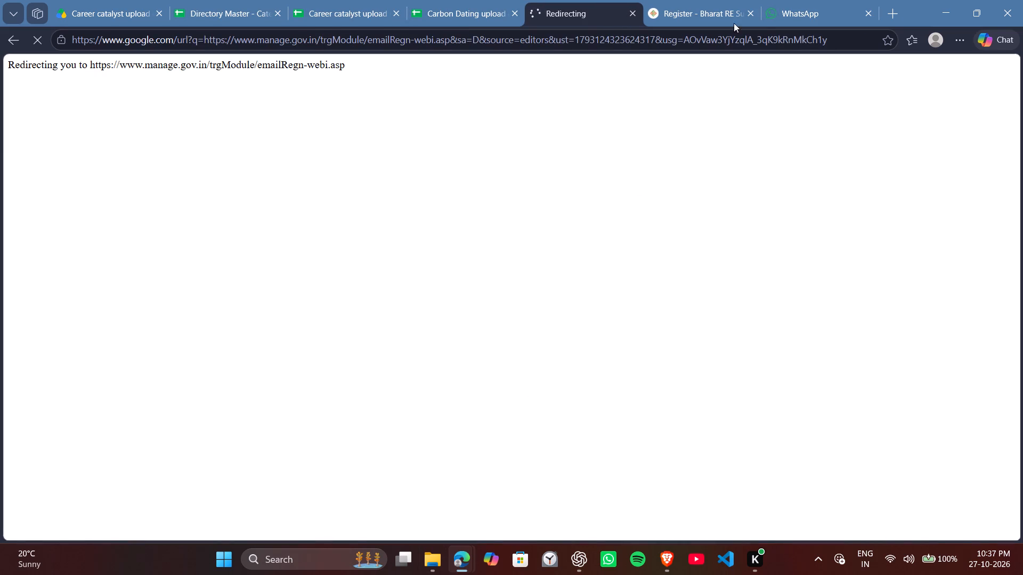
pyautogui.click(752, 10)
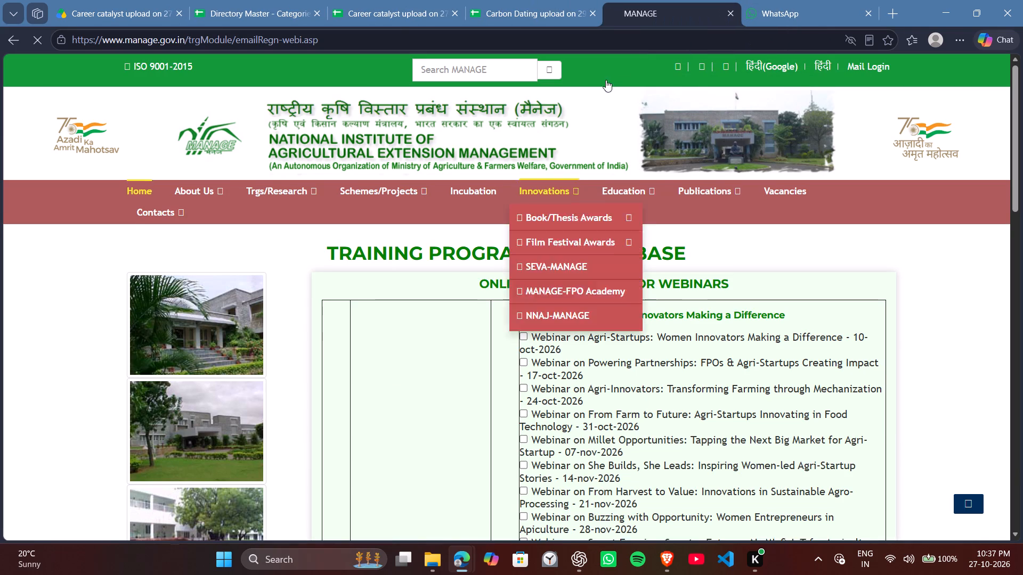
# Copy the 7 Nov 2026 Millet Opportunities webinar row from Sheet1 into row 5 of Sheet2.
pyautogui.click(495, 4)
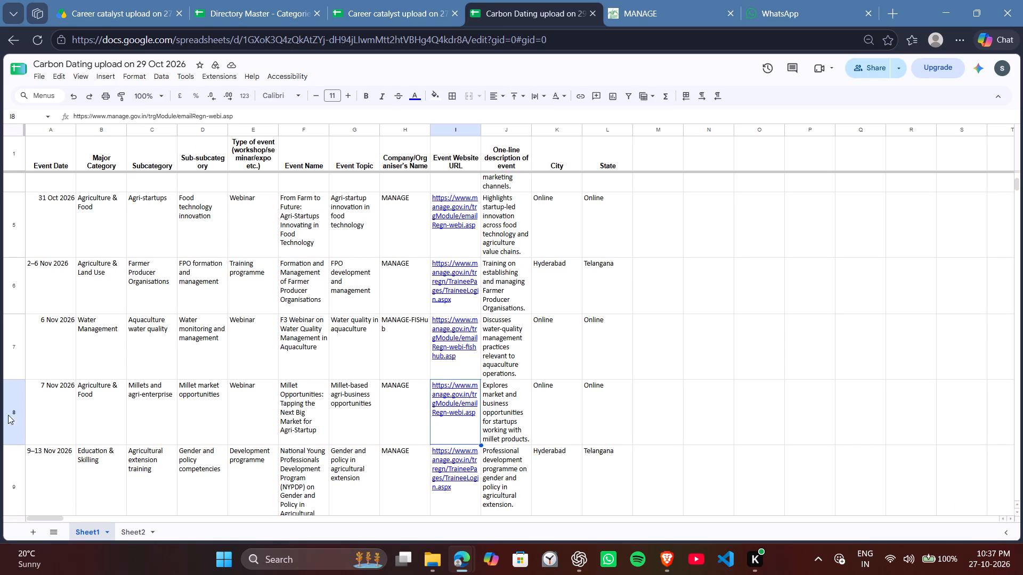
pyautogui.click(12, 412)
pyautogui.hotkey('ctrl', 'c')
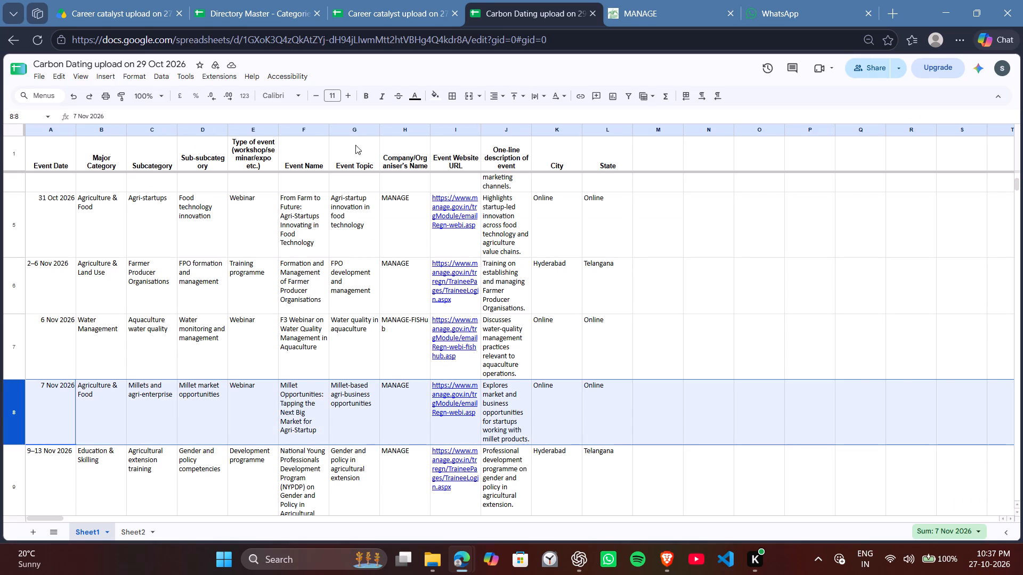
pyautogui.click(134, 533)
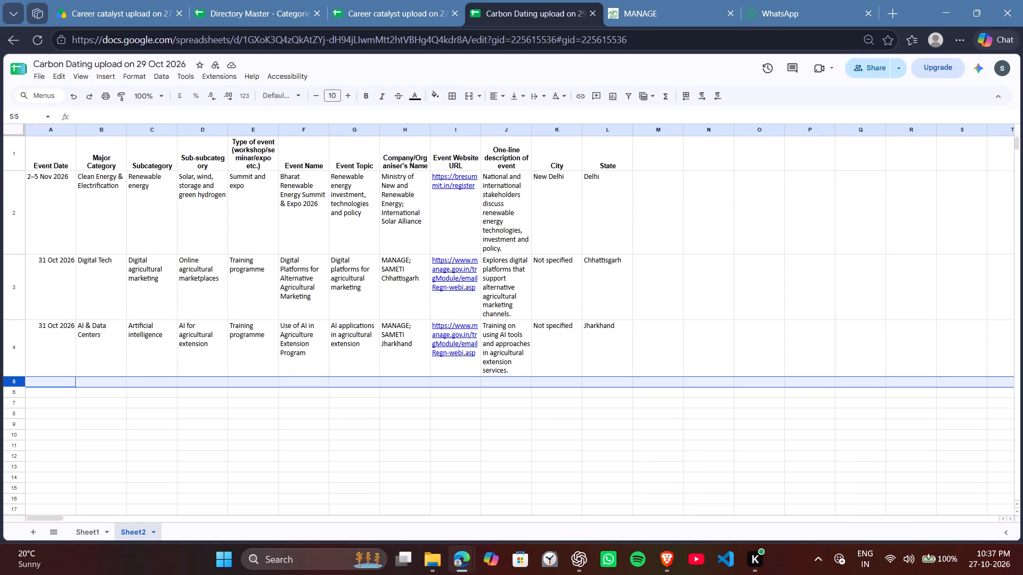
pyautogui.hotkey('ctrl', 'v')
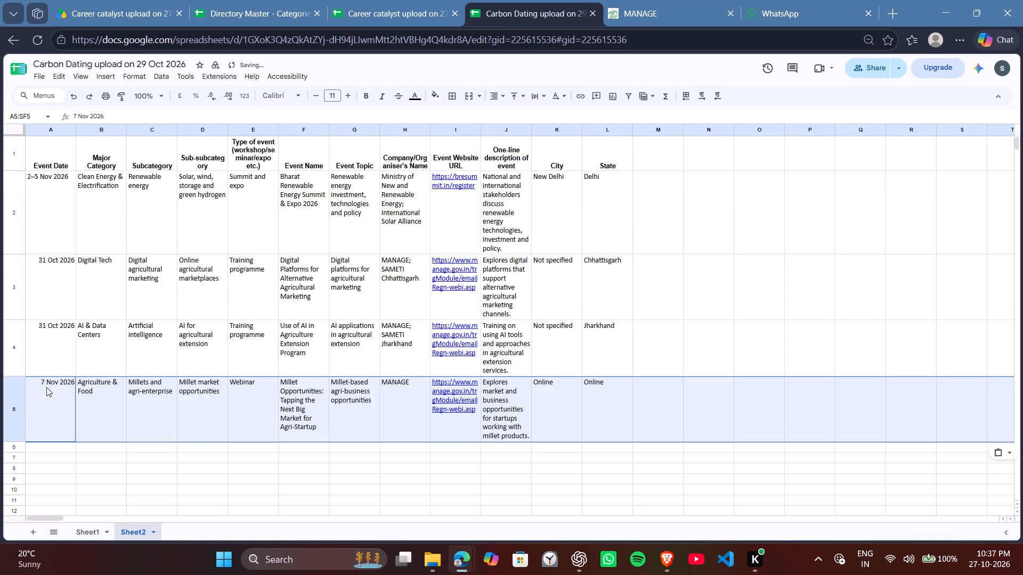
# Open the website listed in Sheet1 for the 14 Nov 2026 She Builds, She Leads webinar, closing the older MANAGE page.
pyautogui.click(24, 447)
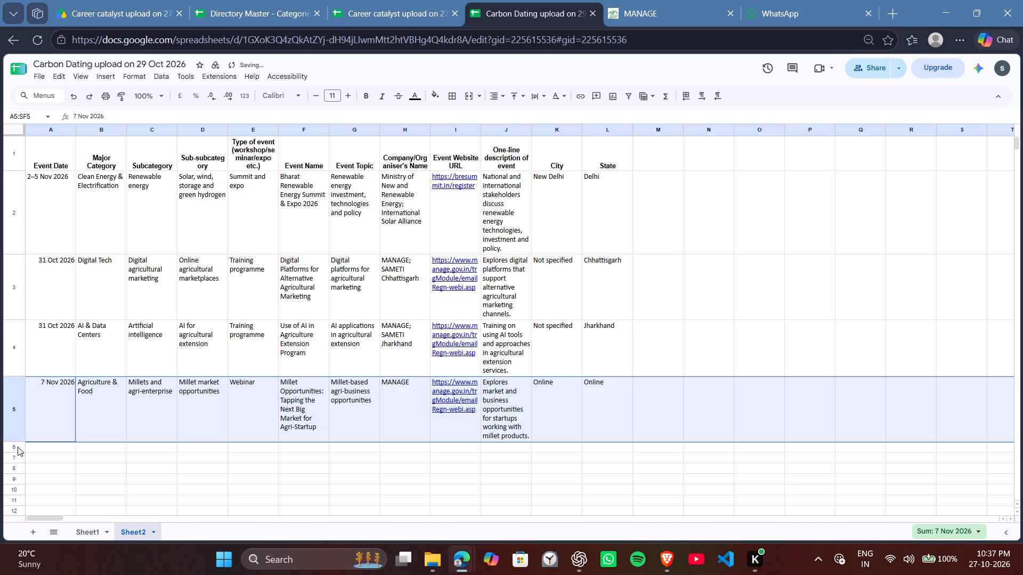
pyautogui.click(14, 447)
pyautogui.click(93, 539)
pyautogui.scroll(-1, 79, 457)
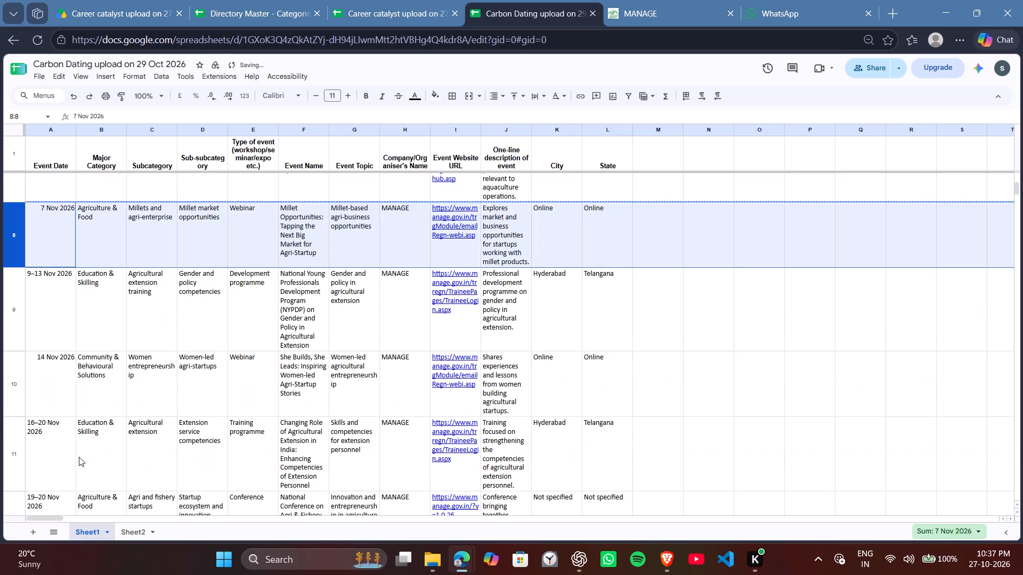
pyautogui.click(67, 371)
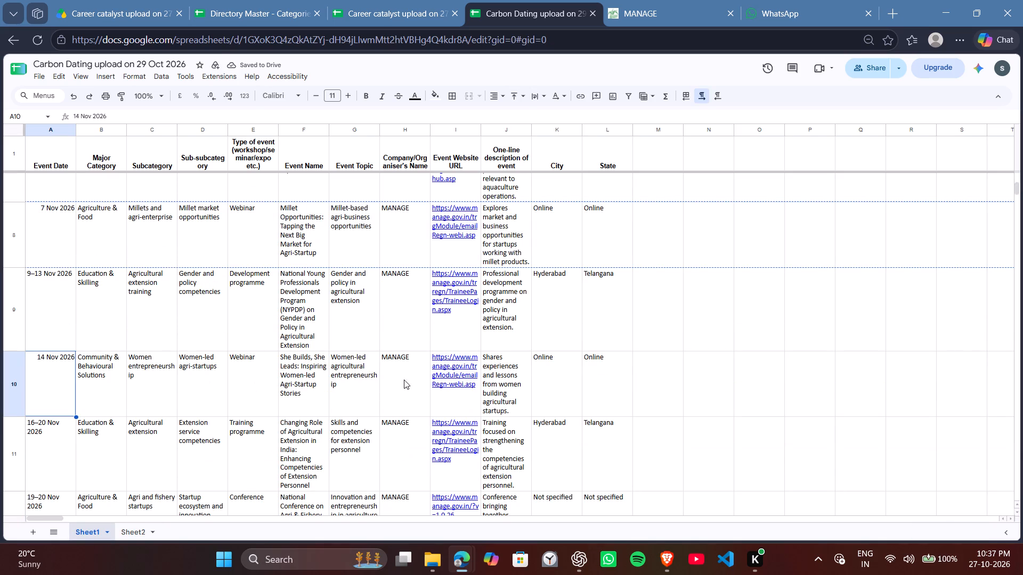
pyautogui.click(449, 373)
pyautogui.click(472, 425)
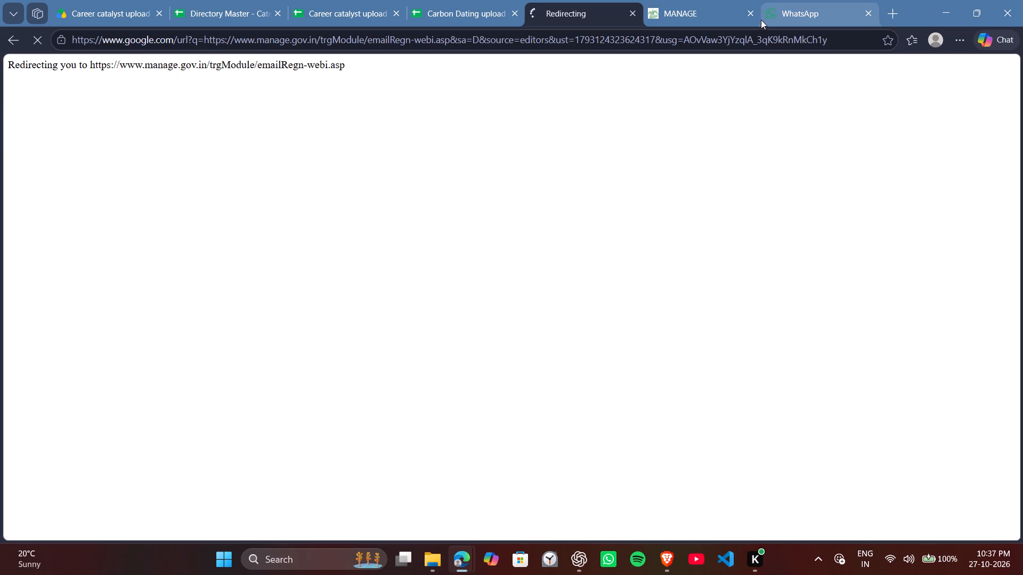
pyautogui.click(753, 18)
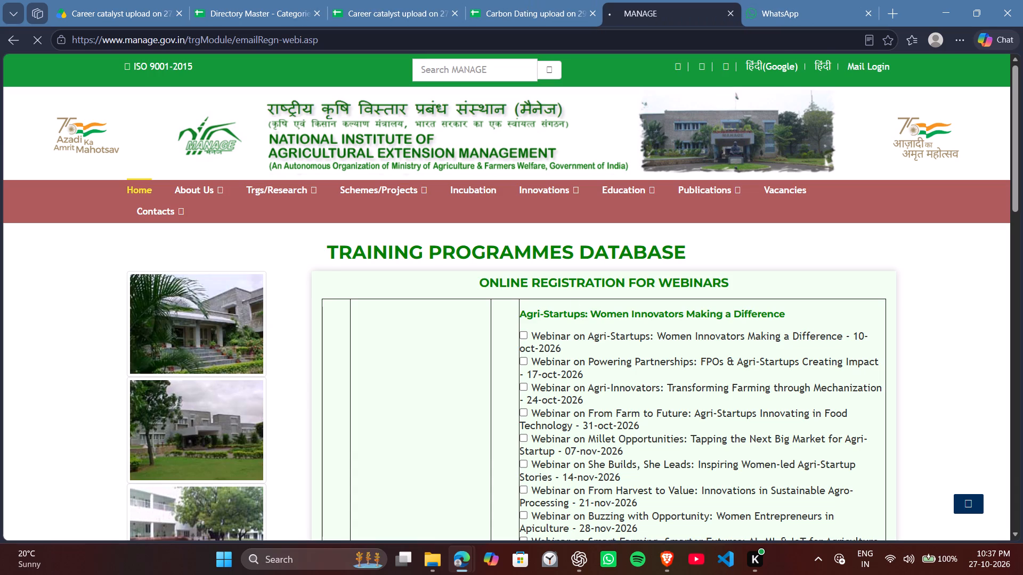
# Copy the 14 Nov 2026 She Builds, She Leads webinar row from Sheet1 into row 6 of Sheet2.
pyautogui.click(569, 0)
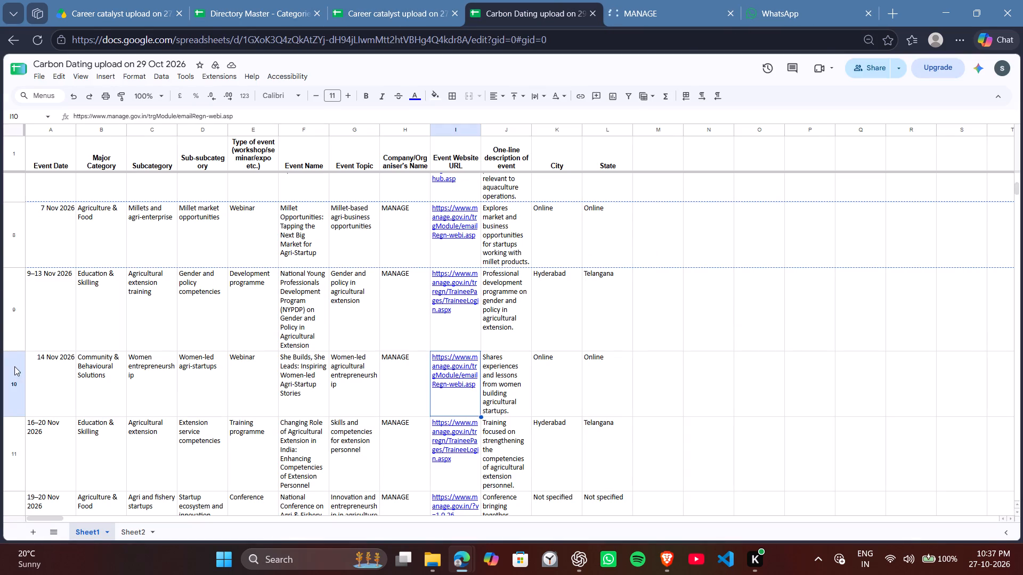
pyautogui.click(14, 382)
pyautogui.hotkey('ctrl', 'c')
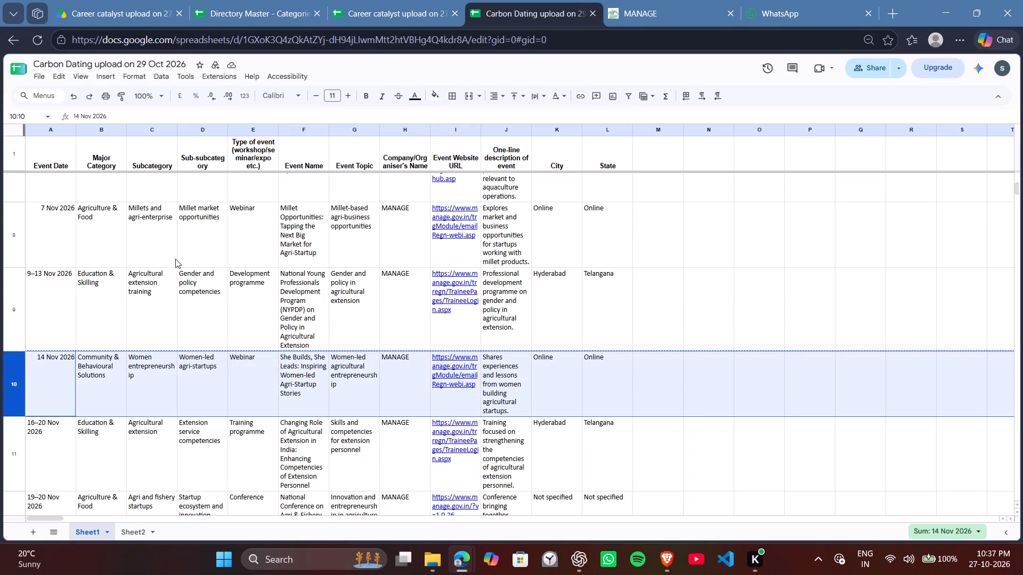
pyautogui.click(139, 533)
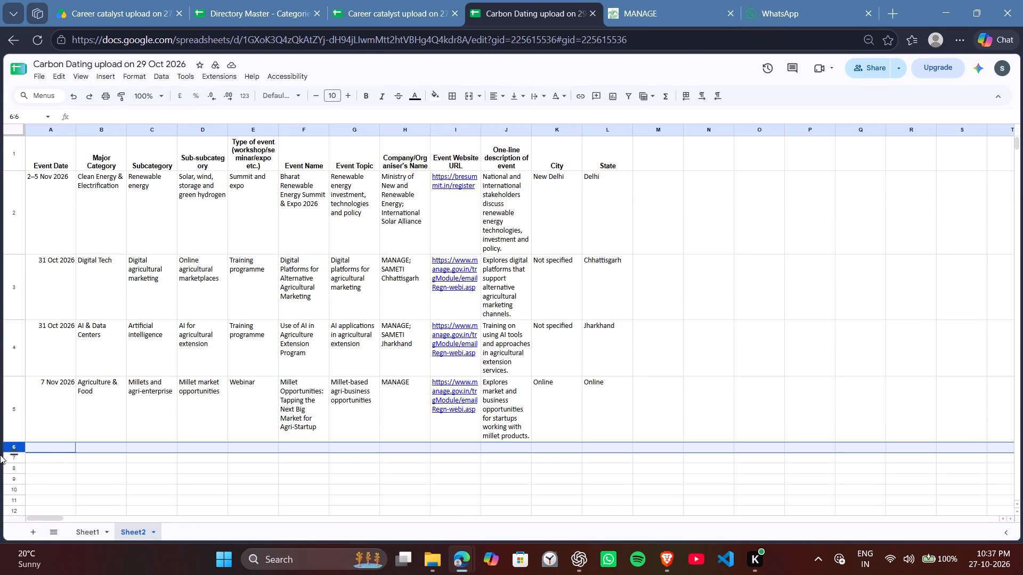
pyautogui.click(42, 446)
pyautogui.hotkey('ctrl', 'v')
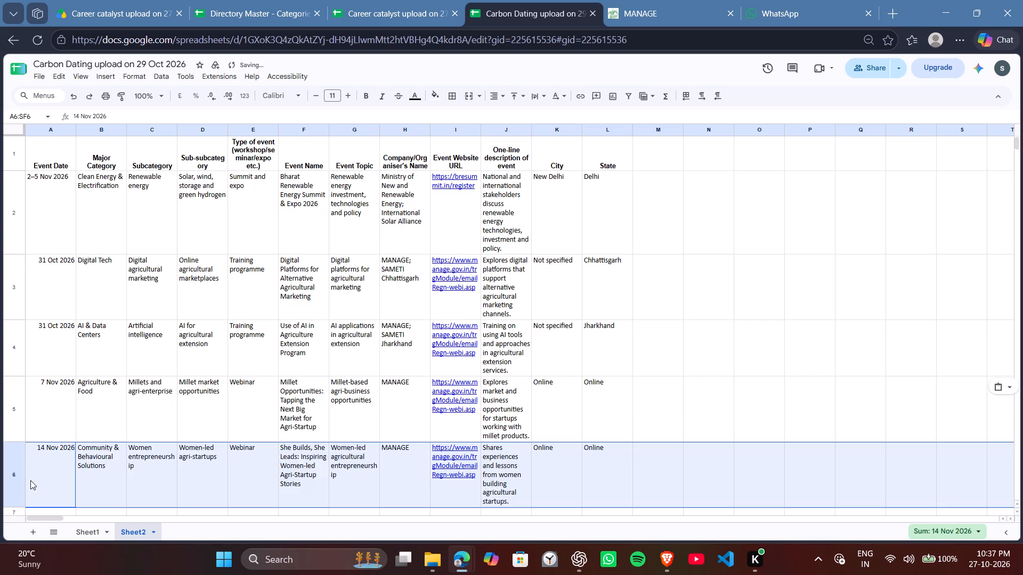
# Open the website listed in Sheet1 for the 20 Nov 2026 F3 Webinar on Government Schemes for Fisheries, closing the older MANAGE page.
pyautogui.scroll(-1, 30, 480)
pyautogui.click(20, 336)
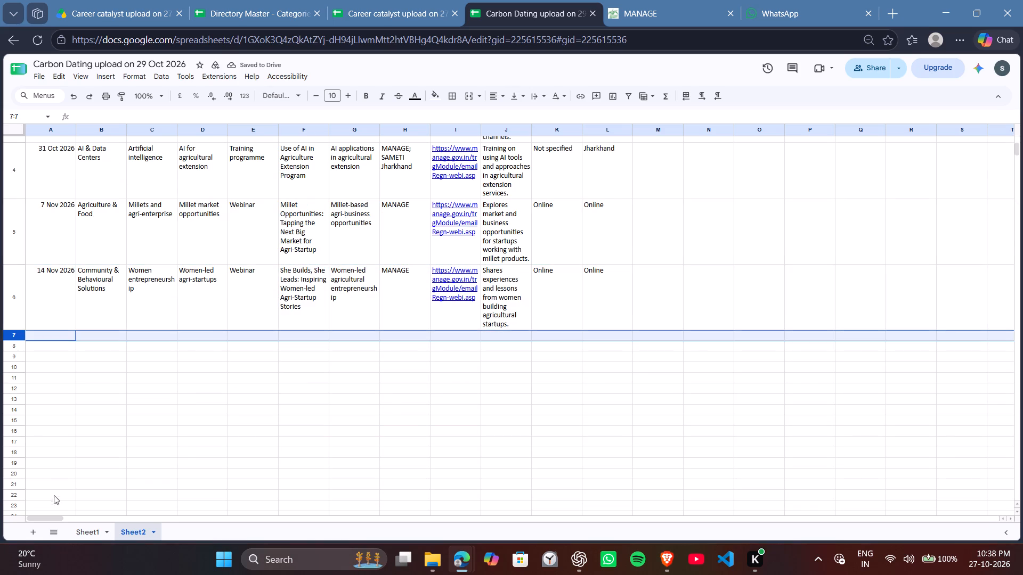
pyautogui.click(95, 536)
pyautogui.scroll(-1, 213, 465)
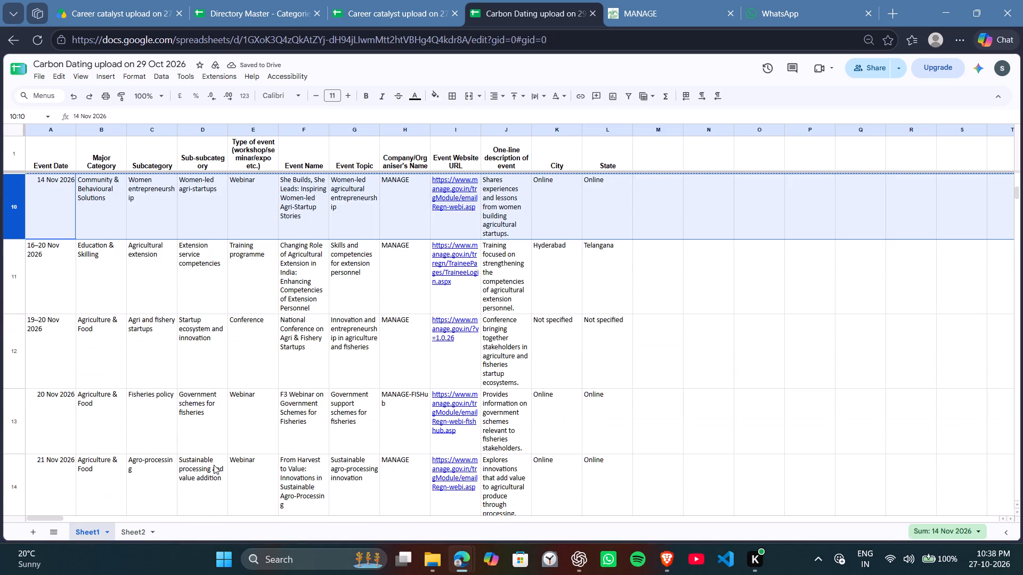
pyautogui.click(444, 262)
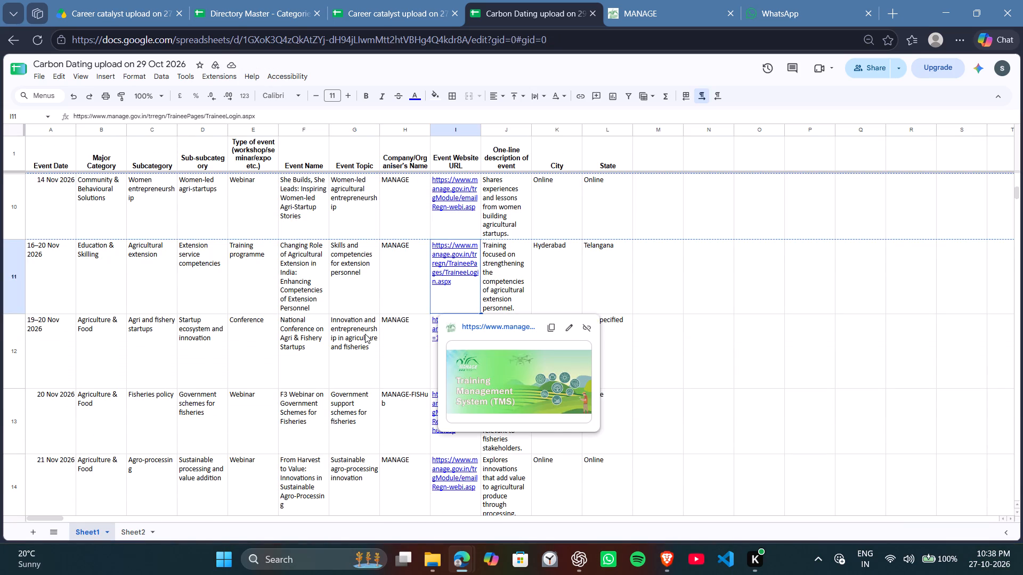
pyautogui.click(383, 338)
pyautogui.click(427, 396)
pyautogui.click(449, 405)
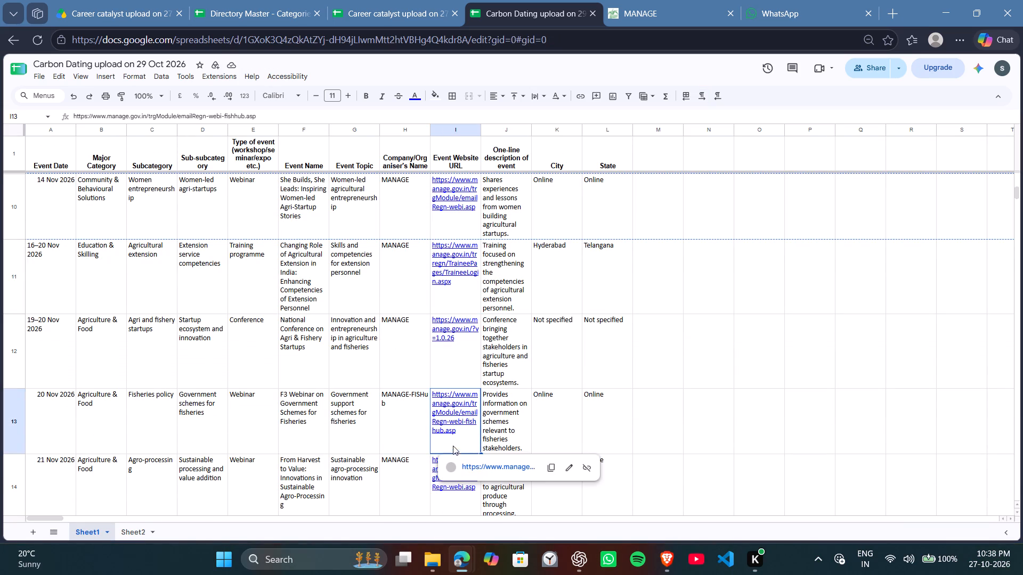
pyautogui.click(479, 467)
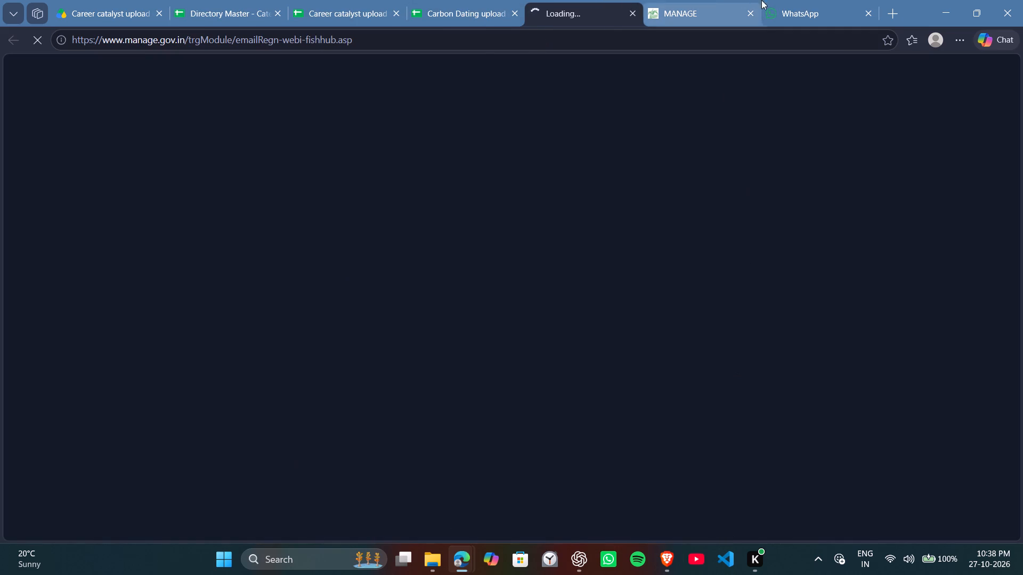
pyautogui.click(749, 18)
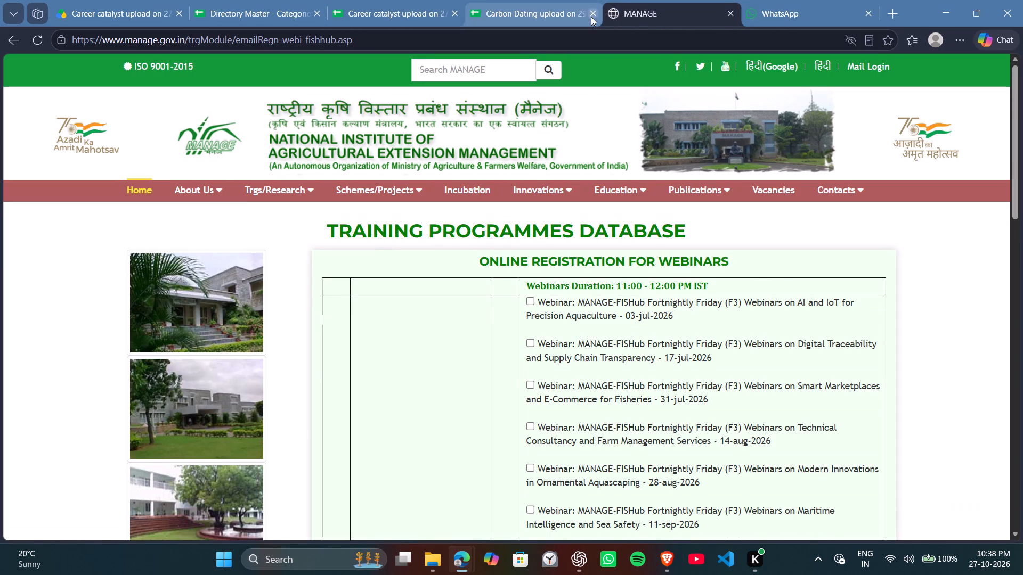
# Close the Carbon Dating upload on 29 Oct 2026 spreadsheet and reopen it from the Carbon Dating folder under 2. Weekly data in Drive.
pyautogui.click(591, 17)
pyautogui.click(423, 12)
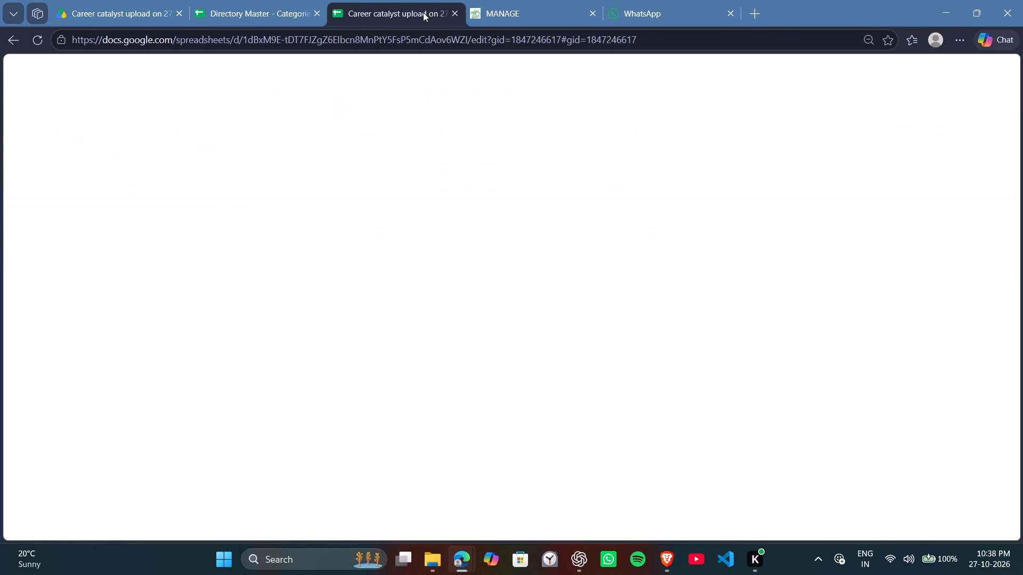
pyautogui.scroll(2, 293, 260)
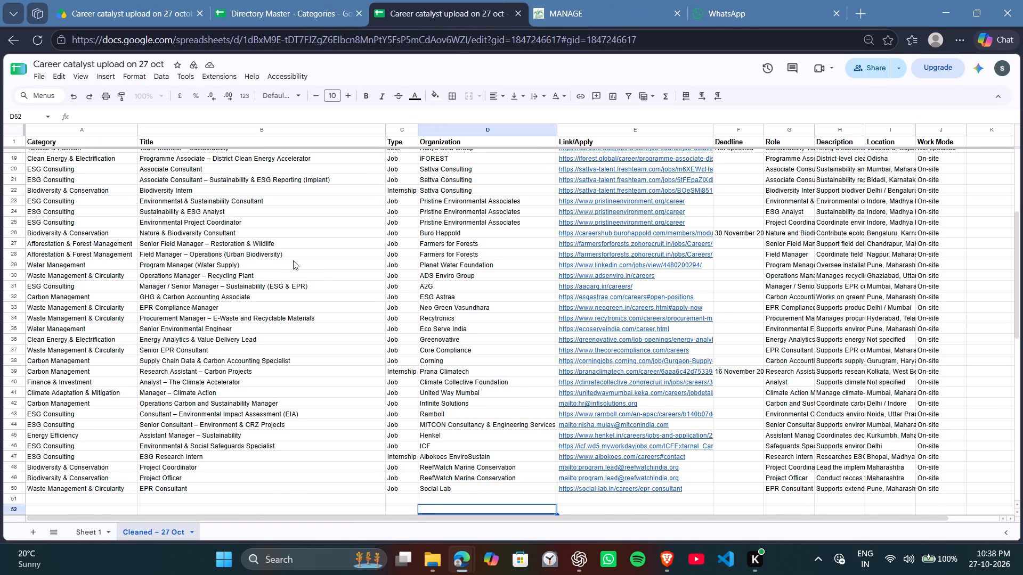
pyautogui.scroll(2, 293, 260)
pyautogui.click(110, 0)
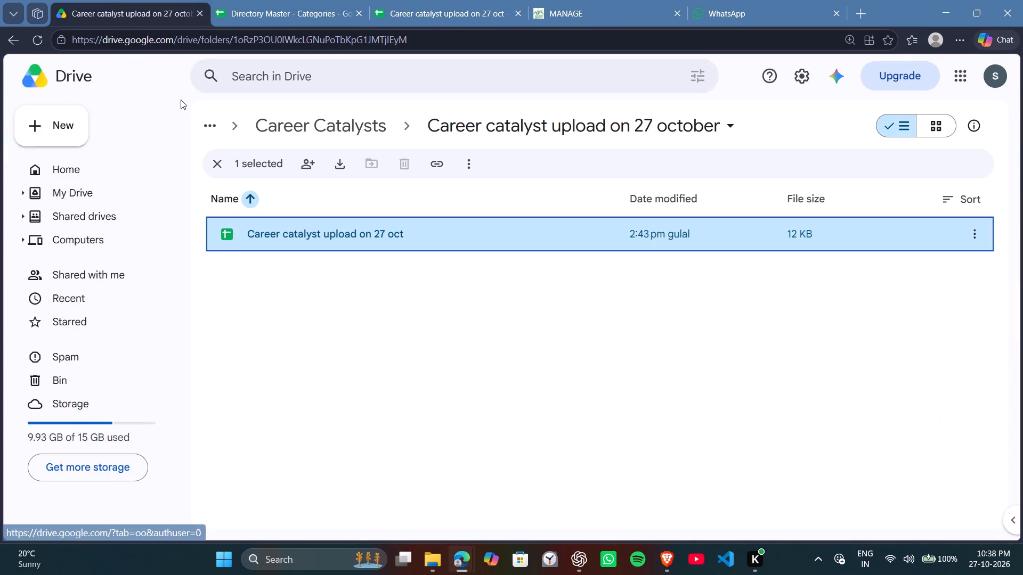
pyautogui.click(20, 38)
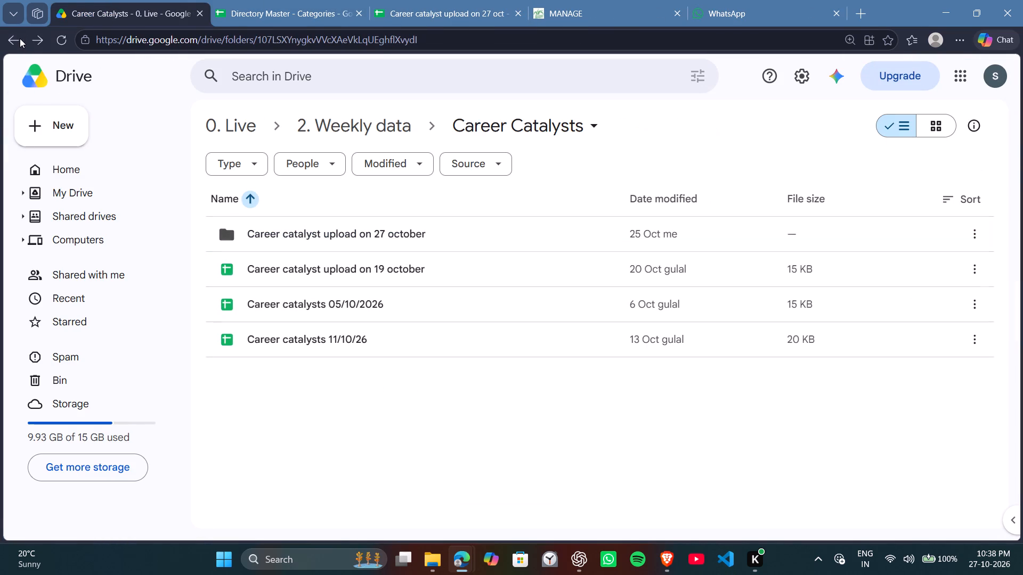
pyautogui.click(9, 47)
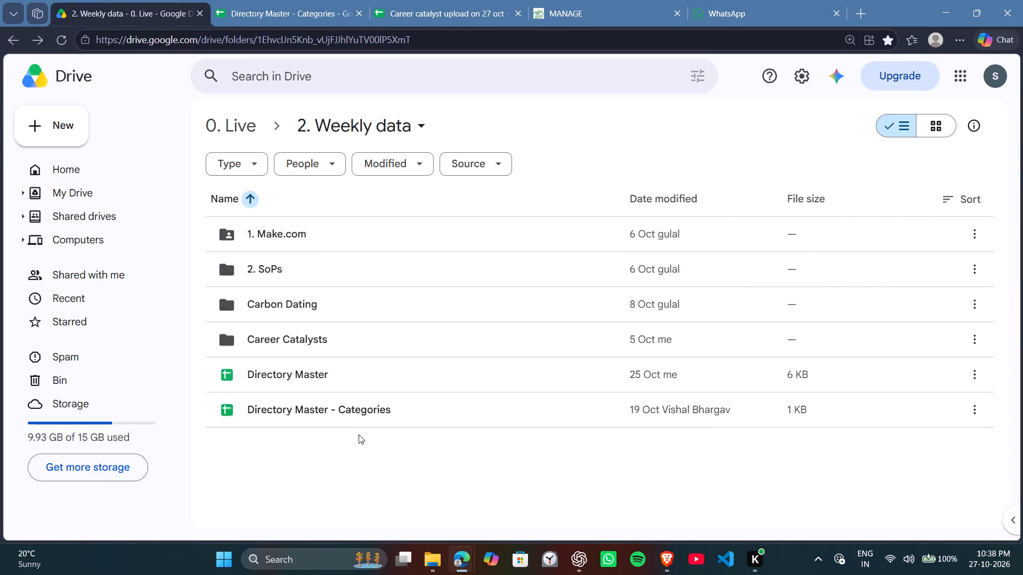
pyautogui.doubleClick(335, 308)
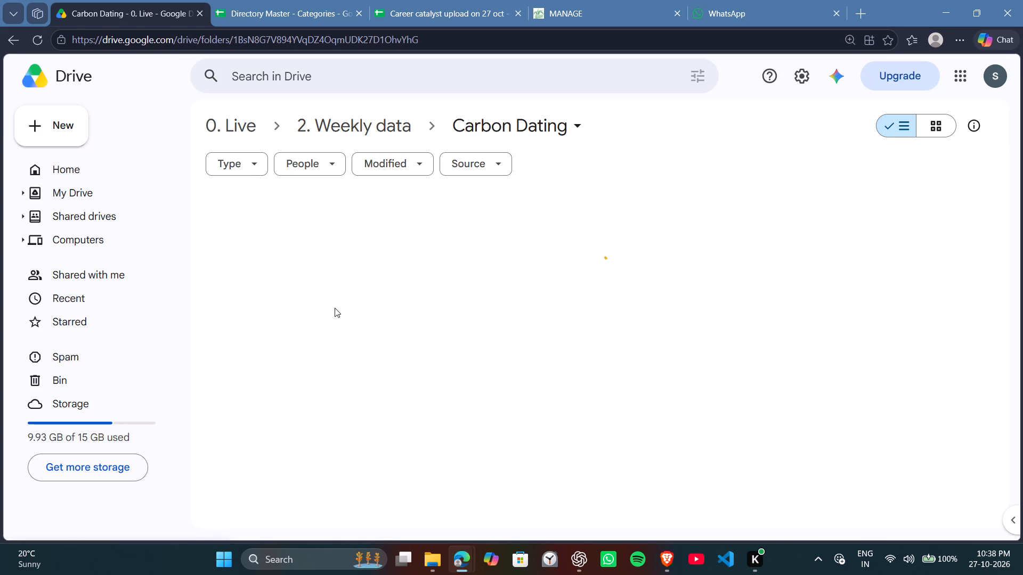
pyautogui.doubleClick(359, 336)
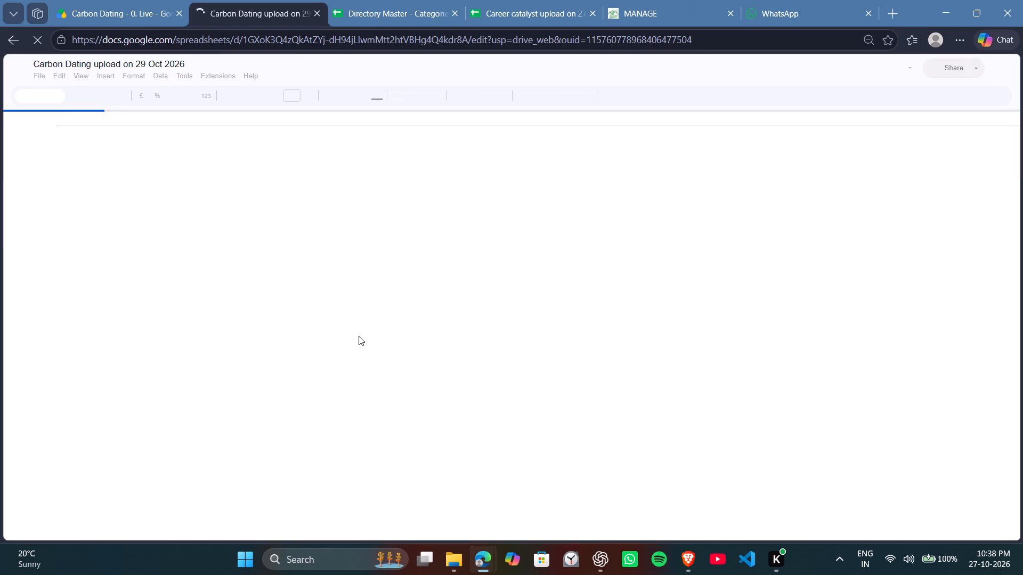
# Move the Carbon Dating upload spreadsheet's browser tab past the Career catalyst upload tab, next to the MANAGE page.
pyautogui.moveTo(280, 11); pyautogui.dragTo(483, 18)
pyautogui.moveTo(408, 7); pyautogui.dragTo(448, 21)
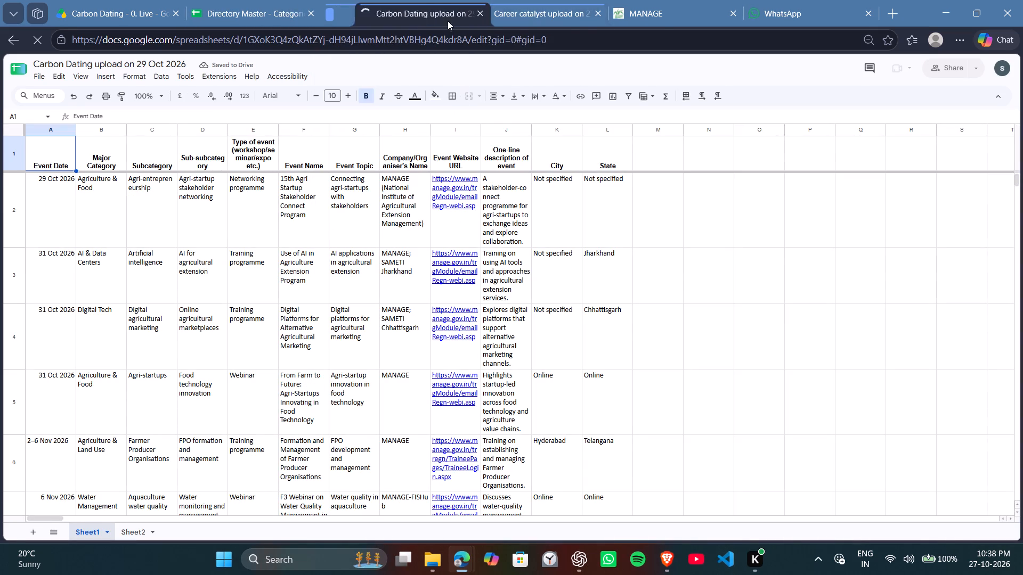
pyautogui.moveTo(448, 21); pyautogui.dragTo(521, 22)
pyautogui.click(871, 292)
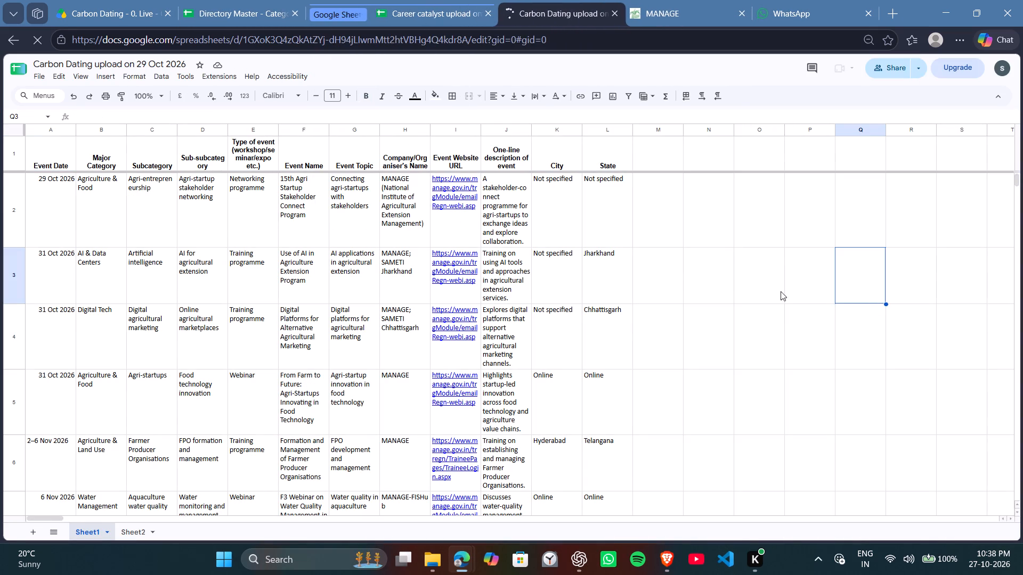
# Delete the Google Sheets tab group, leaving the Career catalyst upload spreadsheet in it.
pyautogui.click(342, 9)
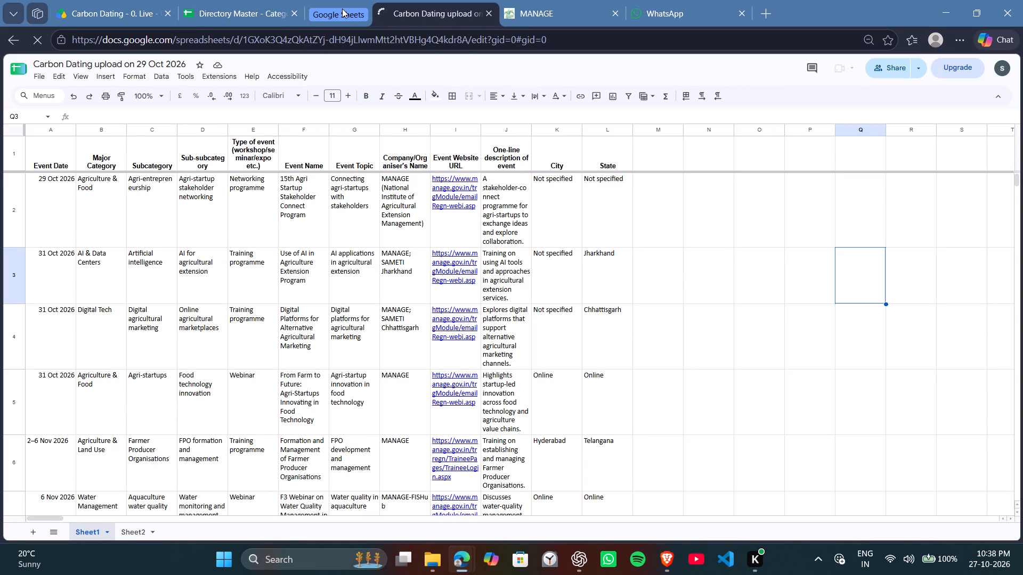
pyautogui.click(342, 14)
pyautogui.rightClick(342, 14)
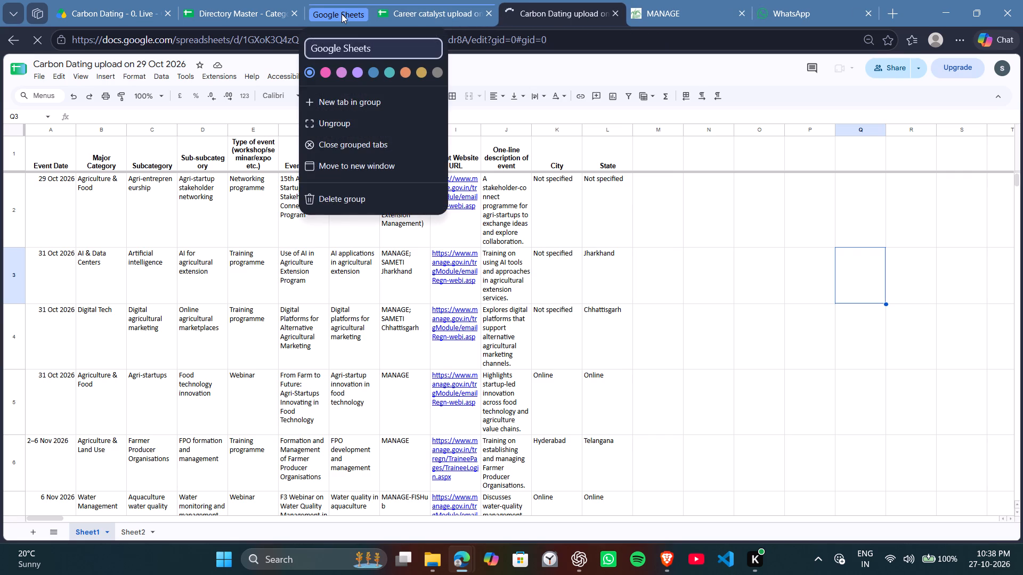
pyautogui.click(354, 208)
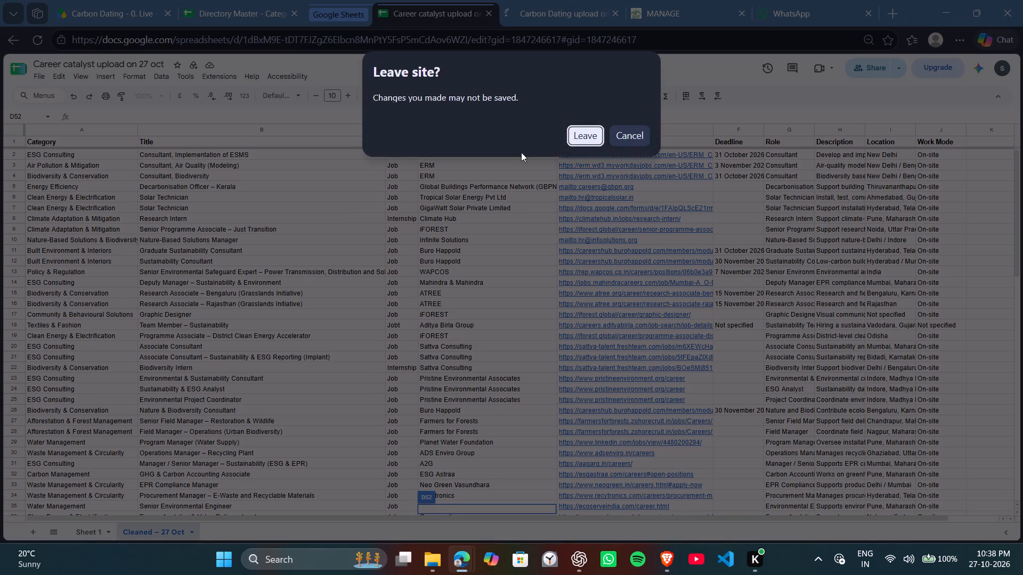
pyautogui.click(585, 137)
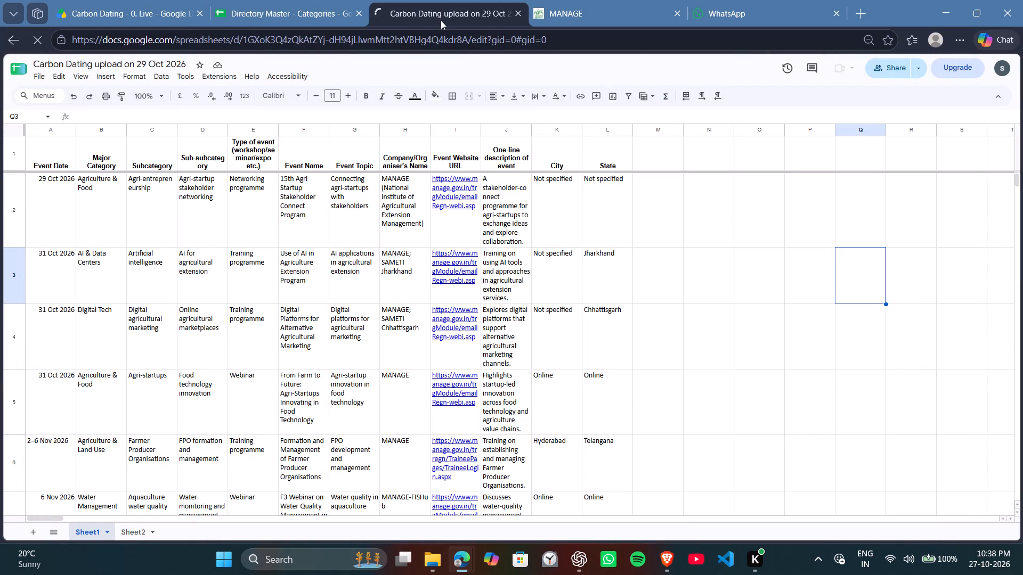
# Compare the event list in Sheet1 with the rows already copied into Sheet2 to locate the next event to check.
pyautogui.scroll(-2, 480, 277)
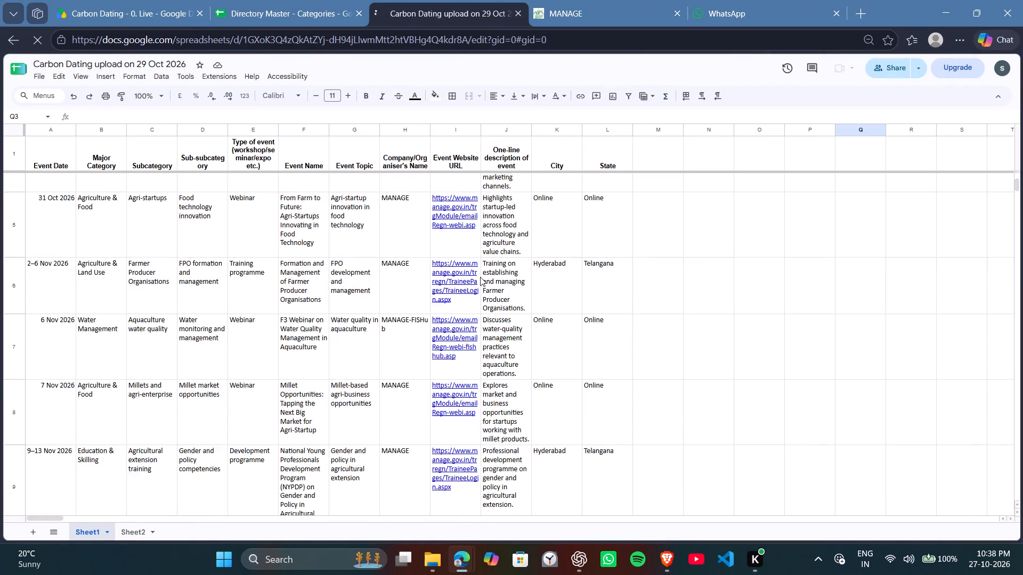
pyautogui.scroll(-2, 480, 277)
pyautogui.scroll(-3, 325, 307)
pyautogui.click(135, 534)
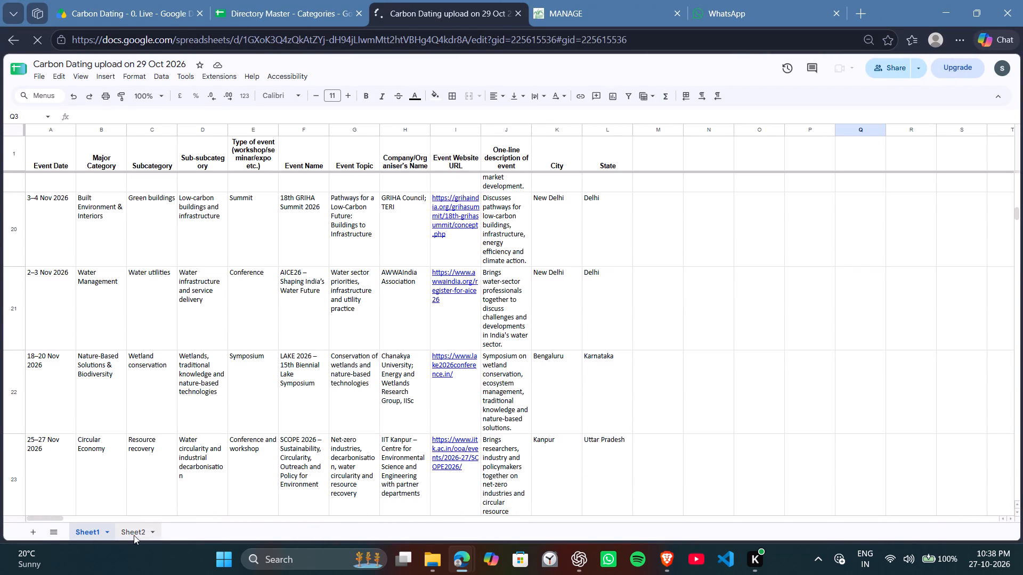
pyautogui.scroll(4, 157, 375)
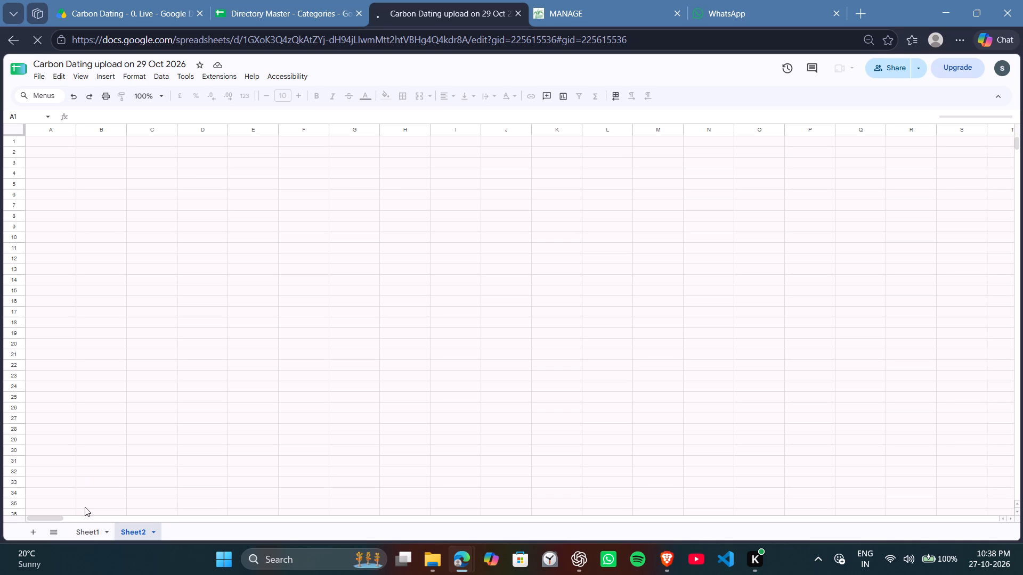
pyautogui.click(84, 536)
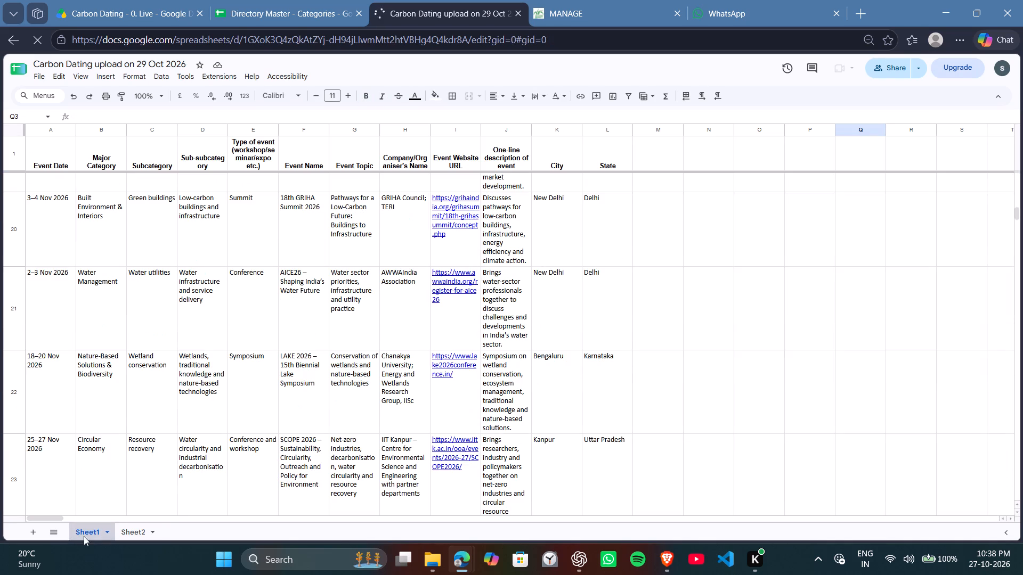
pyautogui.scroll(8, 136, 331)
pyautogui.scroll(7, 289, 285)
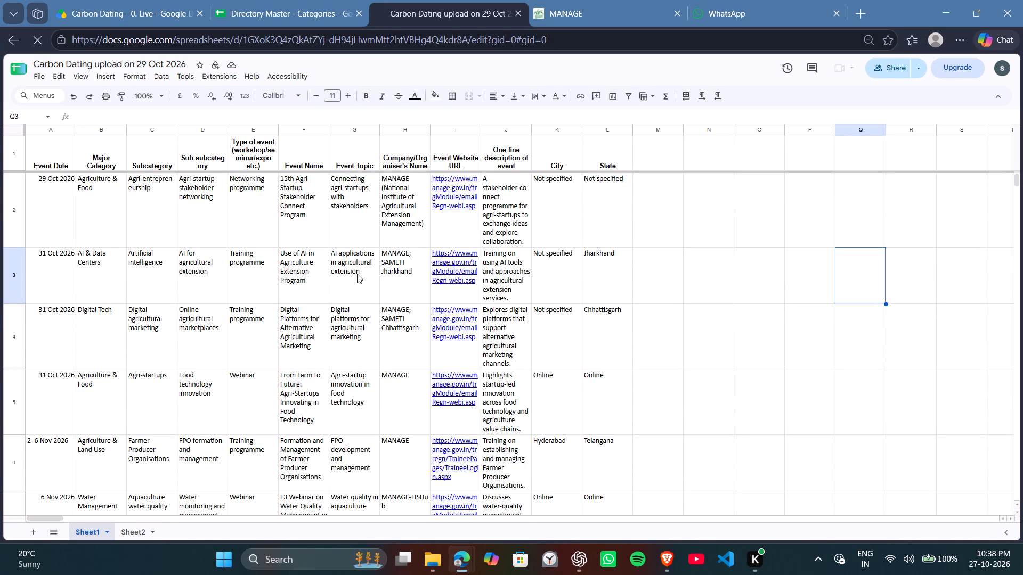
pyautogui.click(117, 531)
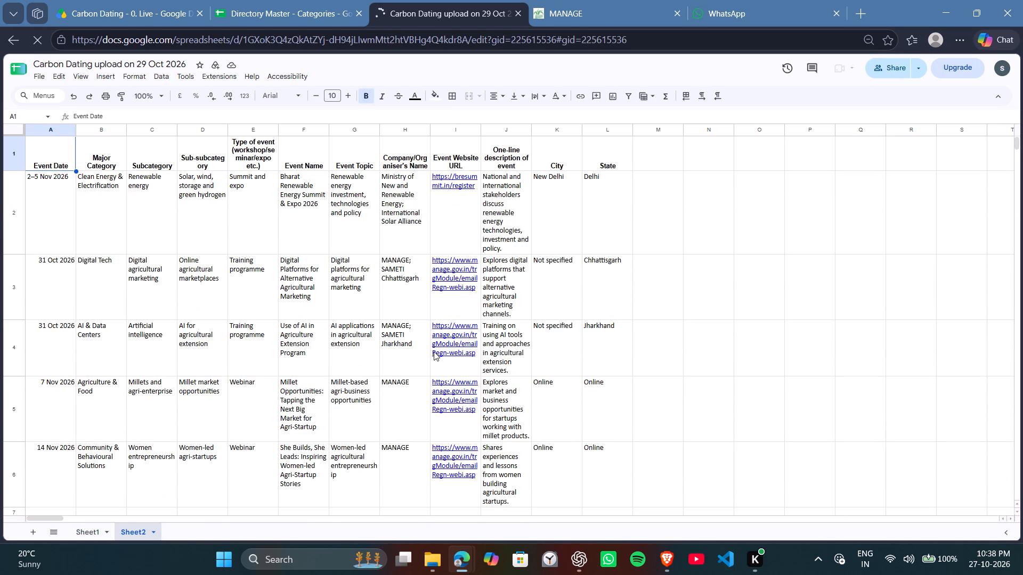
pyautogui.scroll(-1, 434, 350)
pyautogui.click(42, 338)
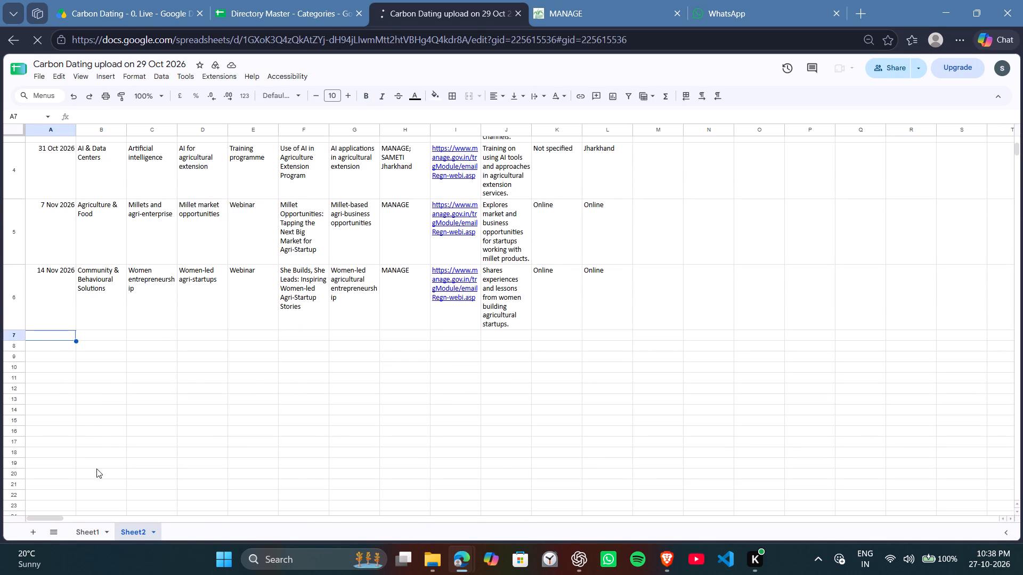
pyautogui.click(88, 531)
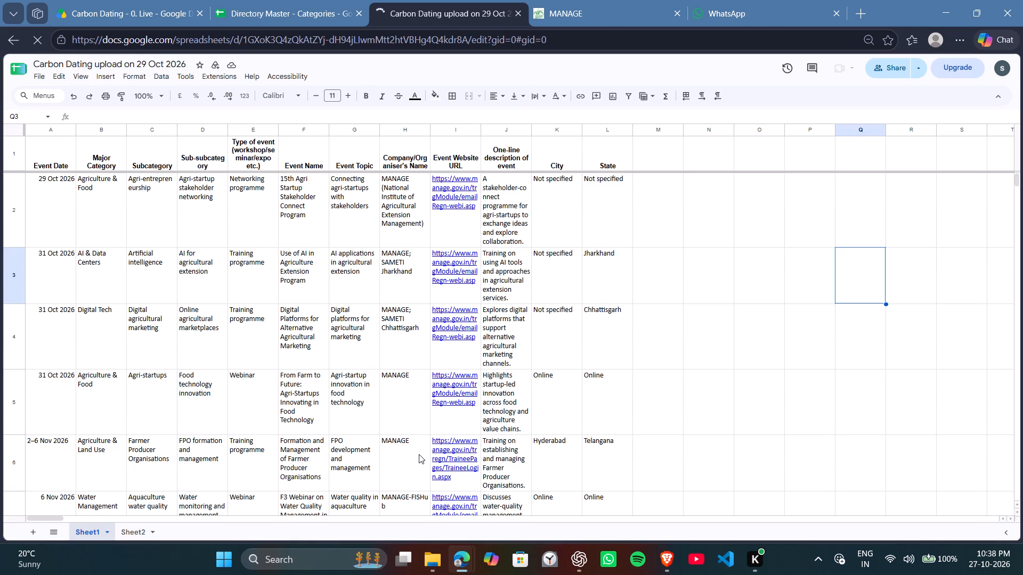
pyautogui.scroll(-2, 419, 454)
pyautogui.click(128, 532)
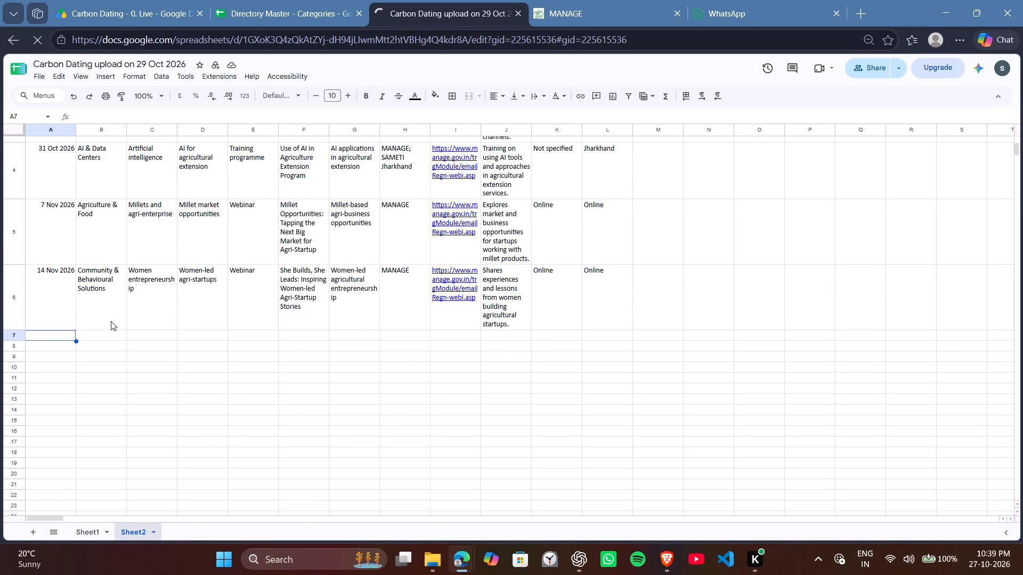
# Open the website listed in Sheet1 for the 16–20 Nov 2026 Changing Role of Agricultural Extension in India training programme.
pyautogui.click(81, 540)
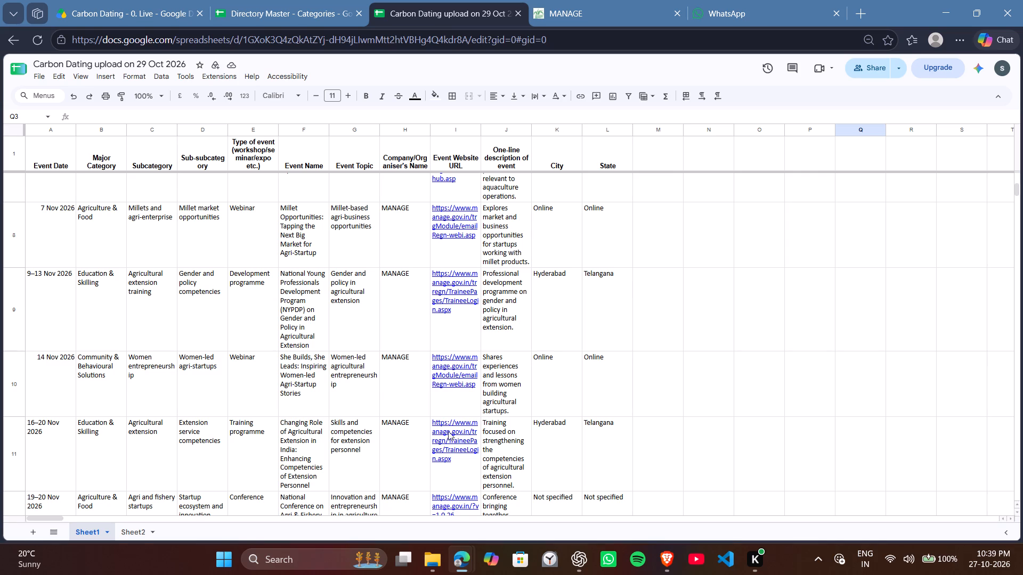
pyautogui.click(481, 428)
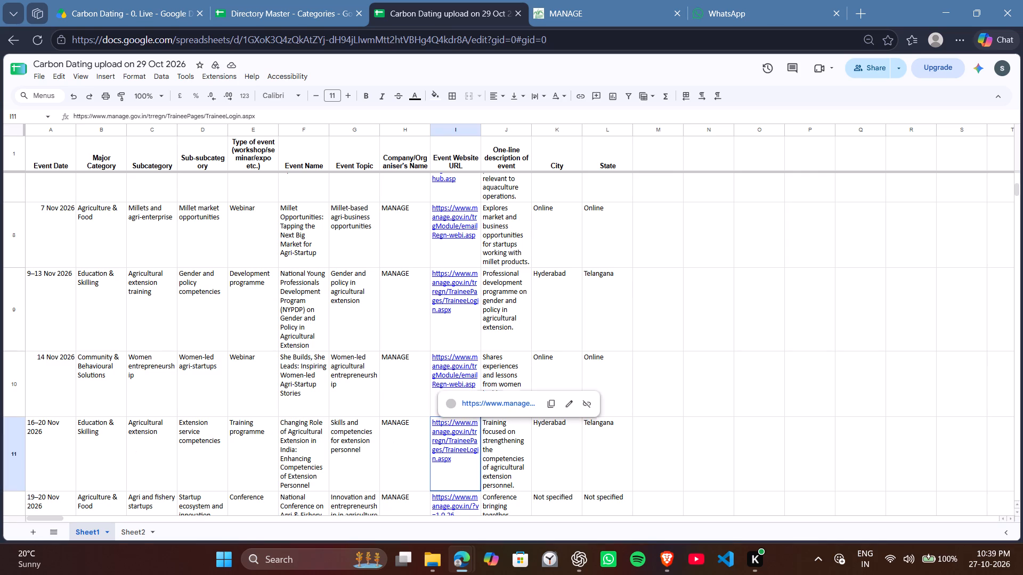
pyautogui.click(491, 407)
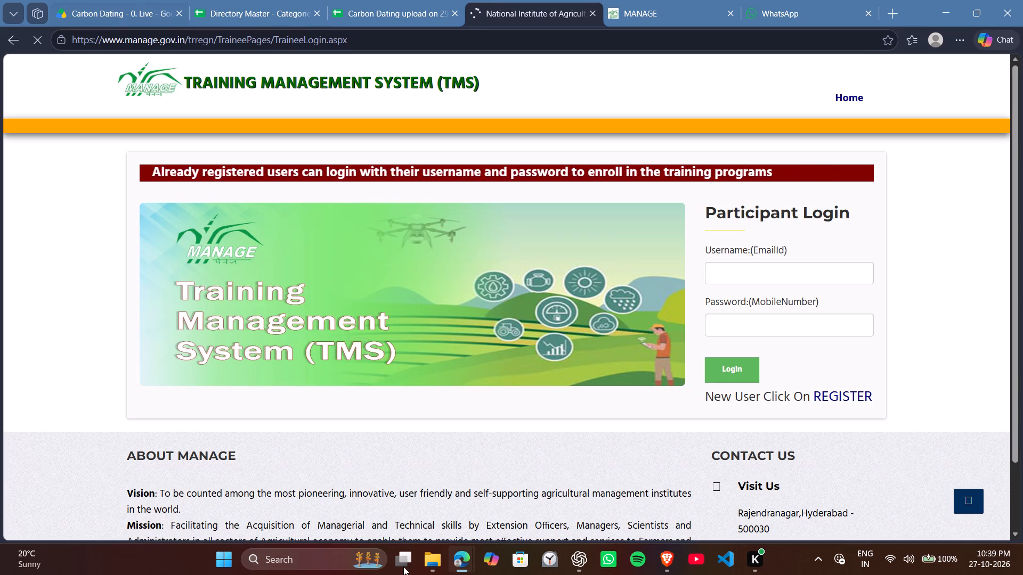
# Copy the 16–20 Nov 2026 Changing Role of Agricultural Extension in India row from Sheet1 into row 7 of Sheet2.
pyautogui.click(354, 3)
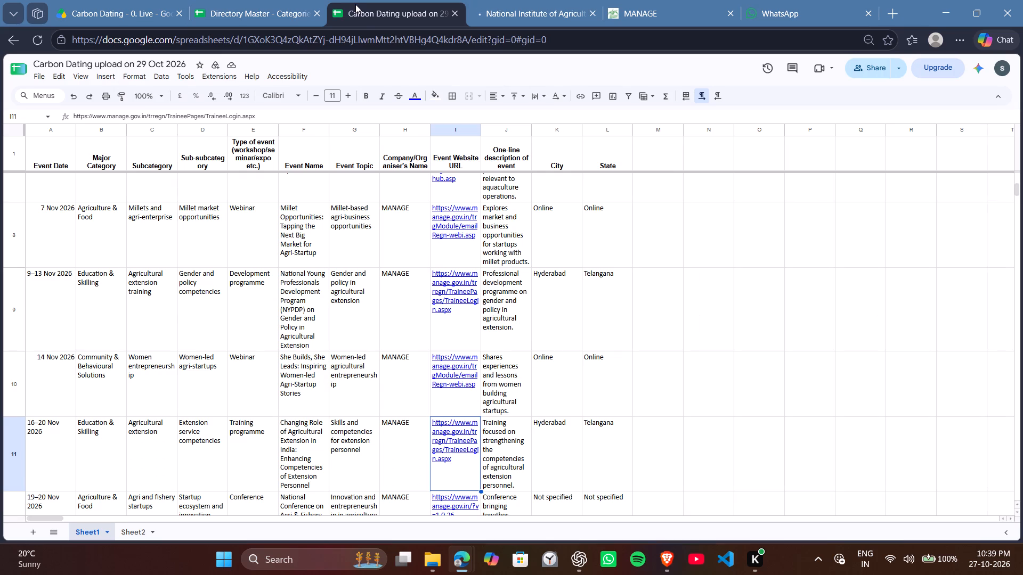
pyautogui.click(10, 446)
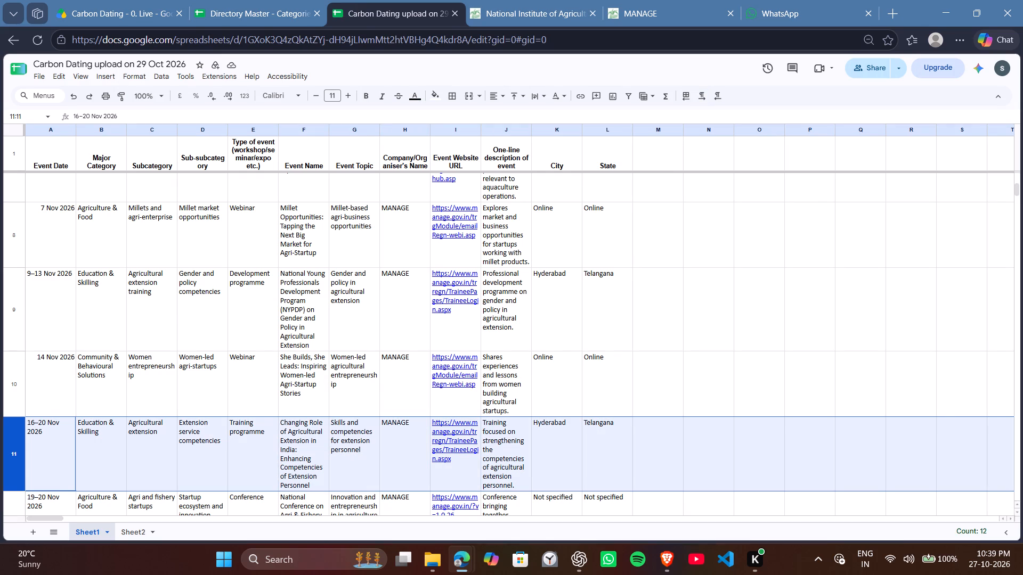
pyautogui.hotkey('ctrl', 'c')
pyautogui.click(137, 533)
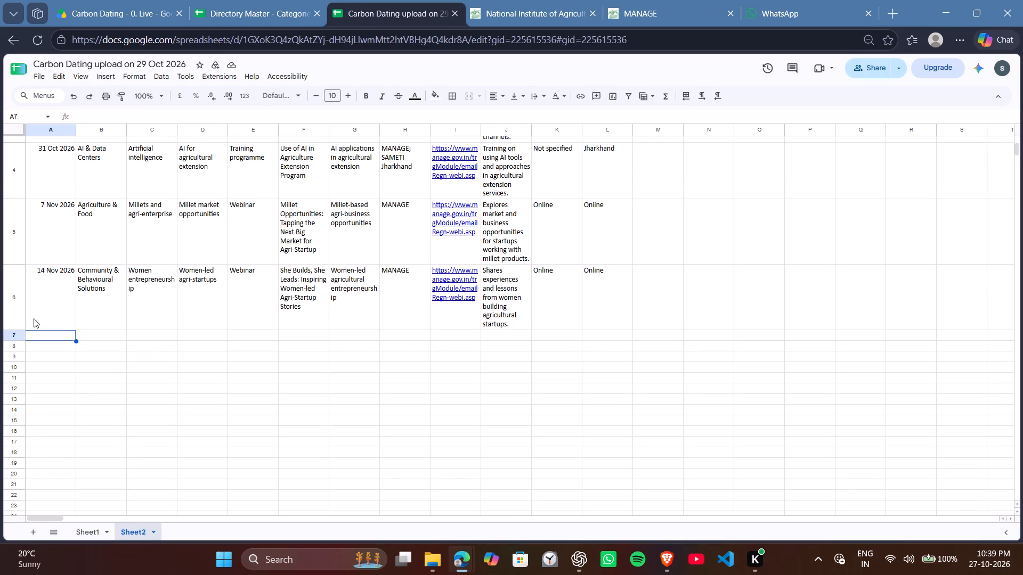
pyautogui.click(57, 336)
pyautogui.hotkey('ctrl', 'v')
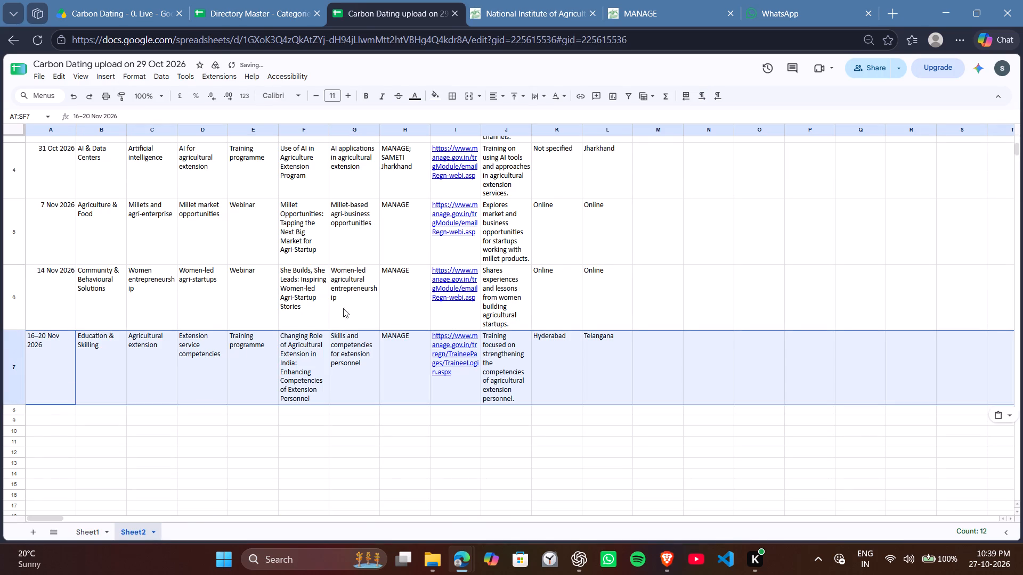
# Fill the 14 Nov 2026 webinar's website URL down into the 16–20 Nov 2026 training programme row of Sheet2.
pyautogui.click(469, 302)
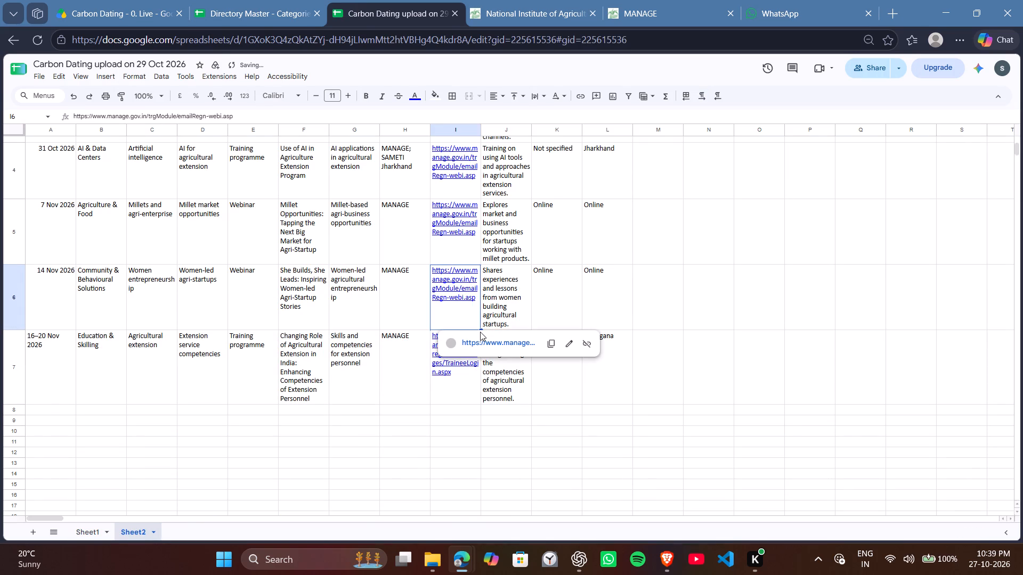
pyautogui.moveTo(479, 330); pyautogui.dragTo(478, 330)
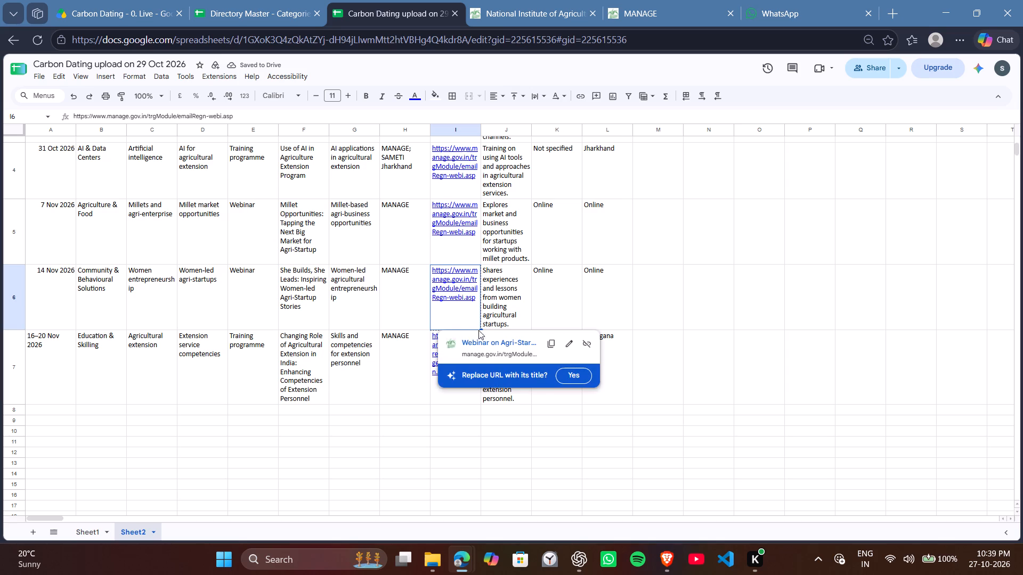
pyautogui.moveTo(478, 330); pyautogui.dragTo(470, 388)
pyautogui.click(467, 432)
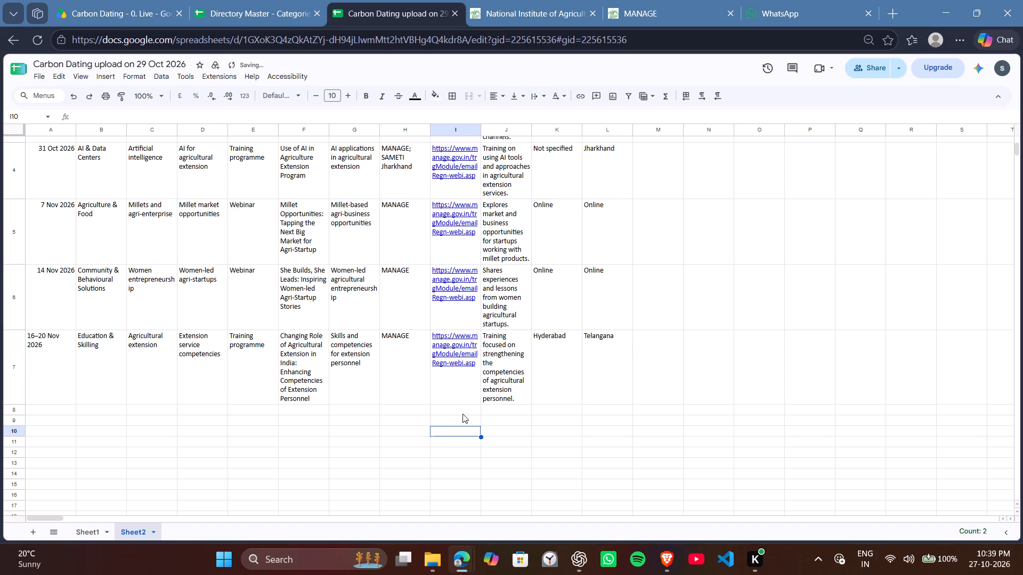
# Open the website link in row 7 of Sheet2 and check its webinar list for the Changing Role of Agricultural Extension event.
pyautogui.click(459, 354)
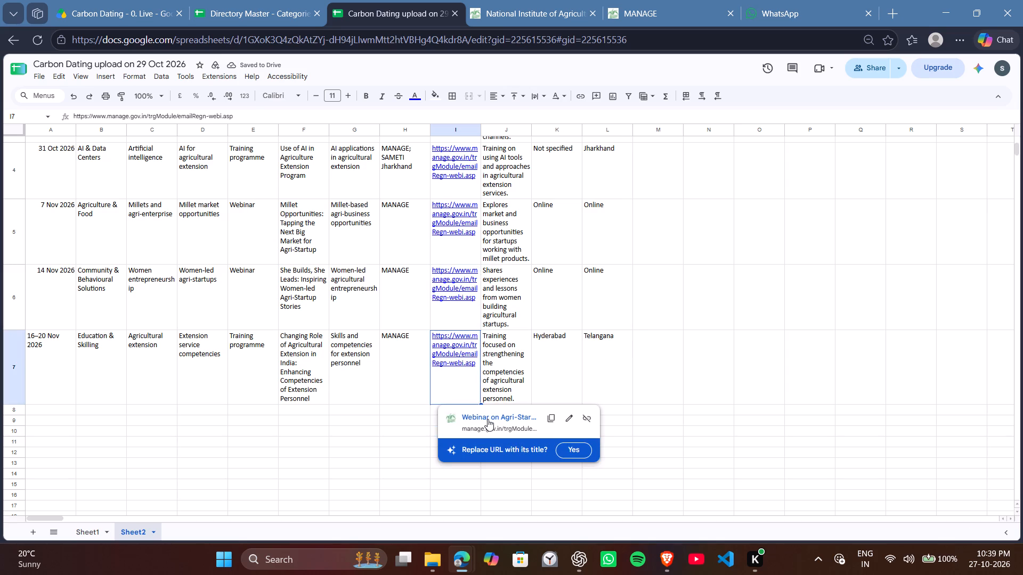
pyautogui.click(489, 419)
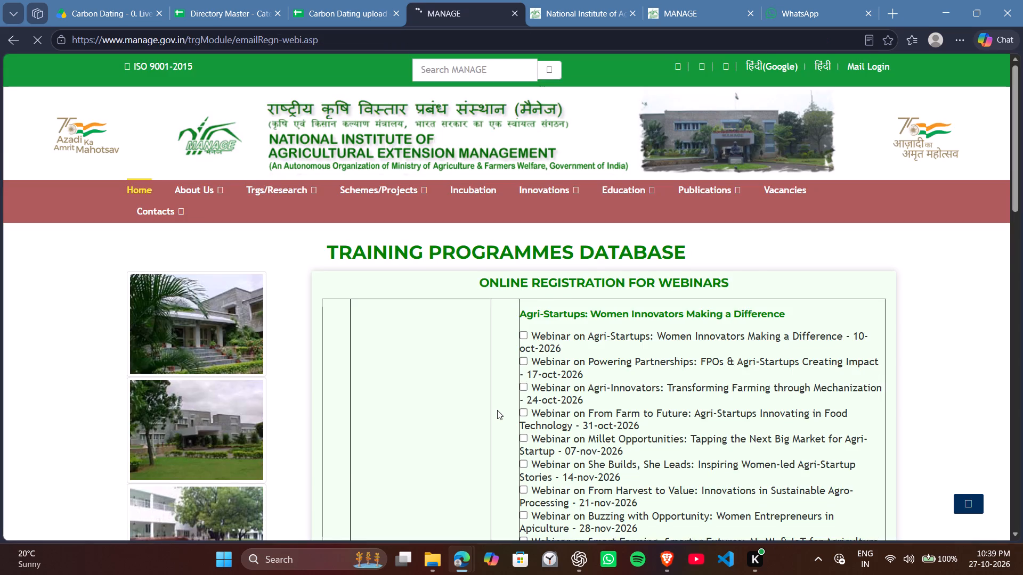
pyautogui.scroll(-1, 497, 410)
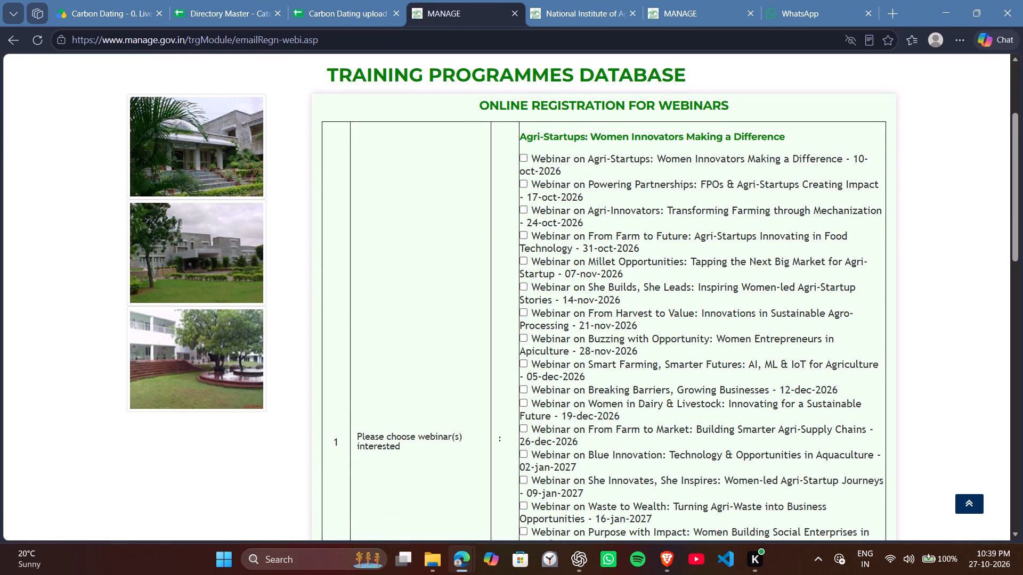
pyautogui.click(355, 5)
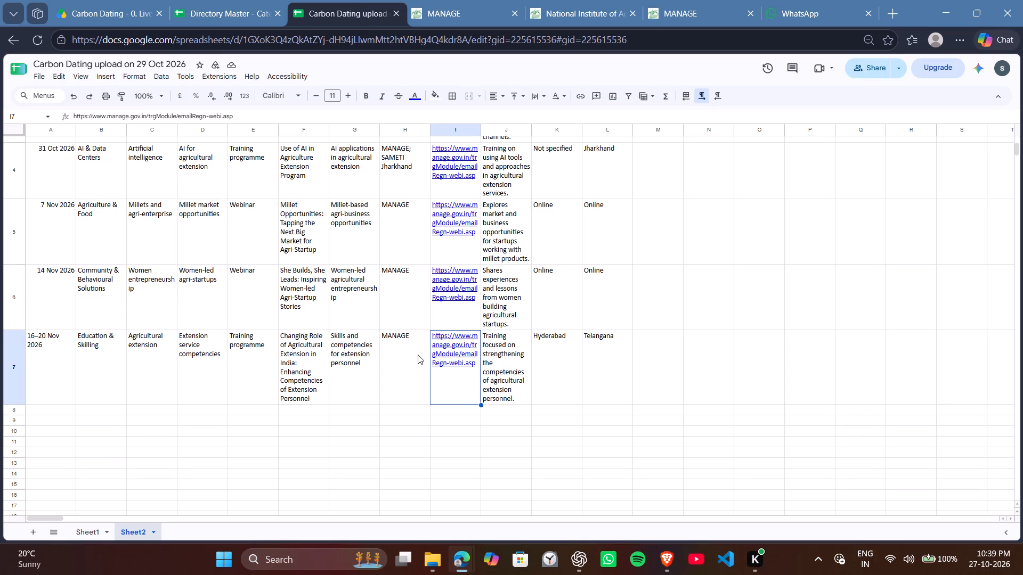
pyautogui.click(453, 362)
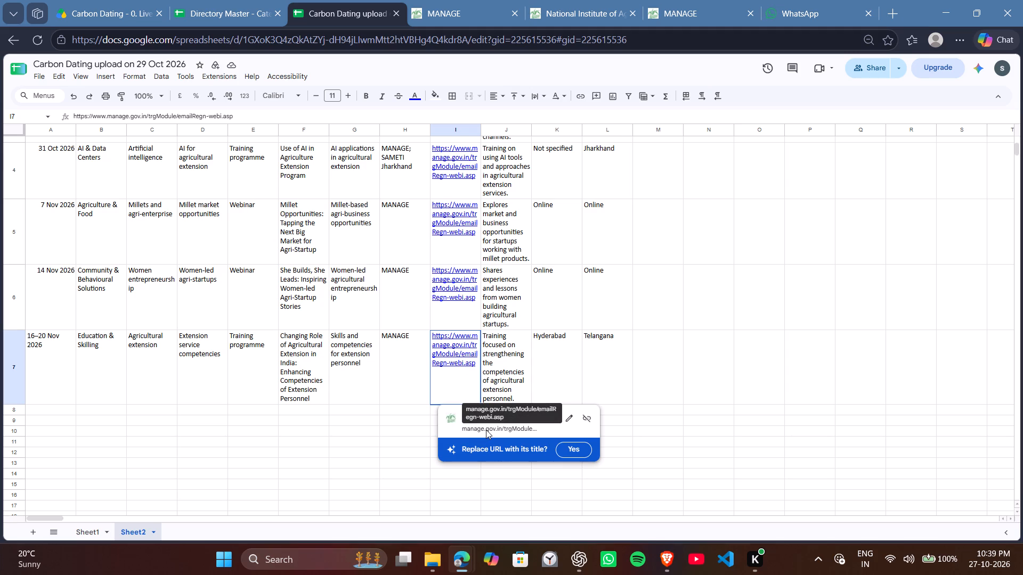
# Freeze the header row of Sheet2.
pyautogui.scroll(3, 318, 284)
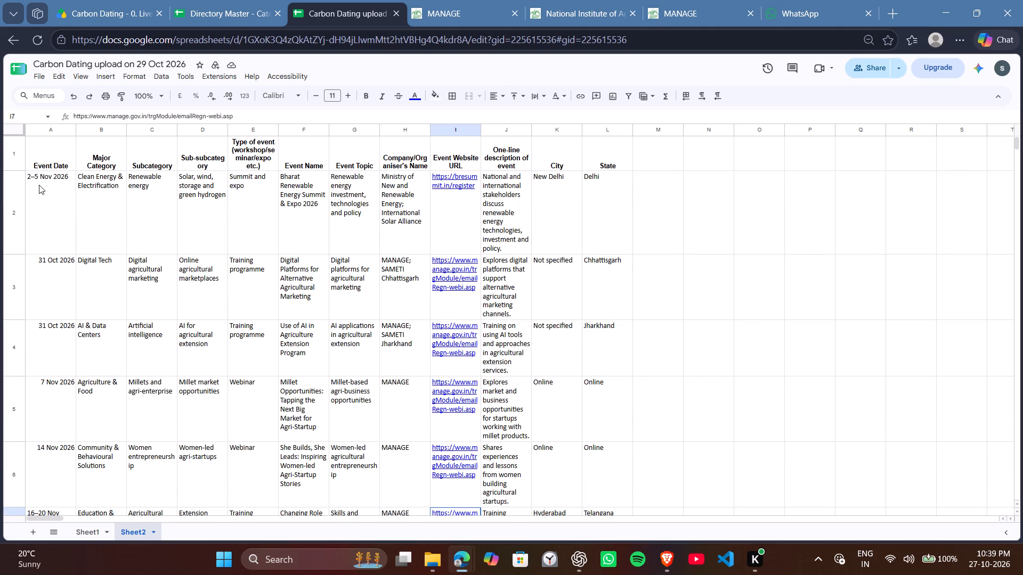
pyautogui.click(19, 160)
pyautogui.rightClick(19, 160)
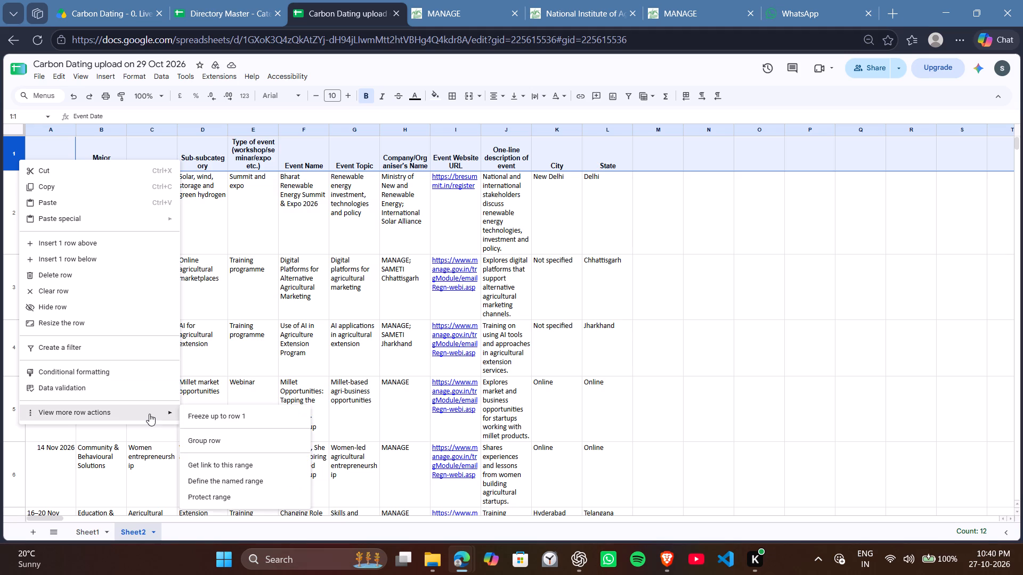
pyautogui.click(196, 409)
# Reopen the website linked in row 7 of Sheet2 and read through the full webinar list for the 16–20 Nov 2026 programme.
pyautogui.scroll(-1, 560, 398)
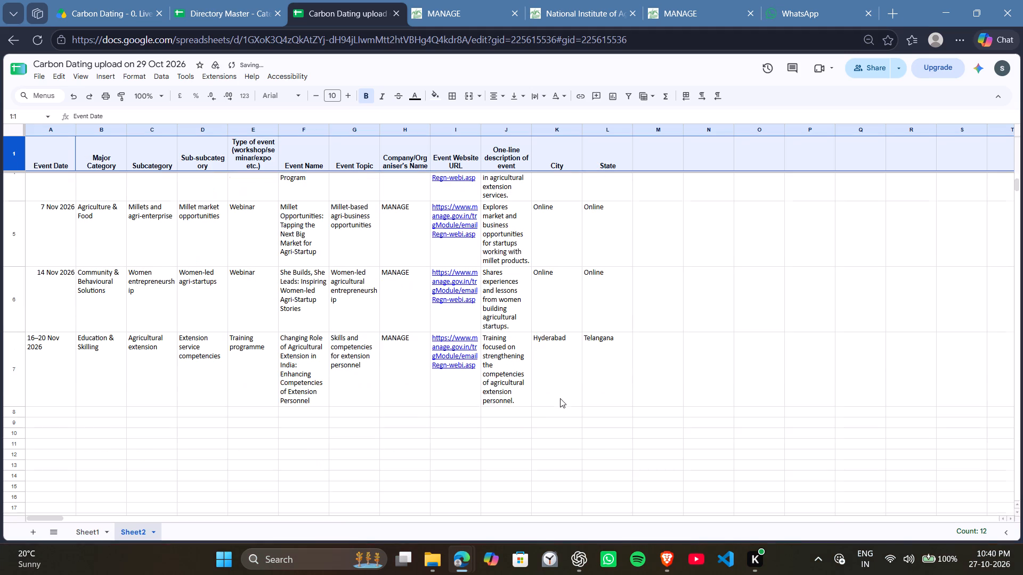
pyautogui.click(458, 365)
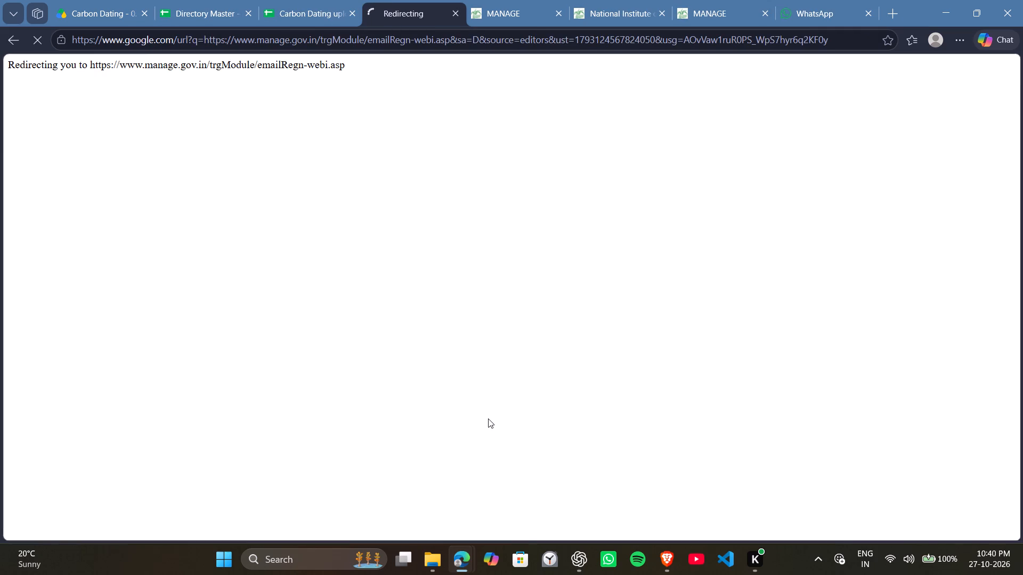
pyautogui.scroll(-1, 488, 418)
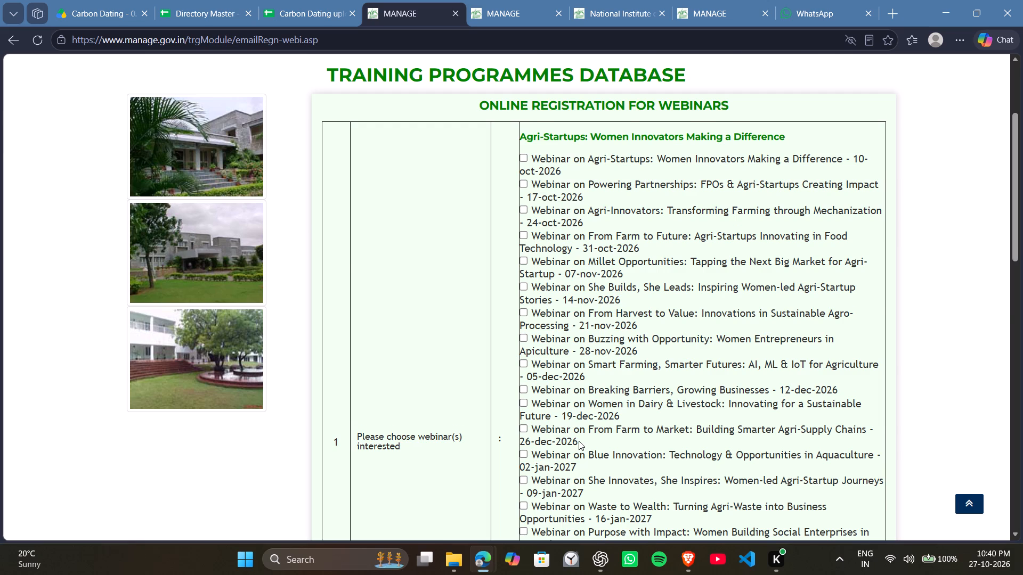
pyautogui.scroll(-2, 579, 441)
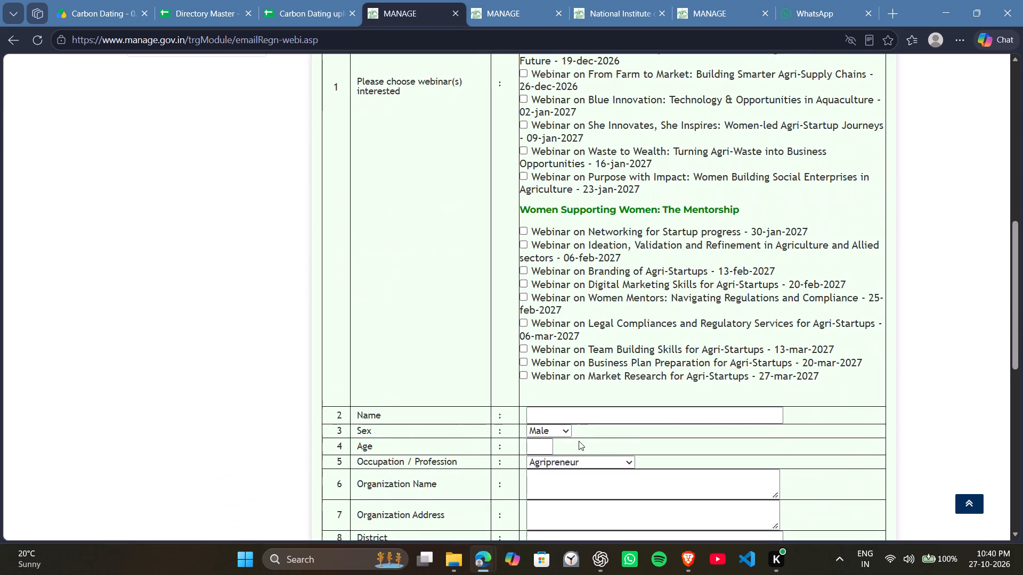
pyautogui.click(306, 0)
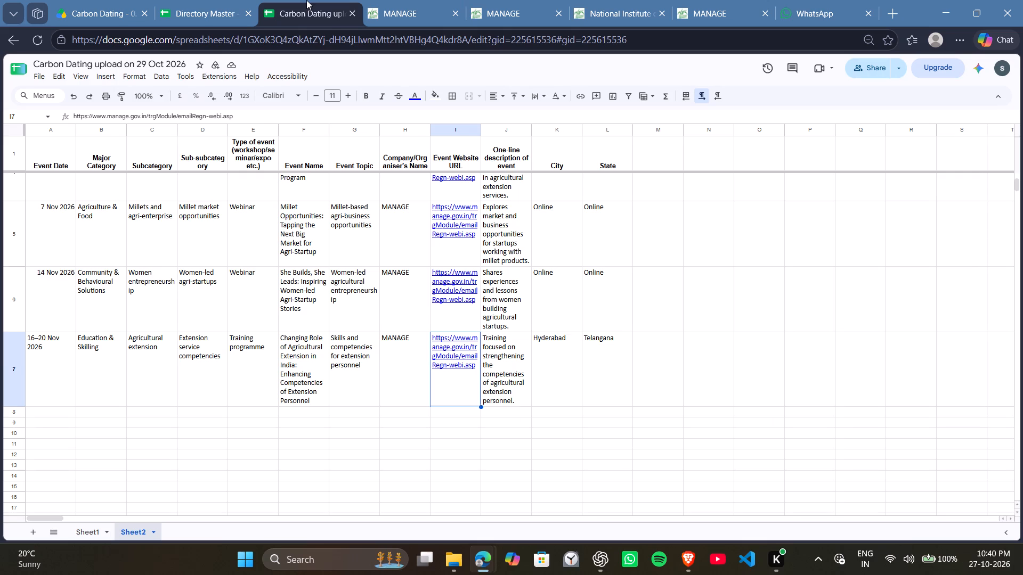
# Delete the 16–20 Nov 2026 Changing Role of Agricultural Extension in India row from Sheet2.
pyautogui.click(14, 365)
pyautogui.rightClick(14, 365)
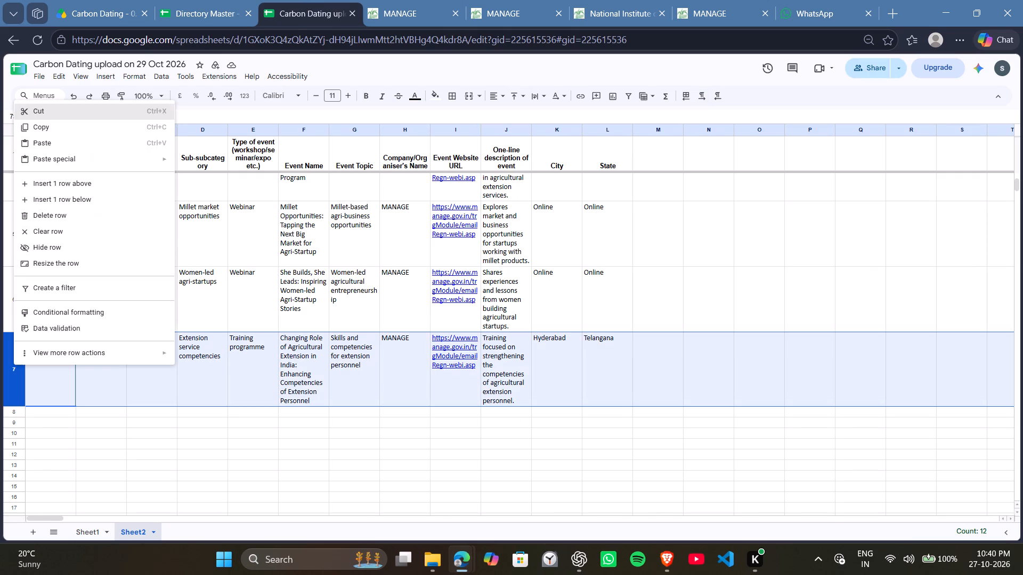
pyautogui.click(75, 215)
# Open the website listed in Sheet1 for the 21 Nov 2026 From Harvest to Value webinar.
pyautogui.click(86, 530)
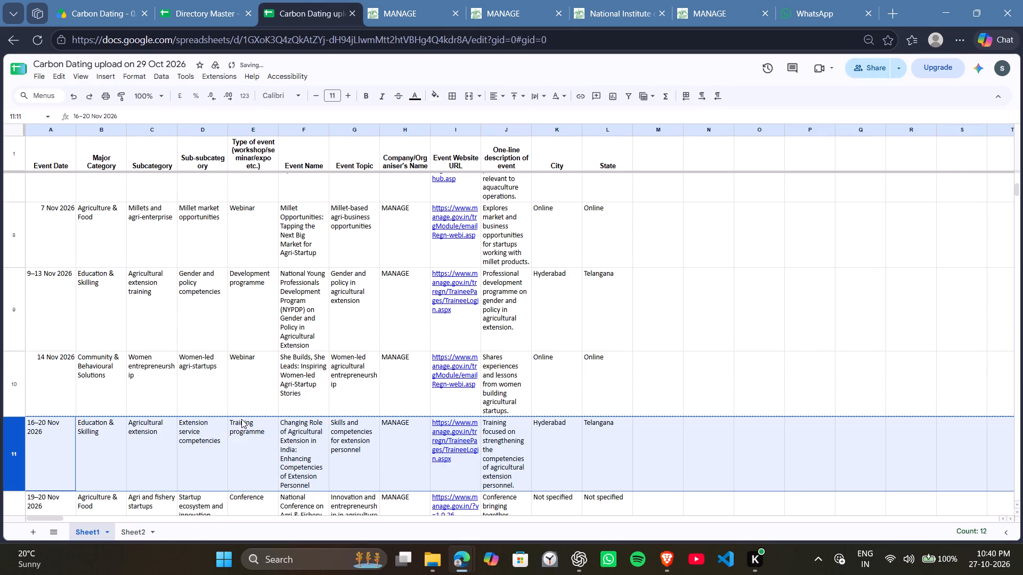
pyautogui.scroll(-1, 241, 419)
pyautogui.scroll(-1, 297, 414)
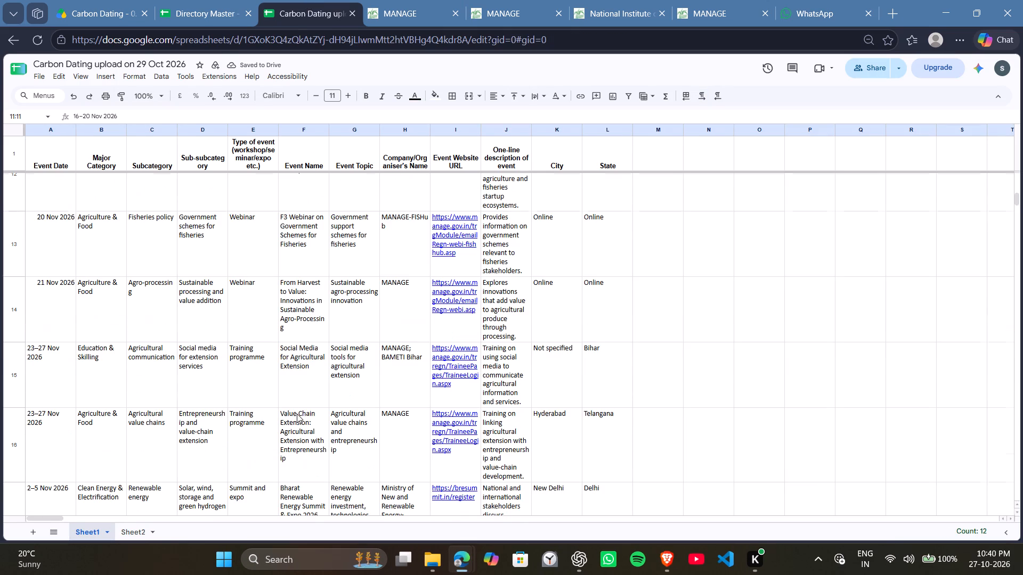
pyautogui.click(461, 299)
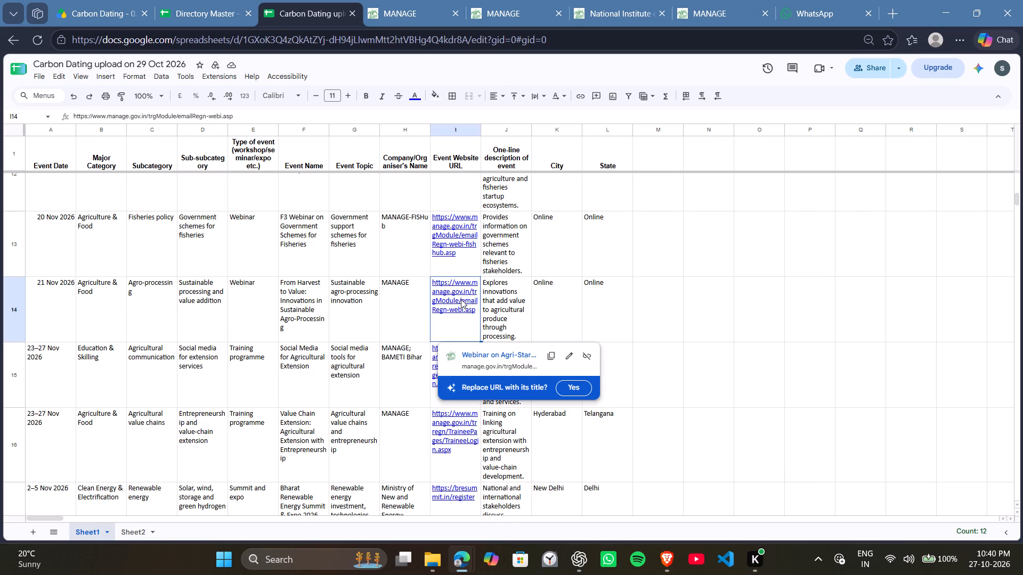
pyautogui.click(485, 352)
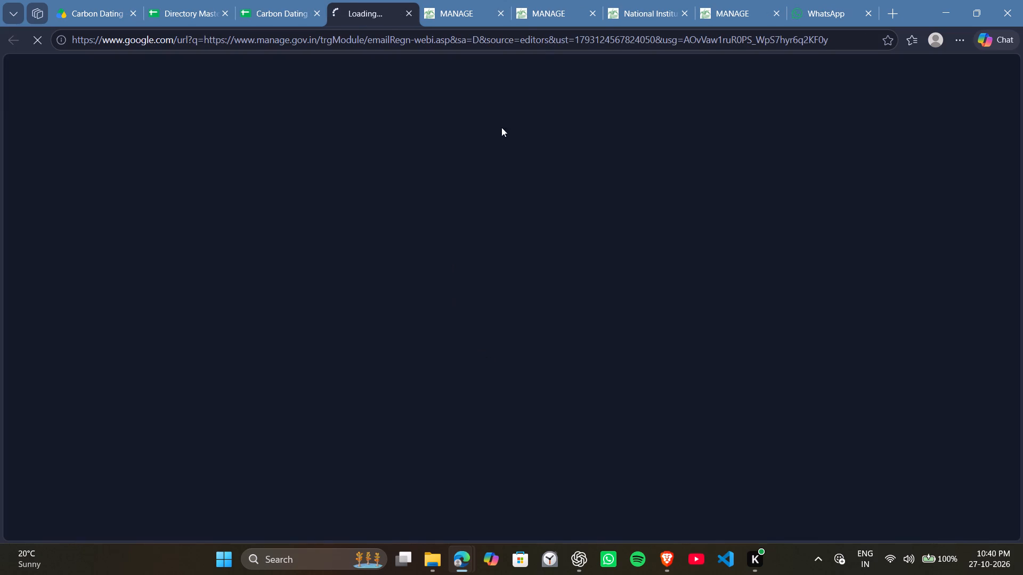
# Close the leftover MANAGE and National Institute of Agricultural Extension Management browser tabs, keeping the newly opened page.
pyautogui.click(500, 11)
pyautogui.doubleClick(500, 11)
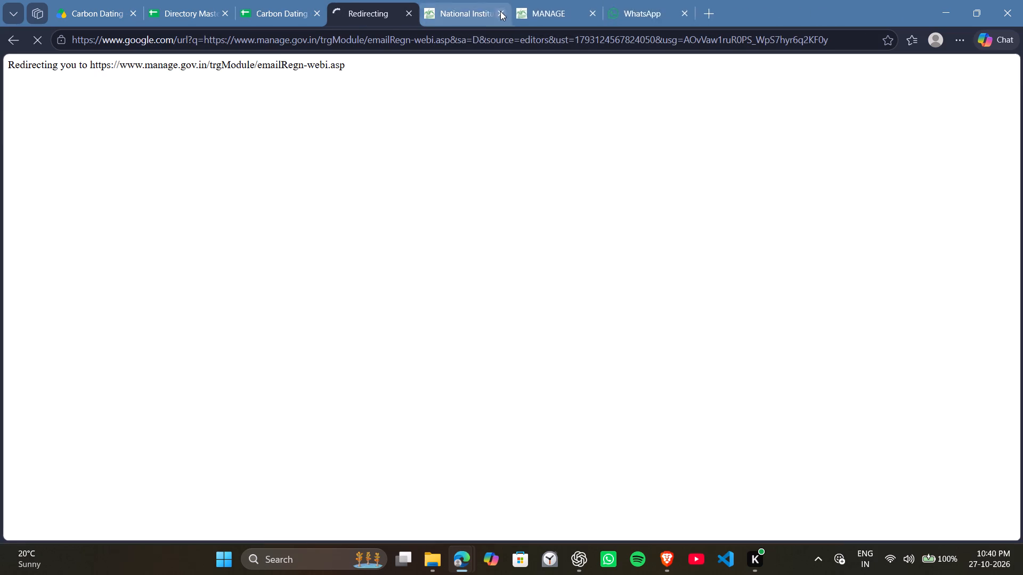
pyautogui.click(500, 11)
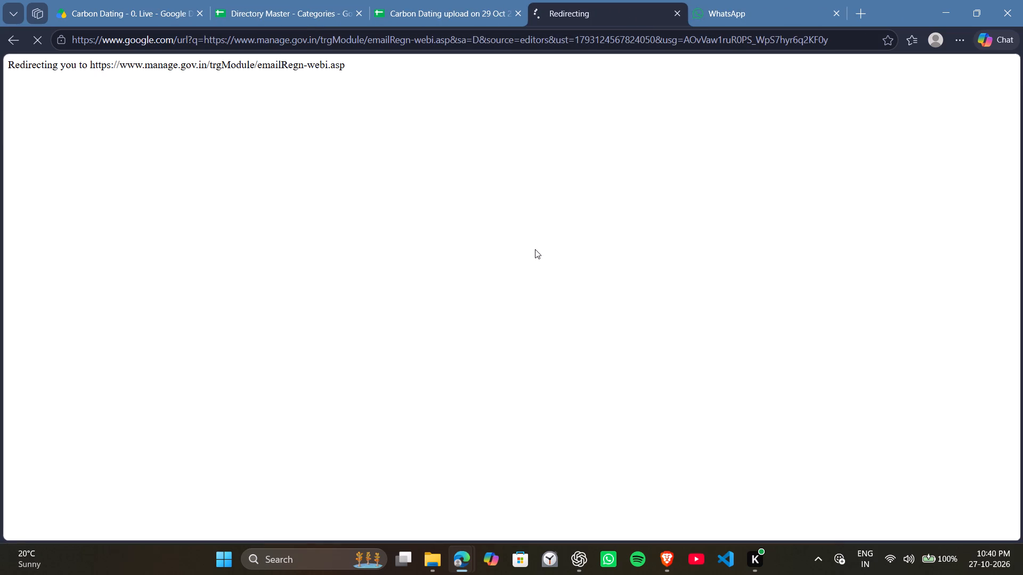
# Check the name and date of the From Harvest to Value webinar in the MANAGE list against its Sheet1 row.
pyautogui.scroll(-2, 531, 248)
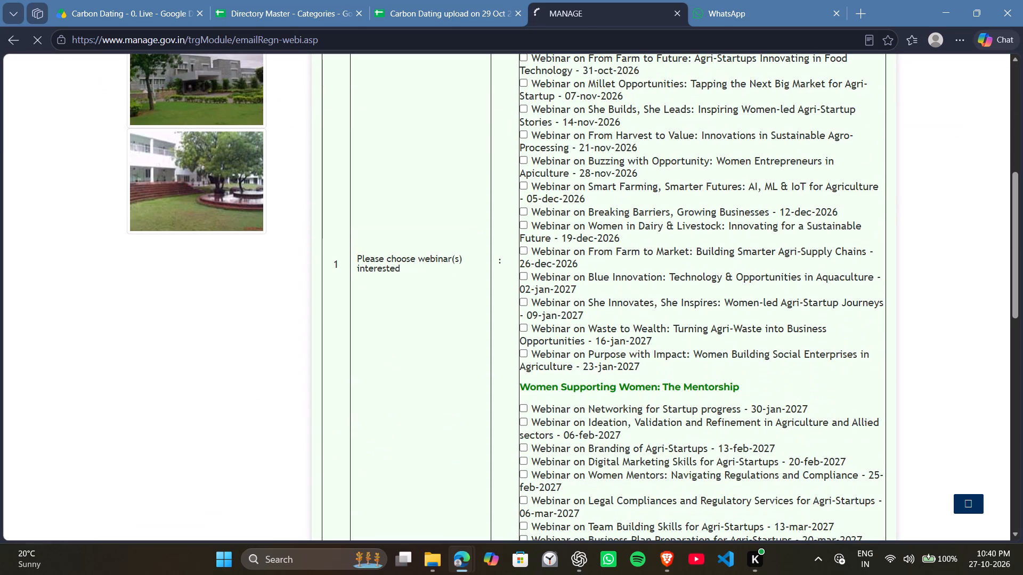
pyautogui.click(412, 13)
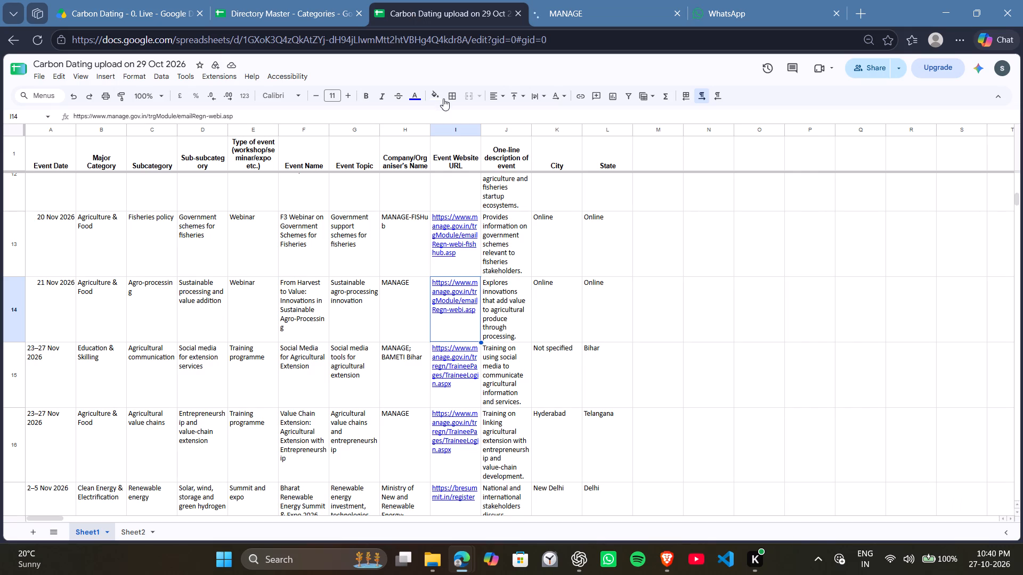
pyautogui.click(555, 3)
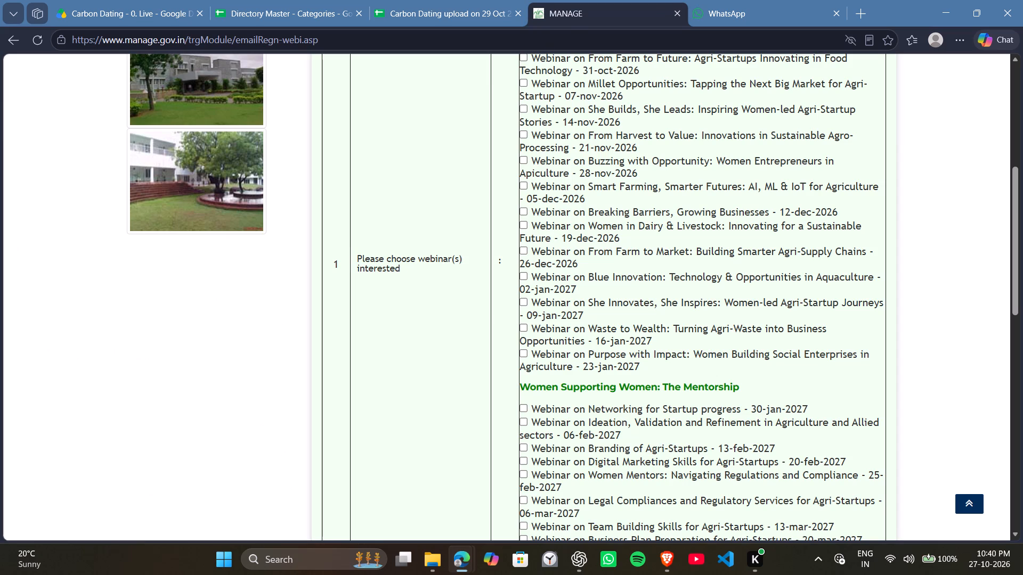
# Copy the 21 Nov 2026 From Harvest to Value webinar row from Sheet1 into row 7 of Sheet2.
pyautogui.click(454, 5)
pyautogui.click(10, 310)
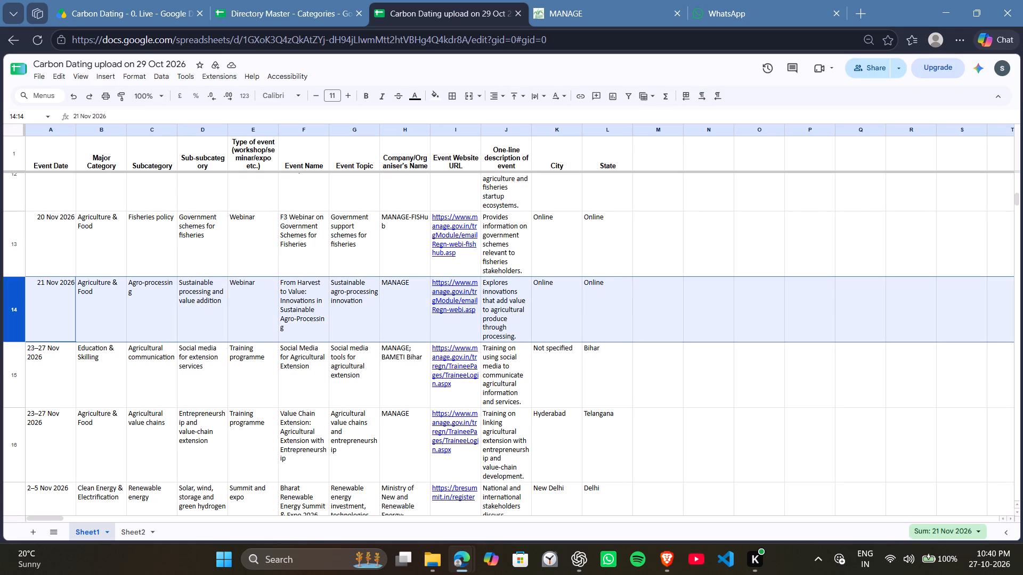
pyautogui.hotkey('ctrl', 'c')
pyautogui.click(136, 532)
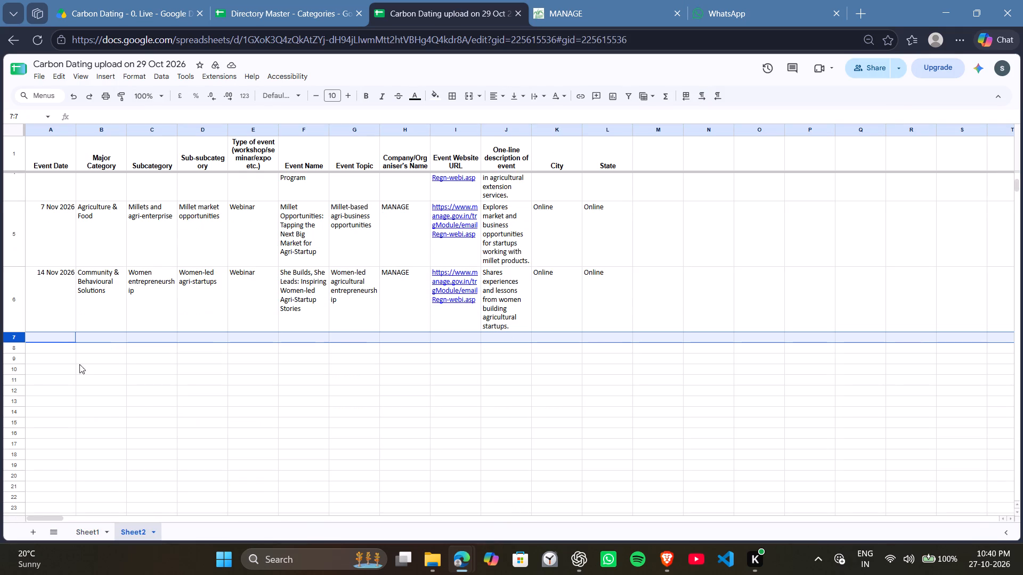
pyautogui.click(59, 338)
pyautogui.hotkey('ctrl', 'v')
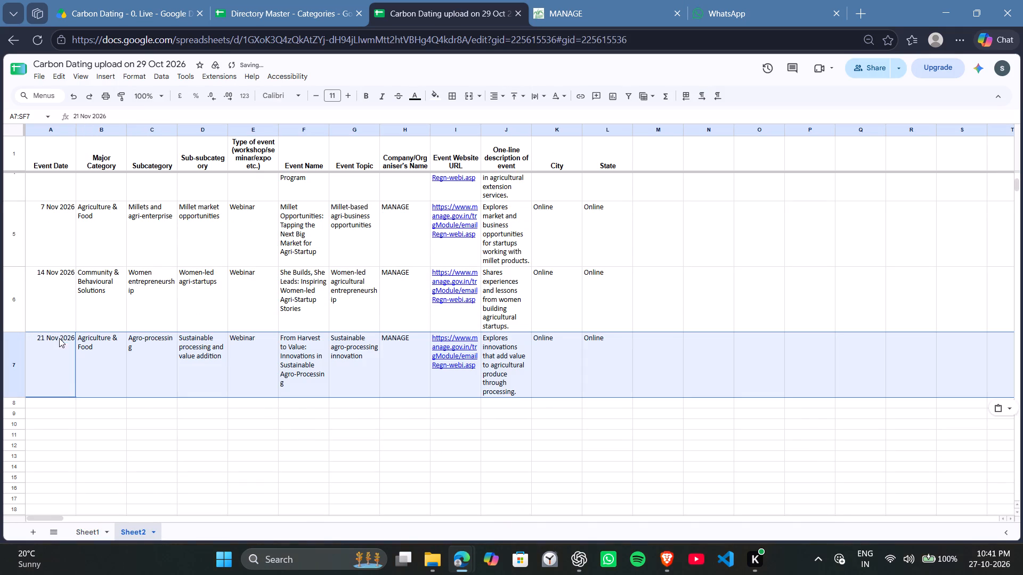
# Open the website listed in Sheet1 for the 2–5 Nov 2026 Bharat Renewable Energy Summit & Expo, closing the old MANAGE tab.
pyautogui.click(87, 539)
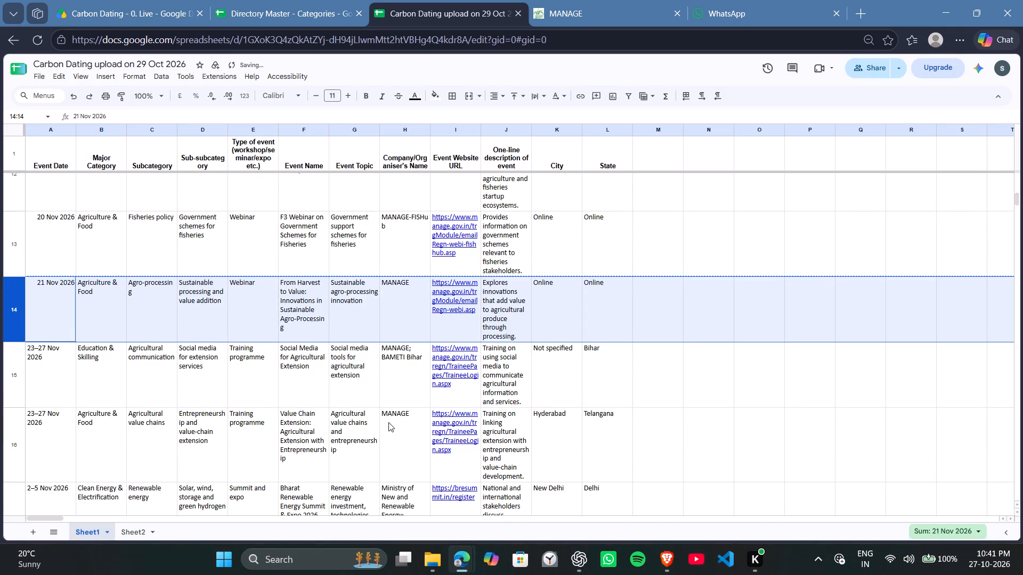
pyautogui.scroll(-1, 388, 422)
pyautogui.click(445, 319)
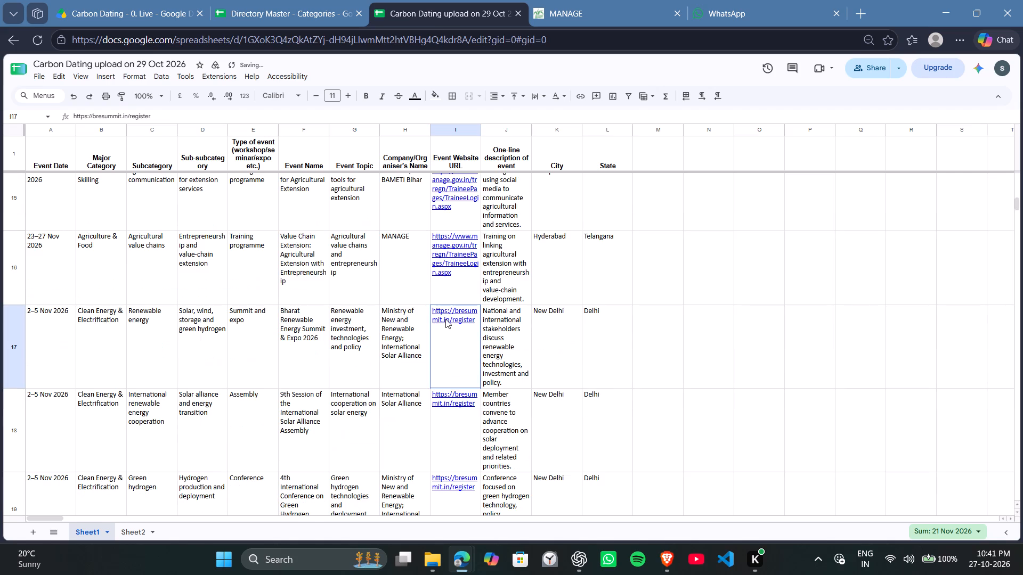
pyautogui.click(484, 397)
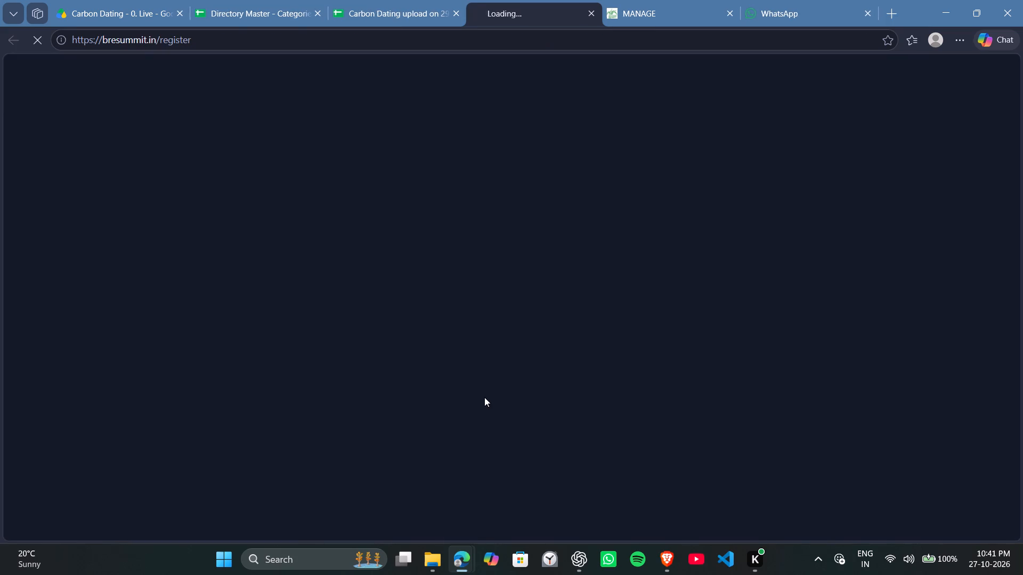
pyautogui.click(728, 14)
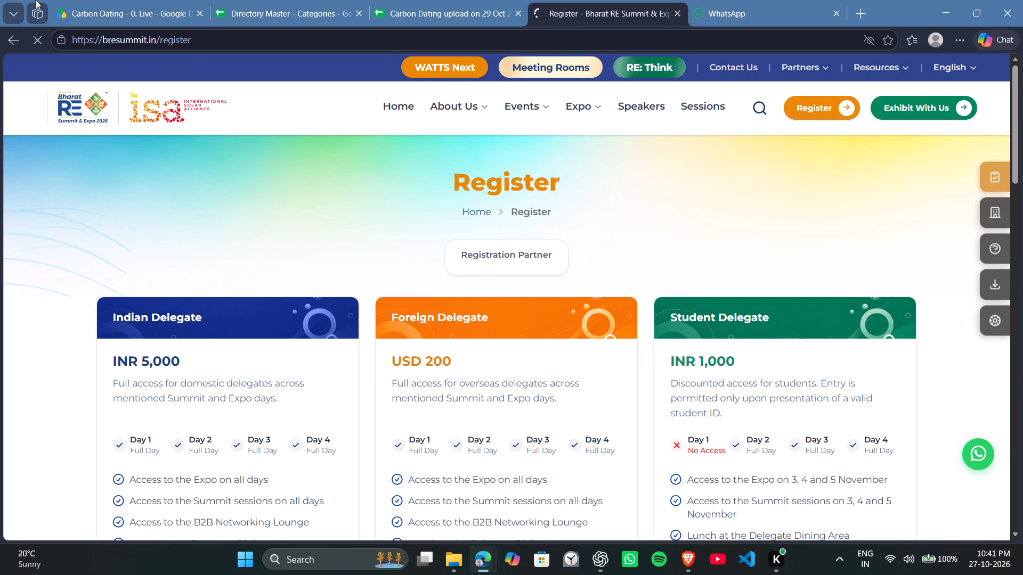
# Review the event rows already collected in Sheet2 of the Carbon Dating upload spreadsheet.
pyautogui.click(424, 0)
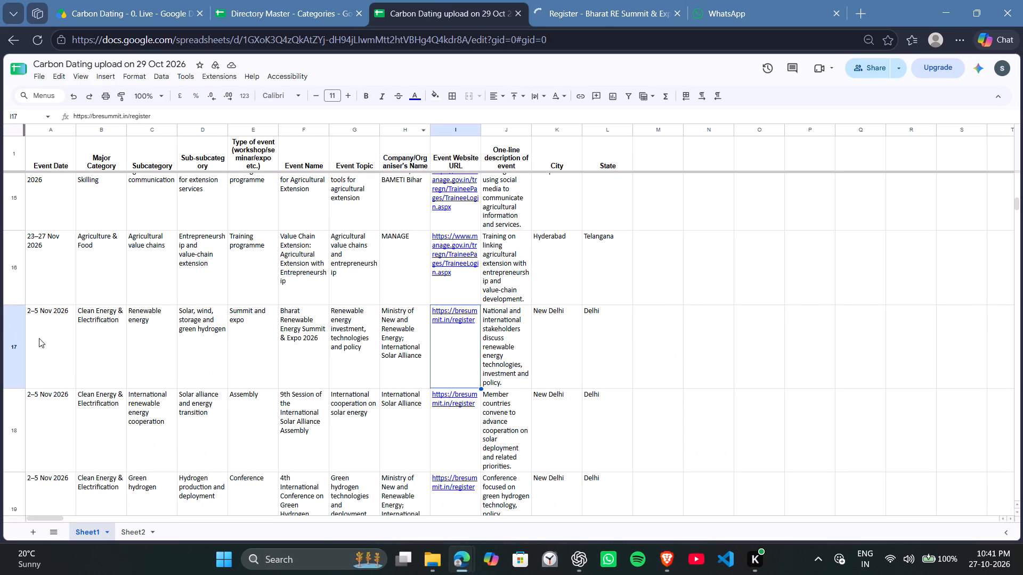
pyautogui.click(149, 533)
pyautogui.scroll(3, 158, 321)
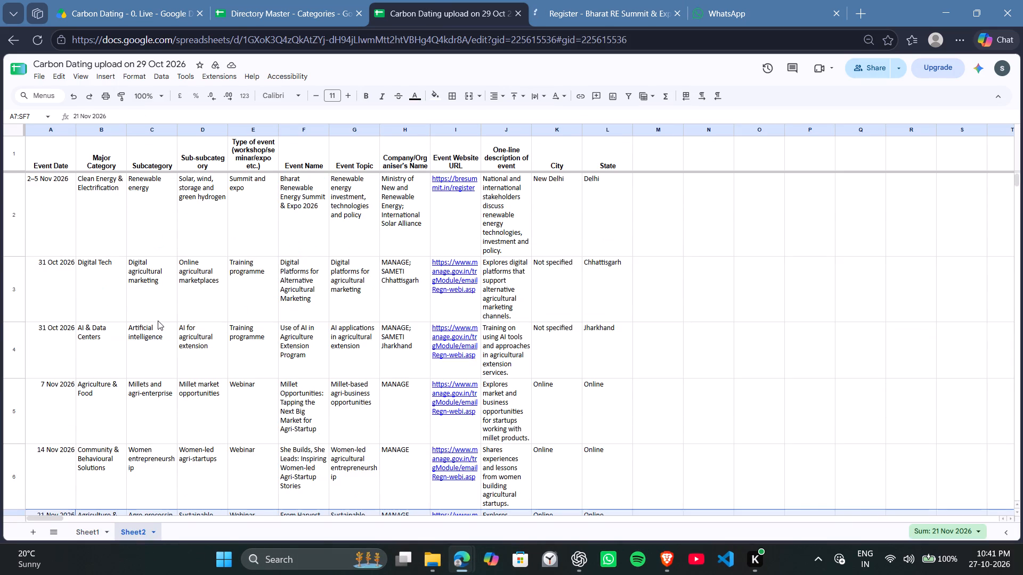
pyautogui.scroll(1, 158, 321)
pyautogui.scroll(-1, 158, 321)
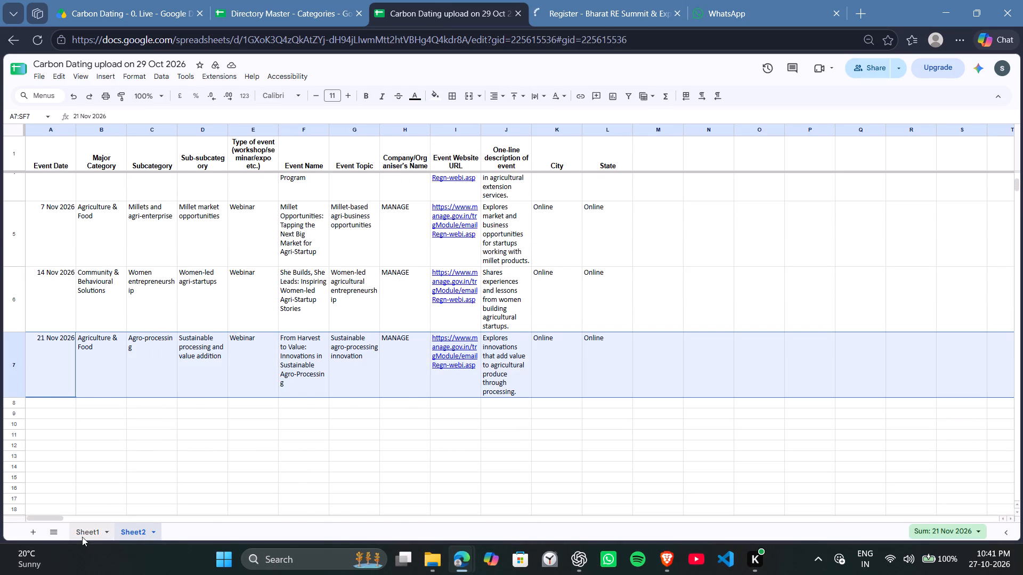
# Open the website listed in Sheet1 for the 9th Session of the International Solar Alliance Assembly, closing the earlier Register tab, and look over the page.
pyautogui.click(82, 537)
pyautogui.click(18, 415)
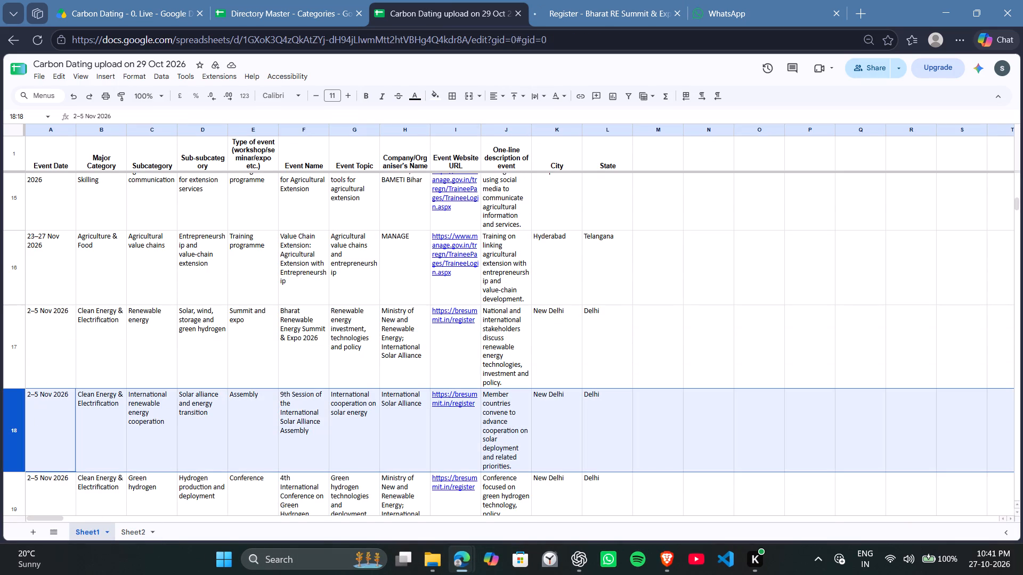
pyautogui.click(446, 390)
pyautogui.click(452, 407)
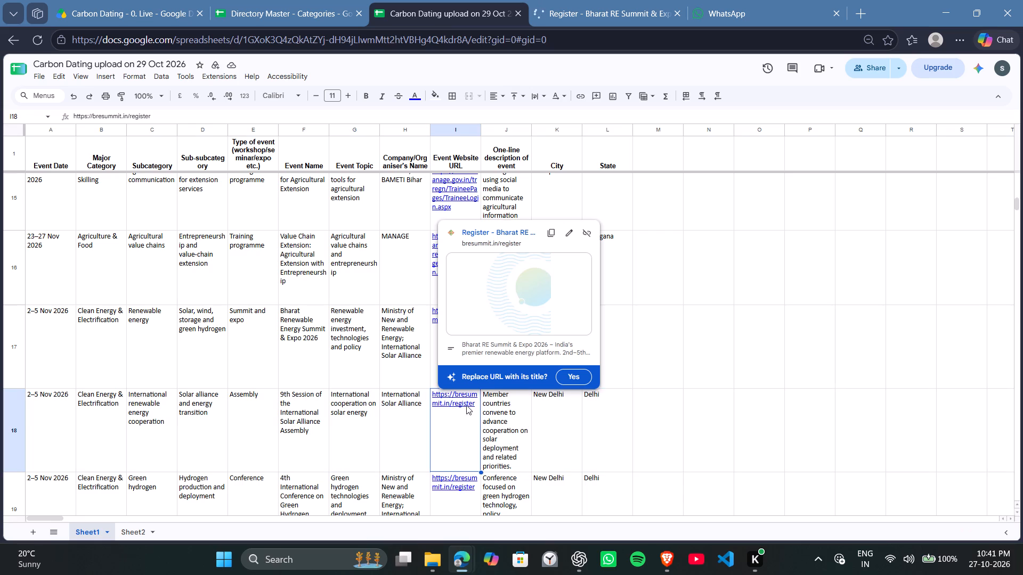
pyautogui.click(469, 402)
pyautogui.click(508, 234)
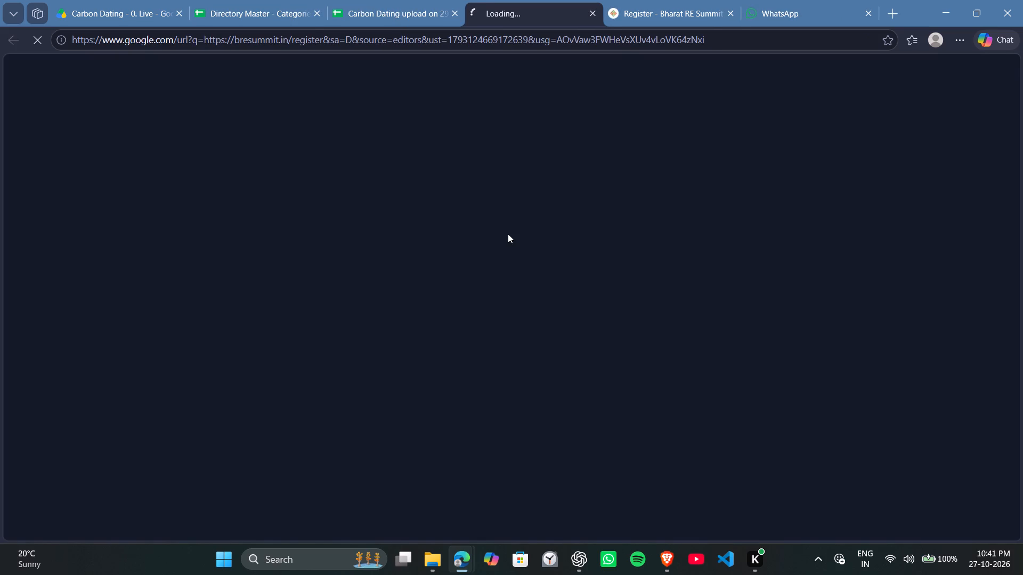
pyautogui.click(732, 10)
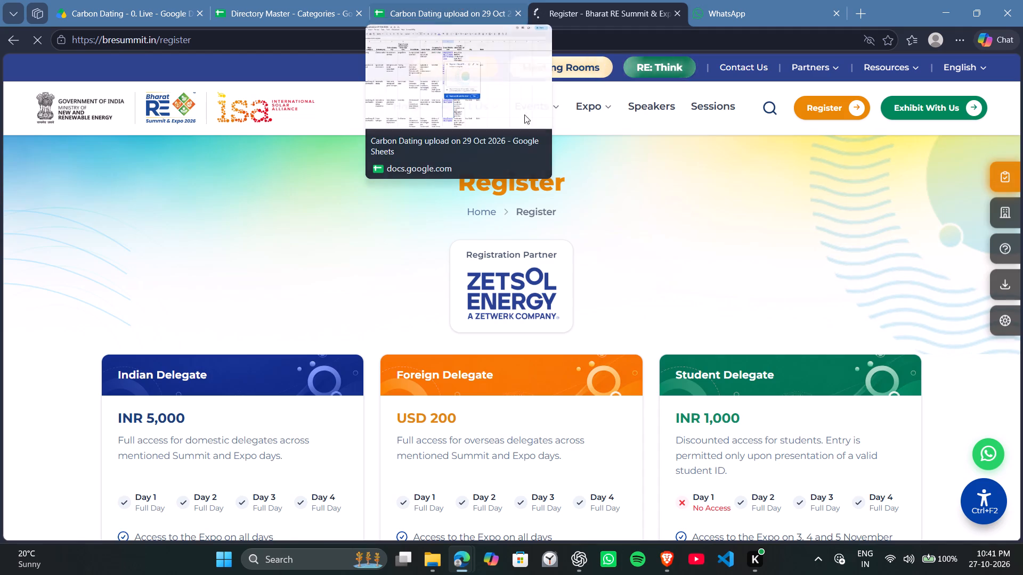
pyautogui.scroll(-1, 641, 254)
pyautogui.scroll(1, 641, 254)
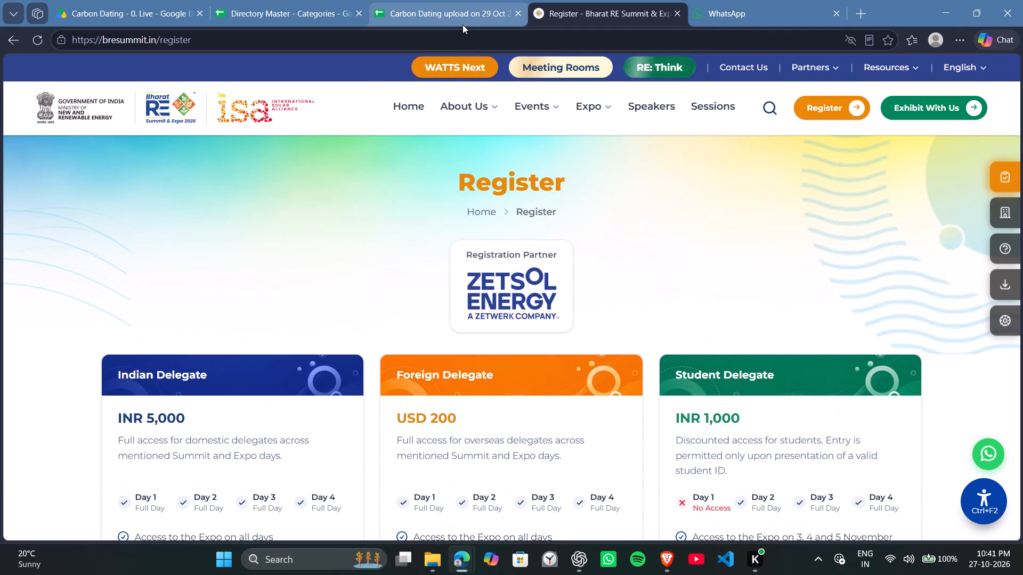
# Reopen the website linked for the 9th Session of the International Solar Alliance Assembly in Sheet1, closing the previous Register tab.
pyautogui.click(454, 19)
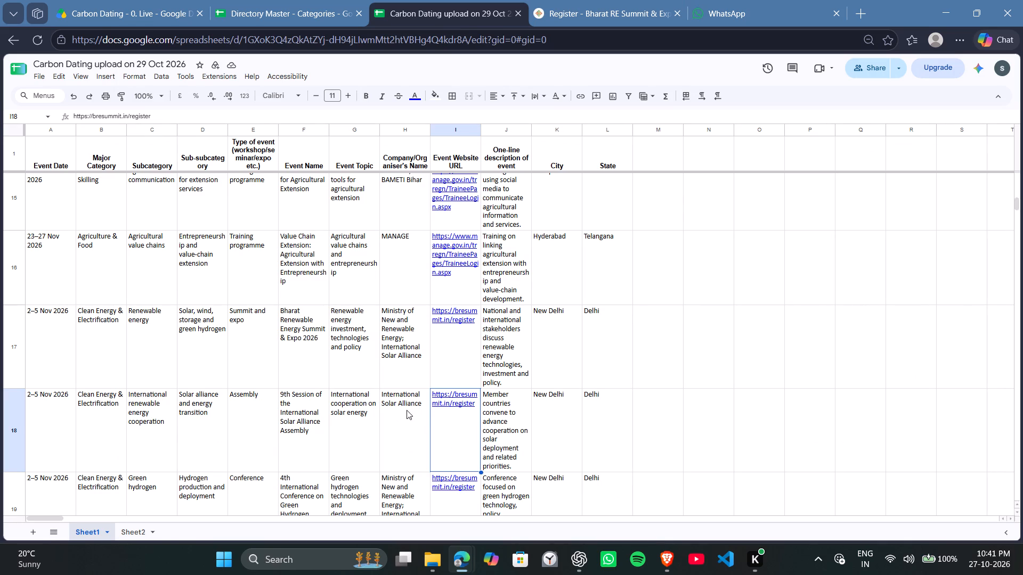
pyautogui.click(644, 412)
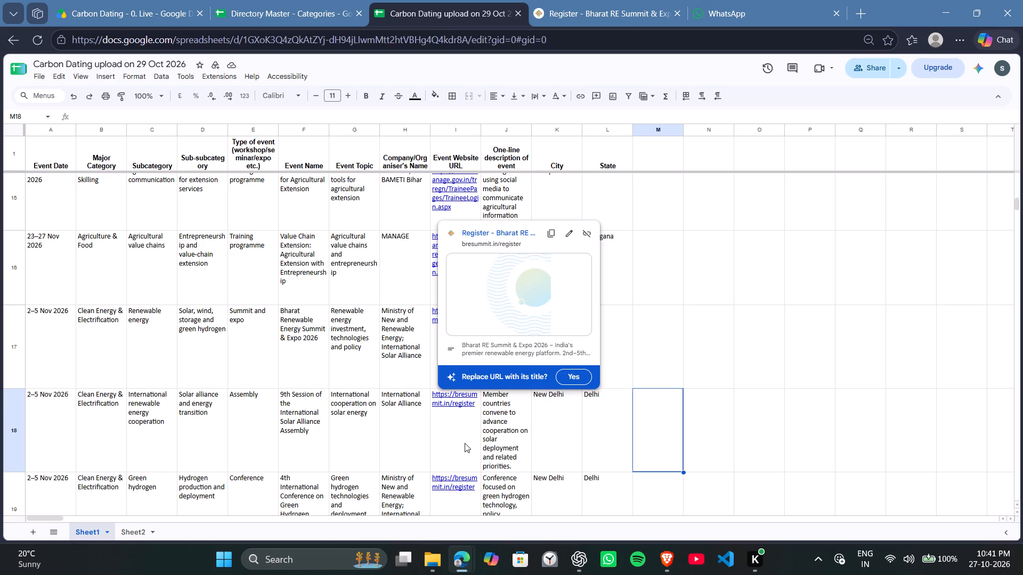
pyautogui.click(488, 232)
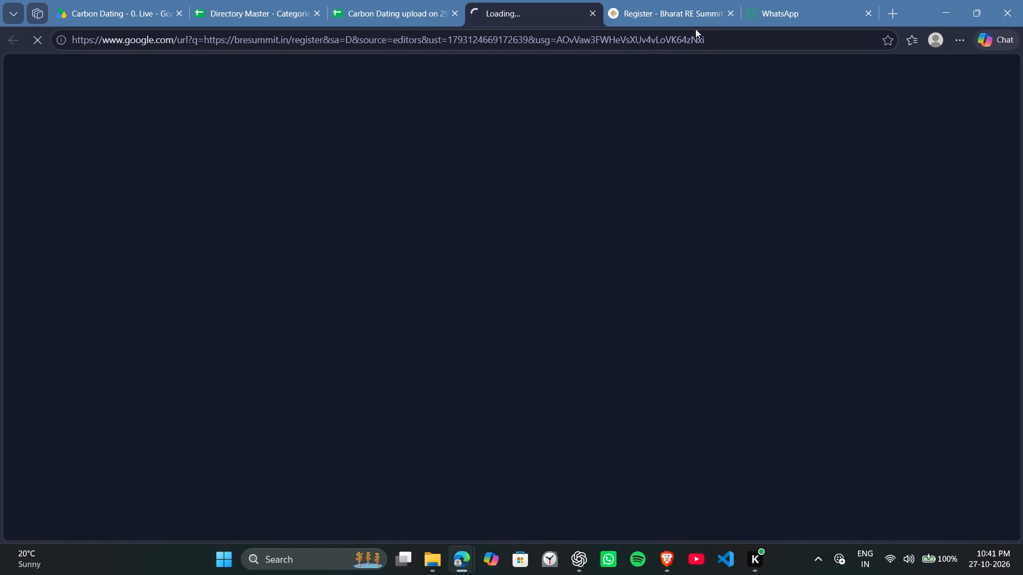
pyautogui.click(729, 13)
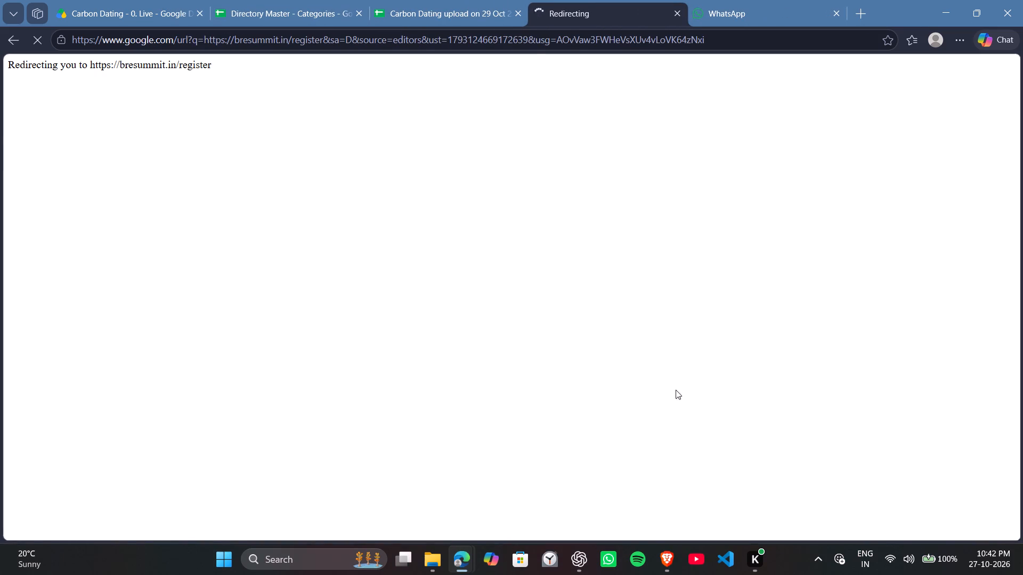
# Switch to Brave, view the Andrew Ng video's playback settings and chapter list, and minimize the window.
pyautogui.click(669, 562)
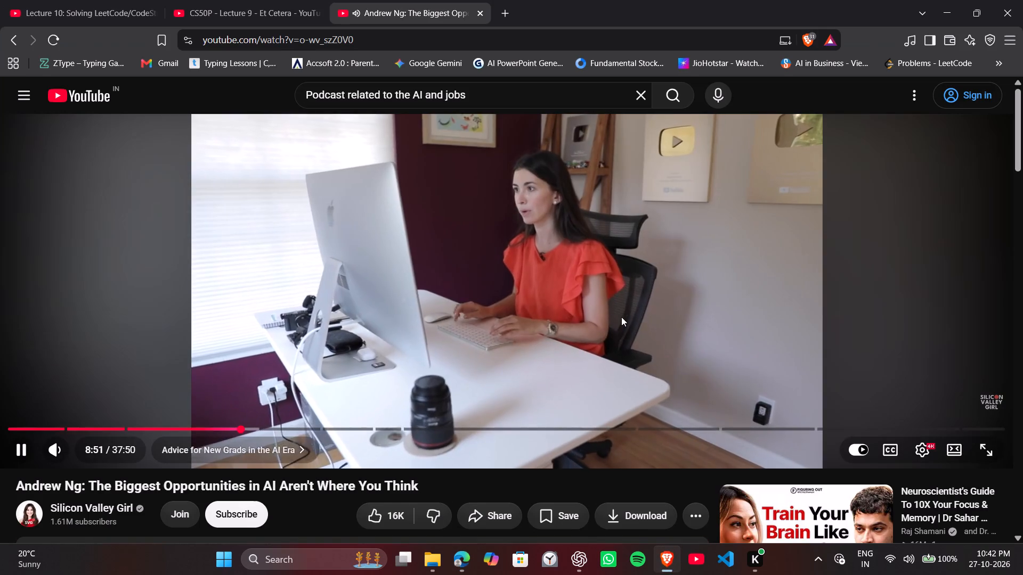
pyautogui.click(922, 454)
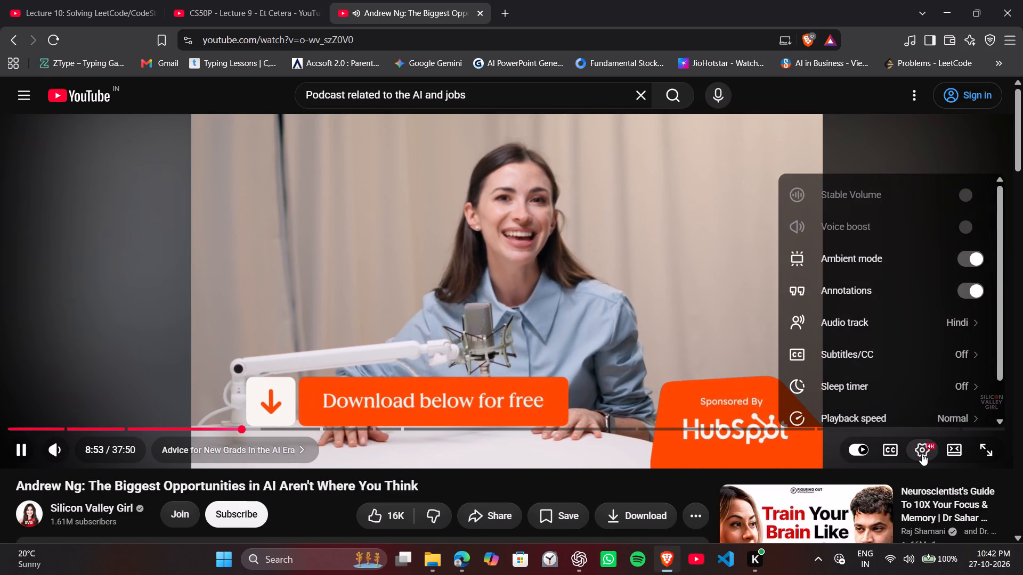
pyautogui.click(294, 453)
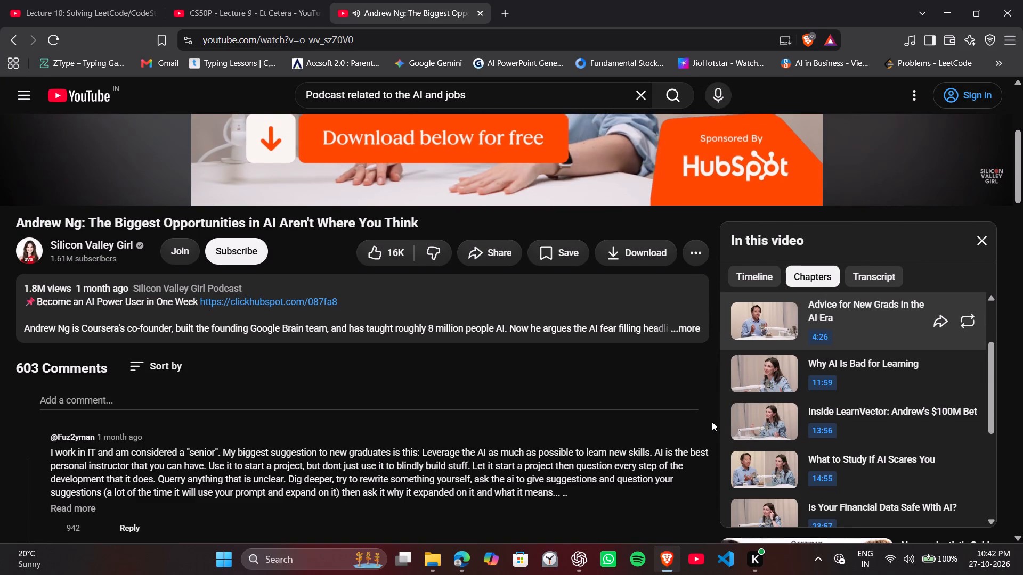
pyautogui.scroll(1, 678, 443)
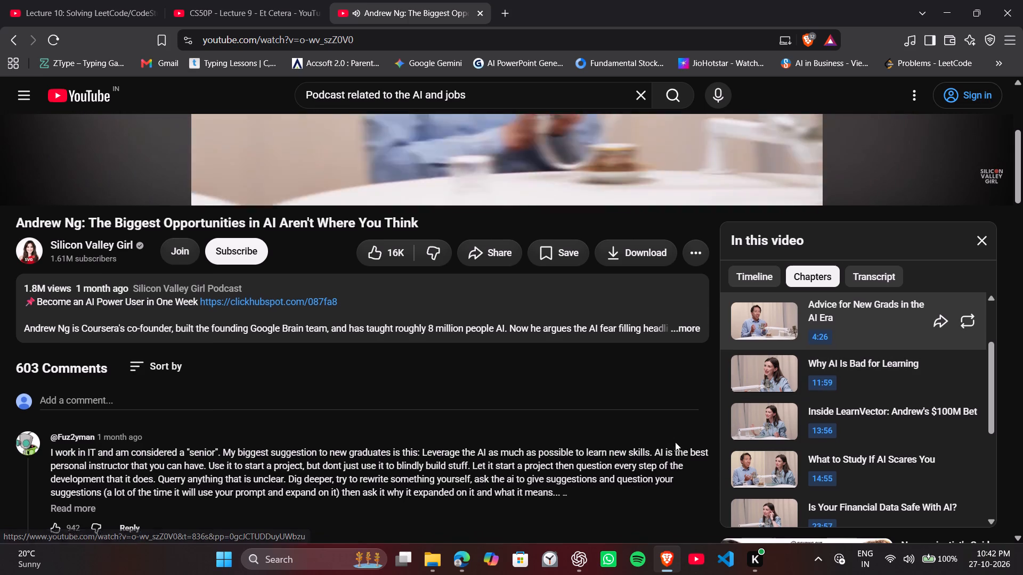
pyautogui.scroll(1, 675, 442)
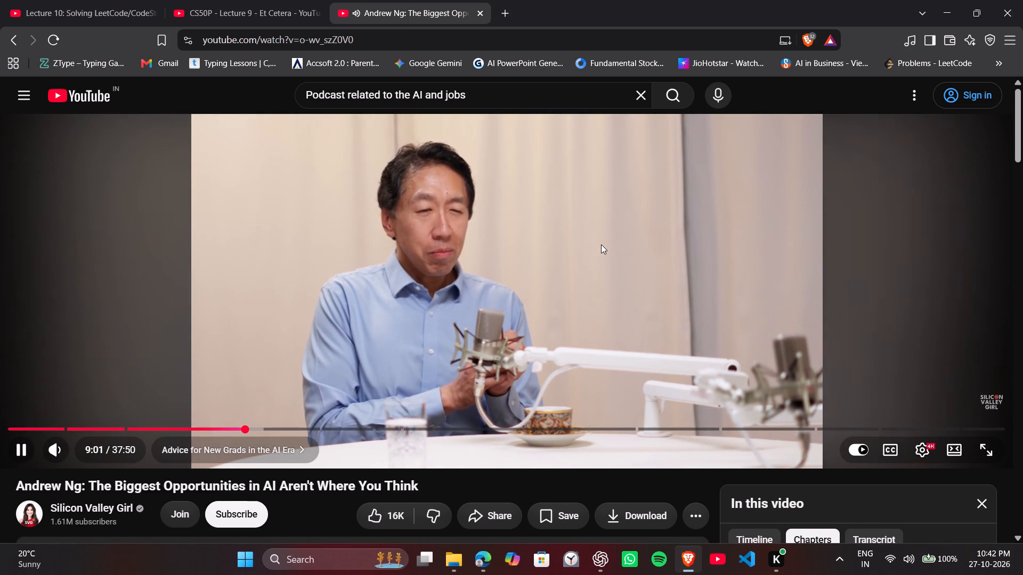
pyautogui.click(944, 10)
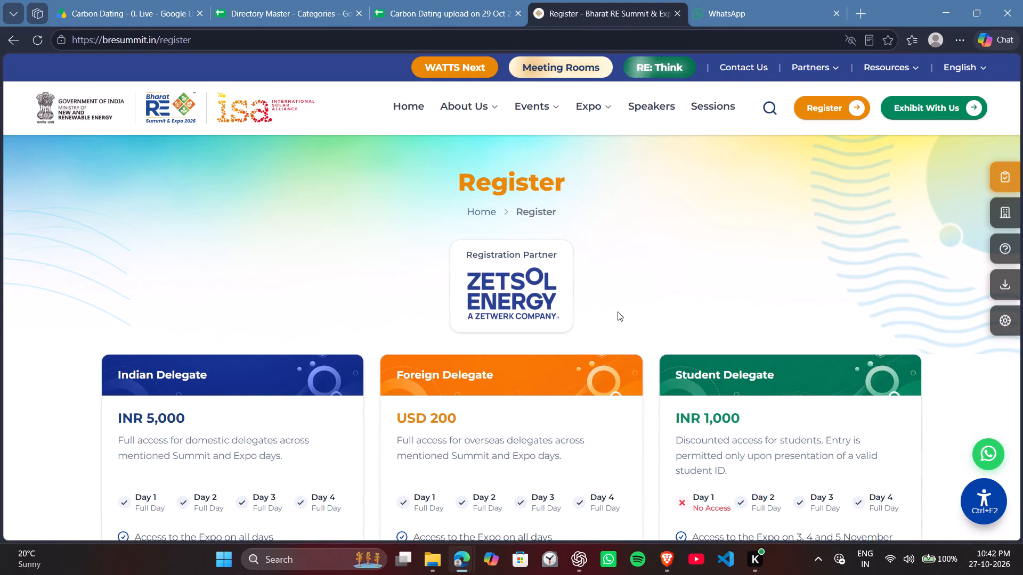
# Examine the Bharat RE Summit Register page through its footer for the event dates and the listed events.
pyautogui.scroll(-1, 618, 311)
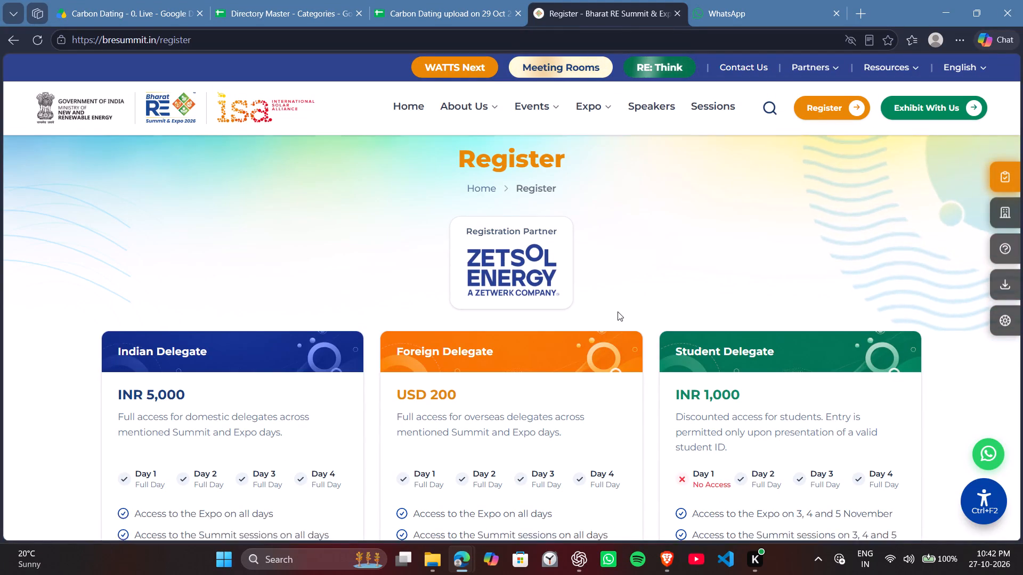
pyautogui.scroll(-2, 618, 311)
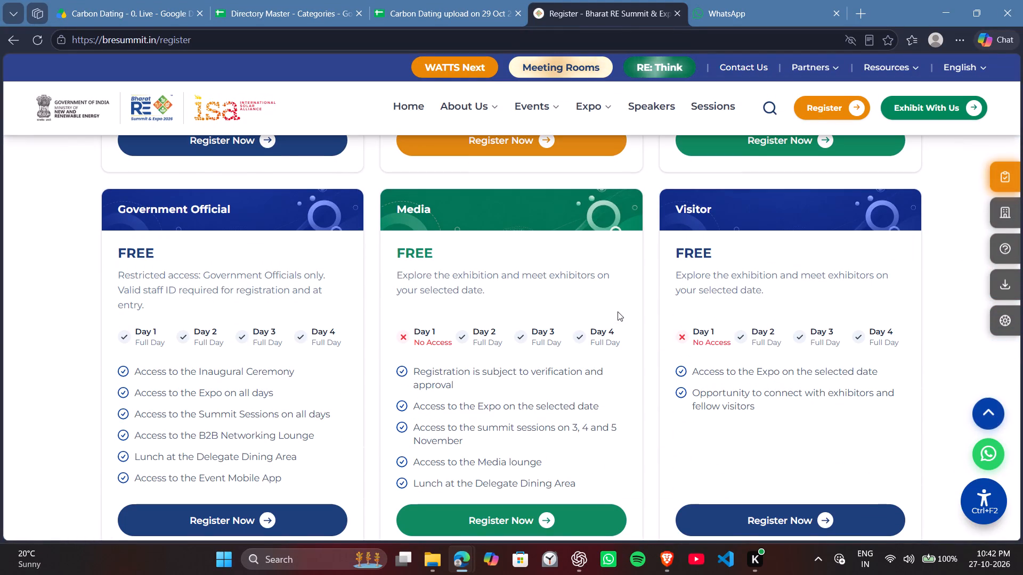
pyautogui.scroll(2, 618, 311)
pyautogui.scroll(-3, 618, 311)
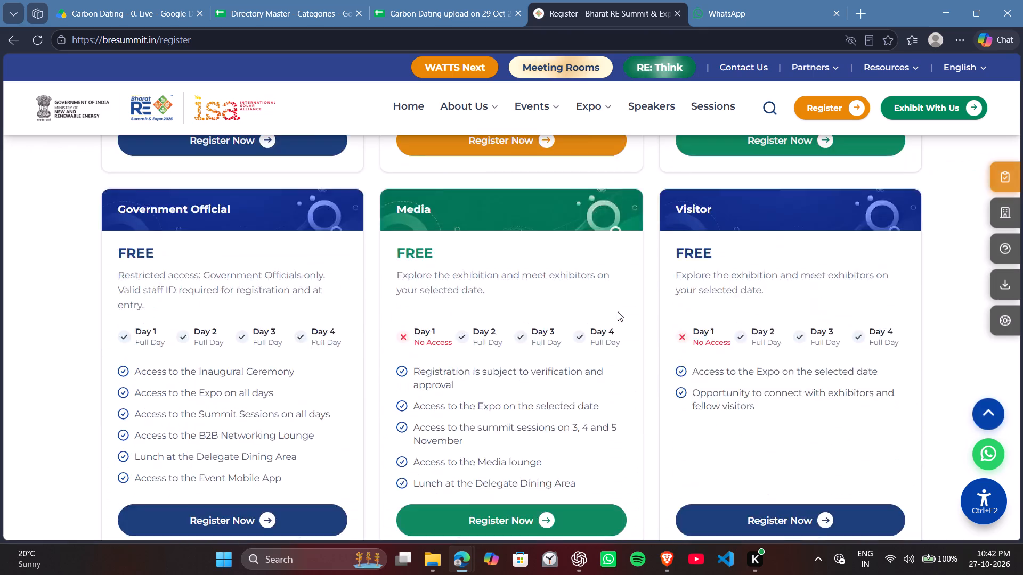
pyautogui.scroll(-2, 618, 311)
pyautogui.scroll(1, 618, 311)
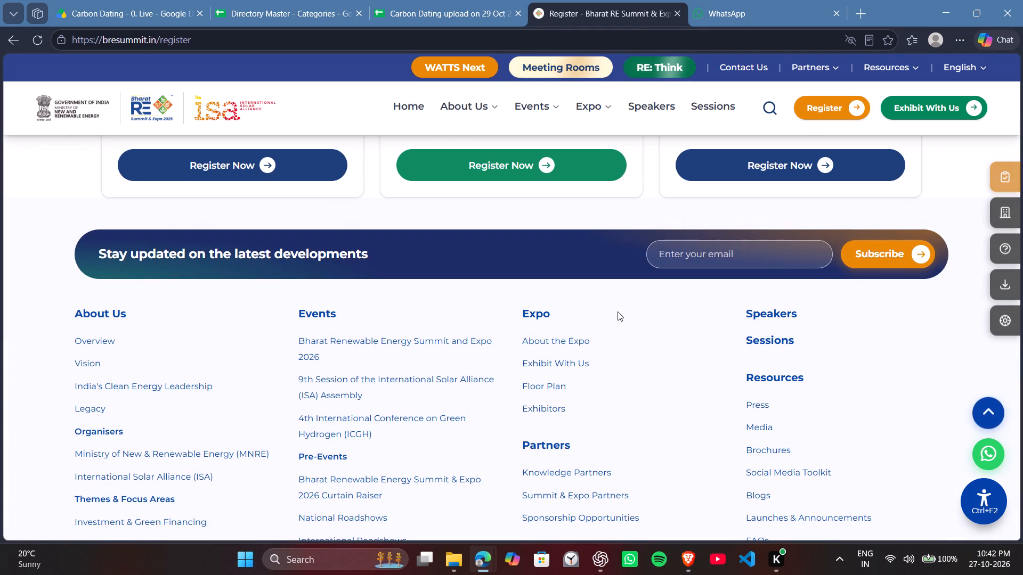
pyautogui.scroll(4, 618, 311)
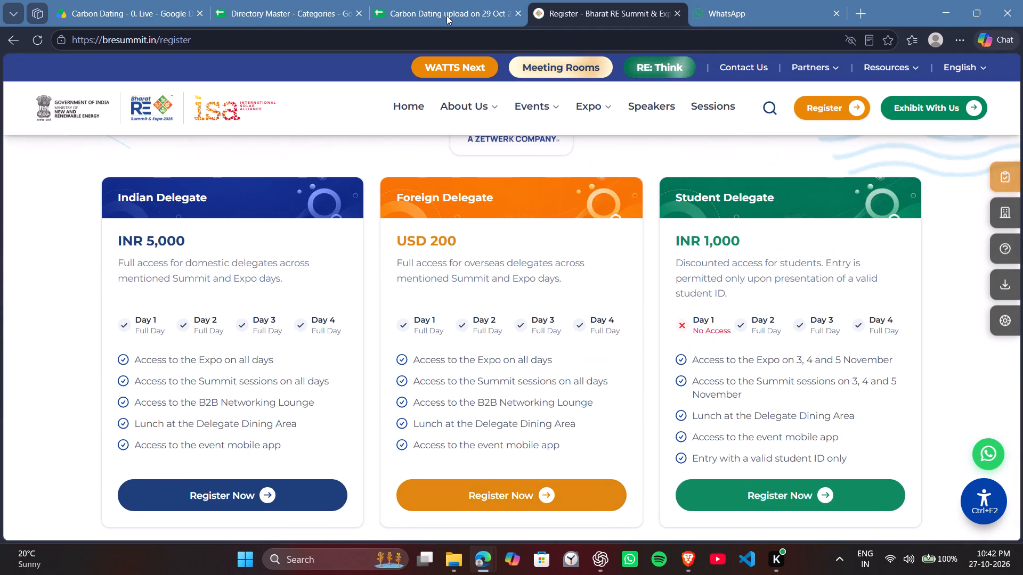
# Open the website listed in Sheet2 for the Bharat Renewable Energy Summit & Expo 2026 and compare it with the already open Register page.
pyautogui.click(441, 1)
pyautogui.scroll(3, 399, 216)
pyautogui.scroll(2, 477, 179)
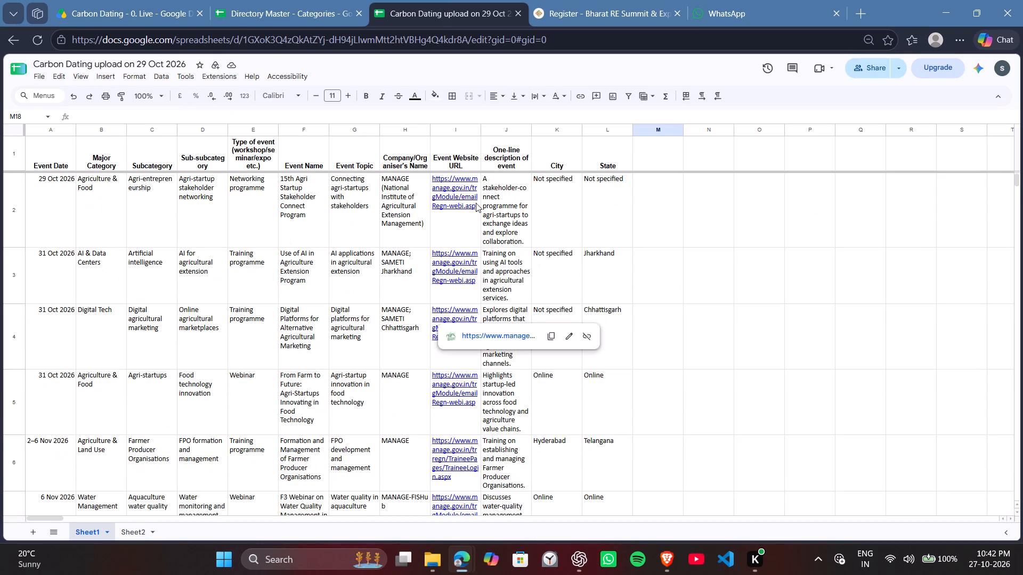
pyautogui.scroll(3, 466, 199)
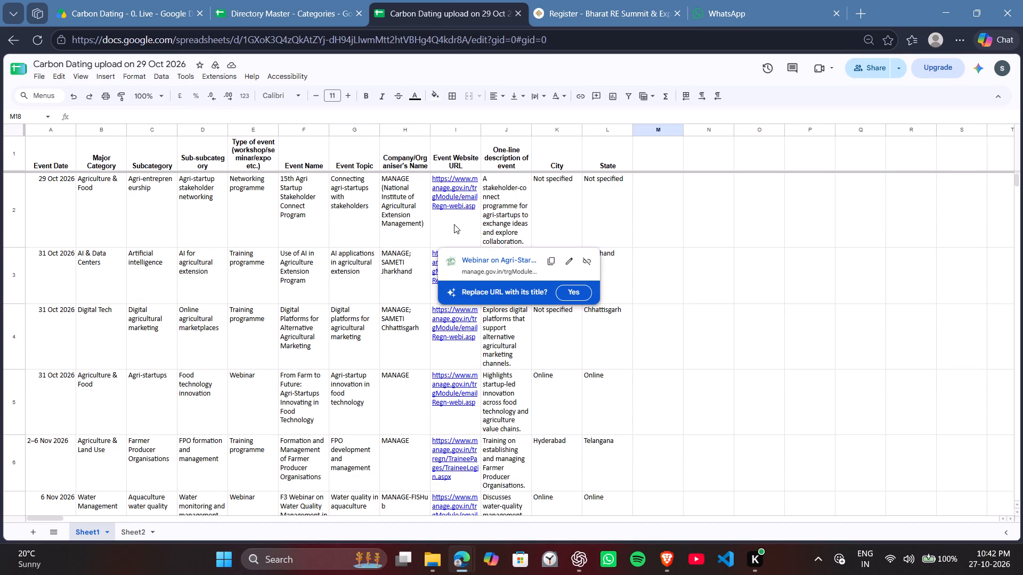
pyautogui.click(133, 532)
pyautogui.scroll(2, 434, 276)
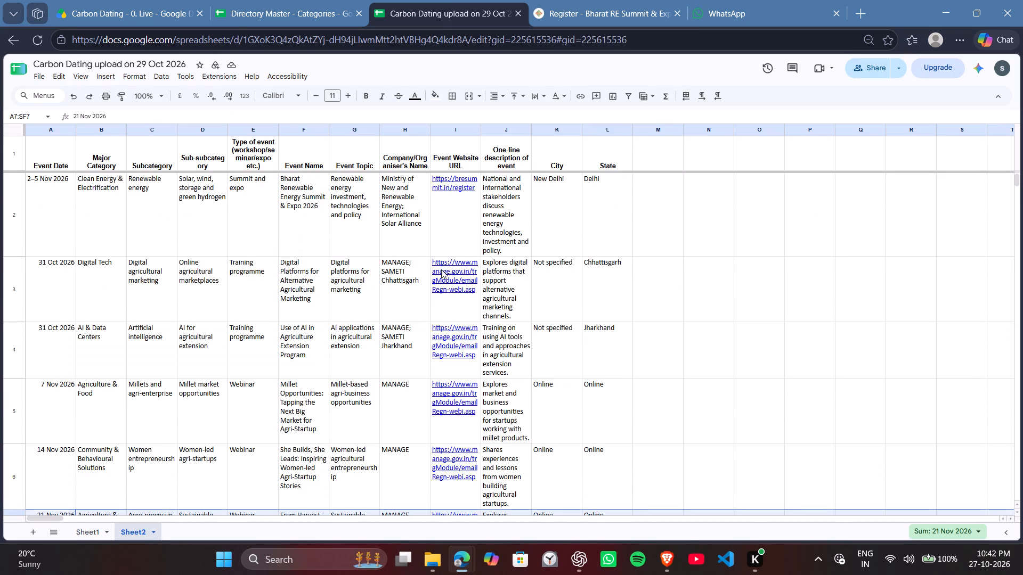
pyautogui.click(454, 189)
pyautogui.click(508, 270)
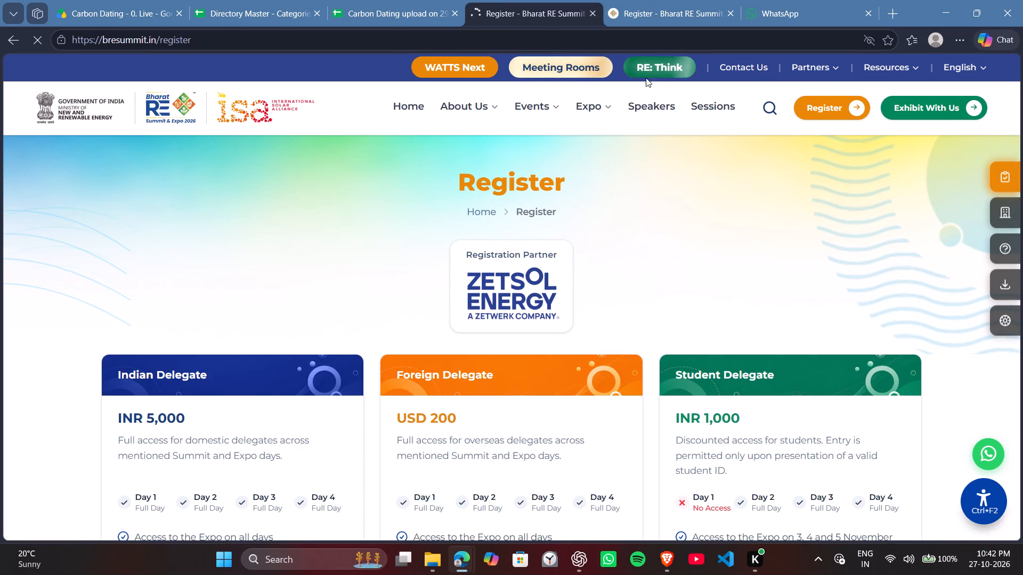
pyautogui.click(662, 0)
pyautogui.scroll(2, 640, 234)
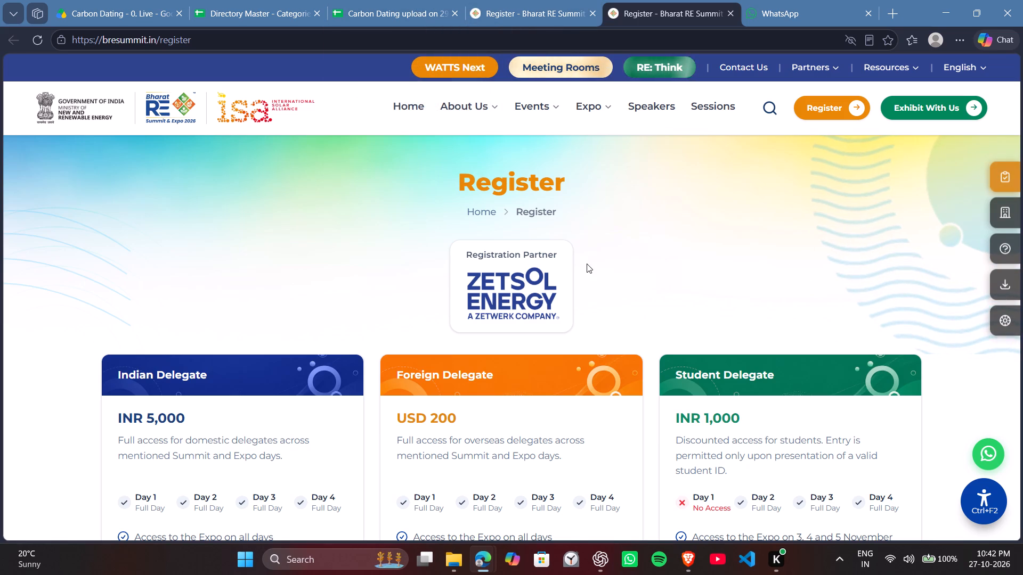
# Return to the Carbon Dating spreadsheet and open the website listed in Sheet1 for the 18th GRIHA Summit 2026.
pyautogui.click(420, 0)
pyautogui.scroll(-1, 405, 355)
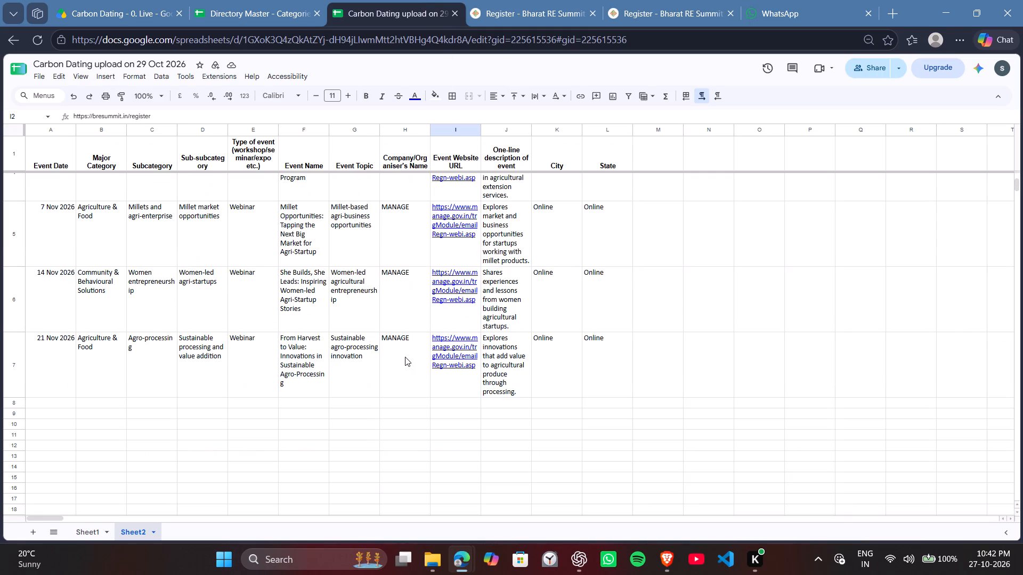
pyautogui.click(1, 372)
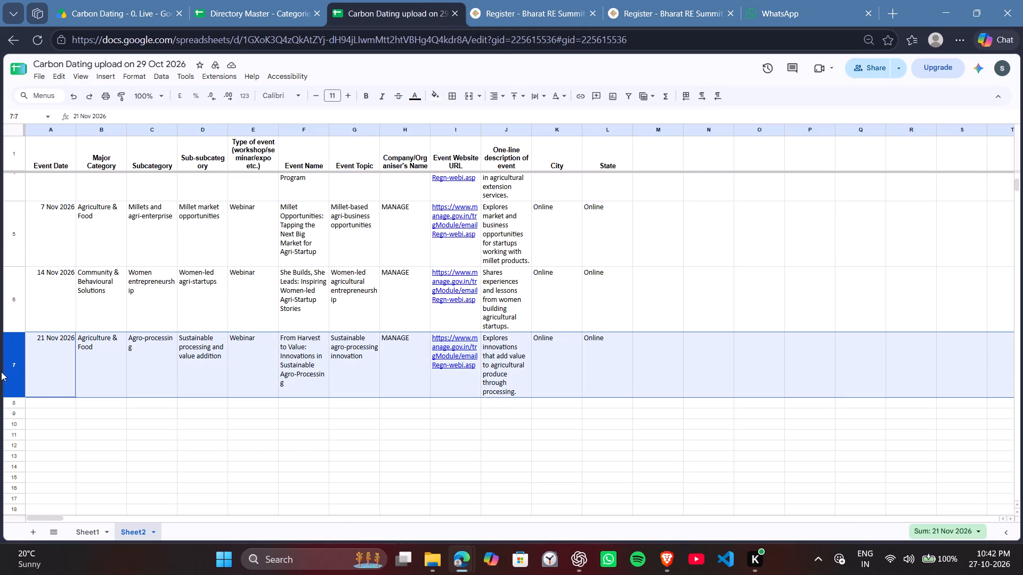
pyautogui.click(89, 536)
pyautogui.scroll(-1, 117, 432)
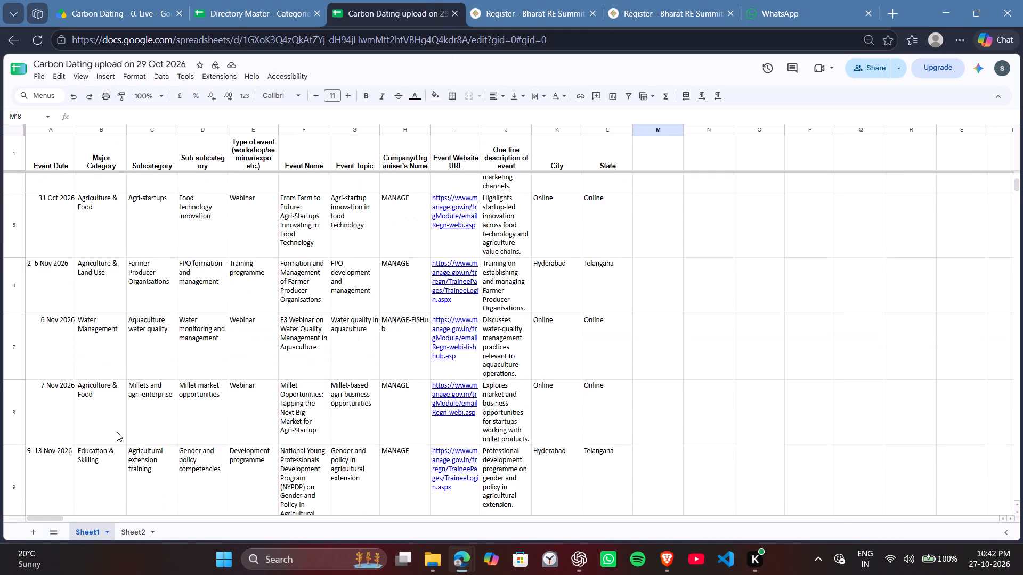
pyautogui.scroll(-2, 117, 432)
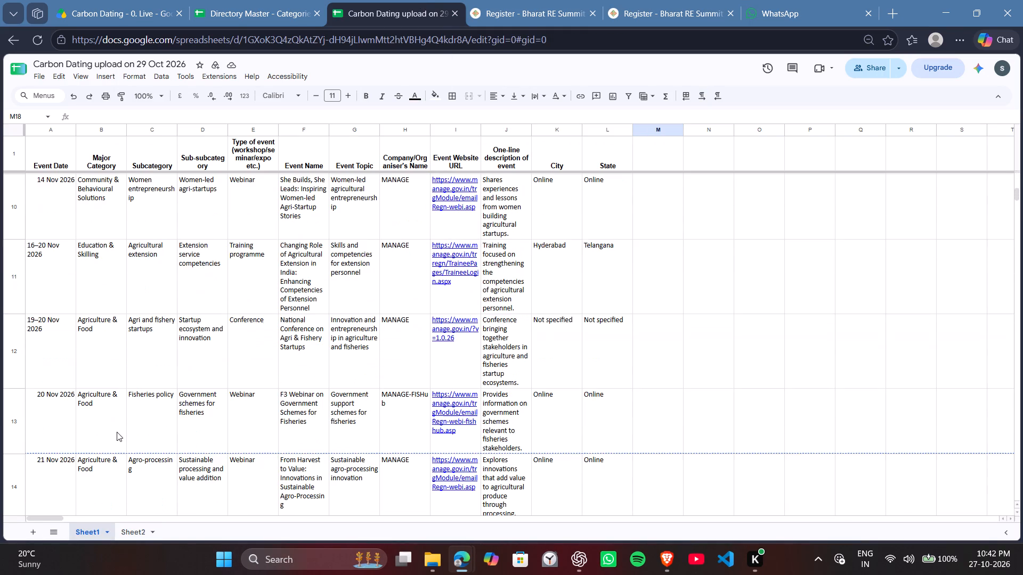
pyautogui.scroll(-1, 117, 432)
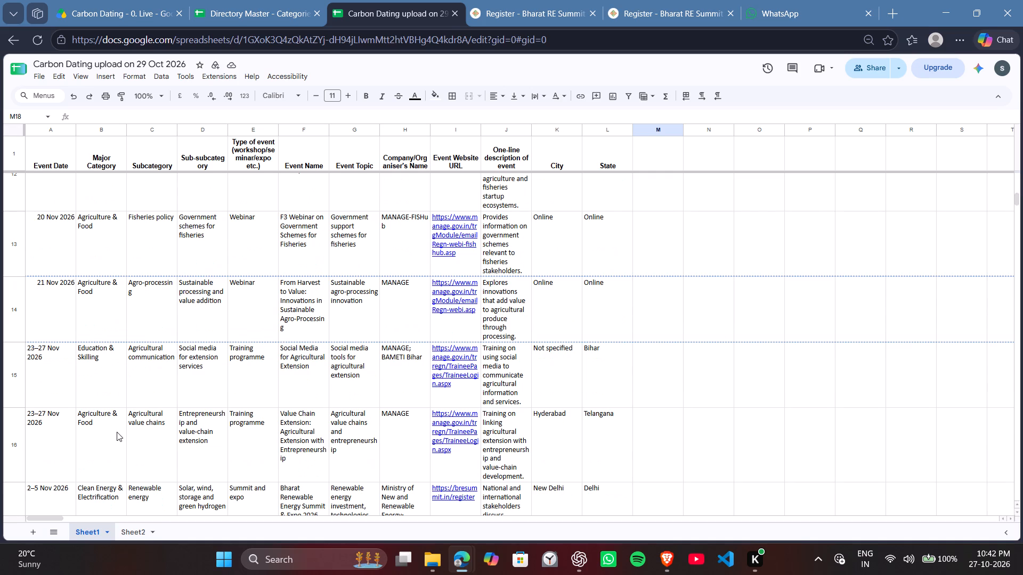
pyautogui.scroll(-2, 117, 432)
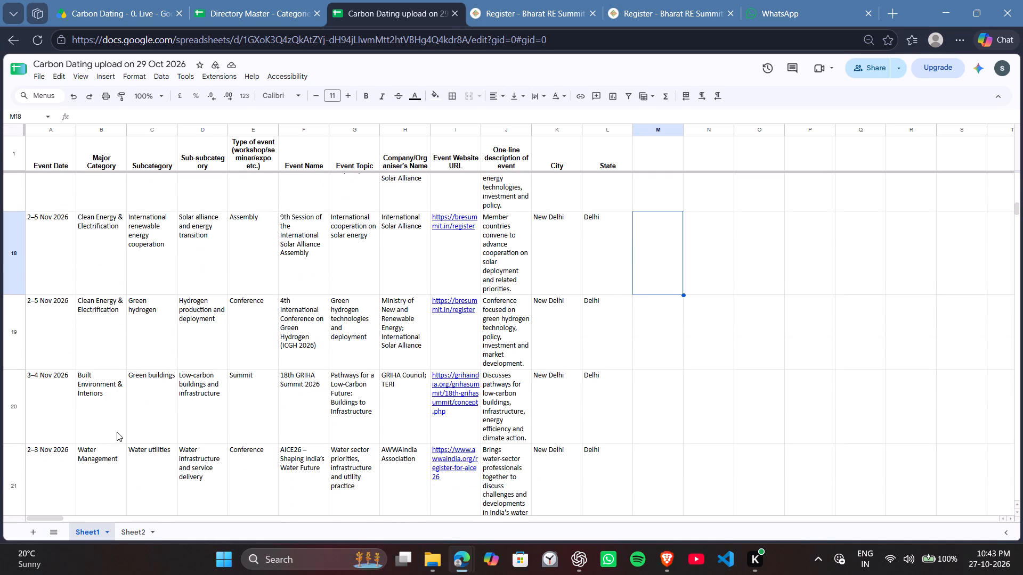
pyautogui.click(453, 302)
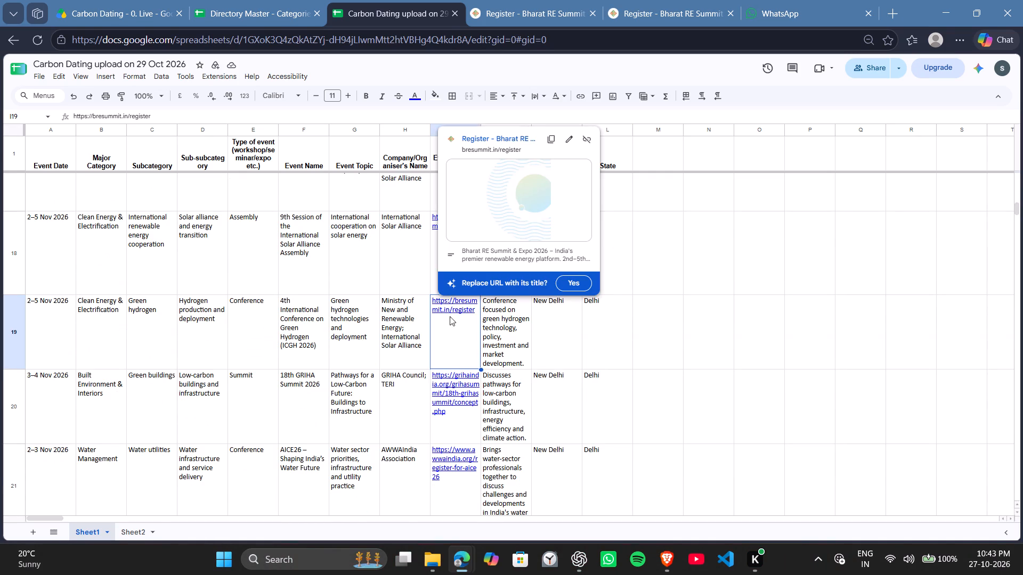
pyautogui.click(456, 393)
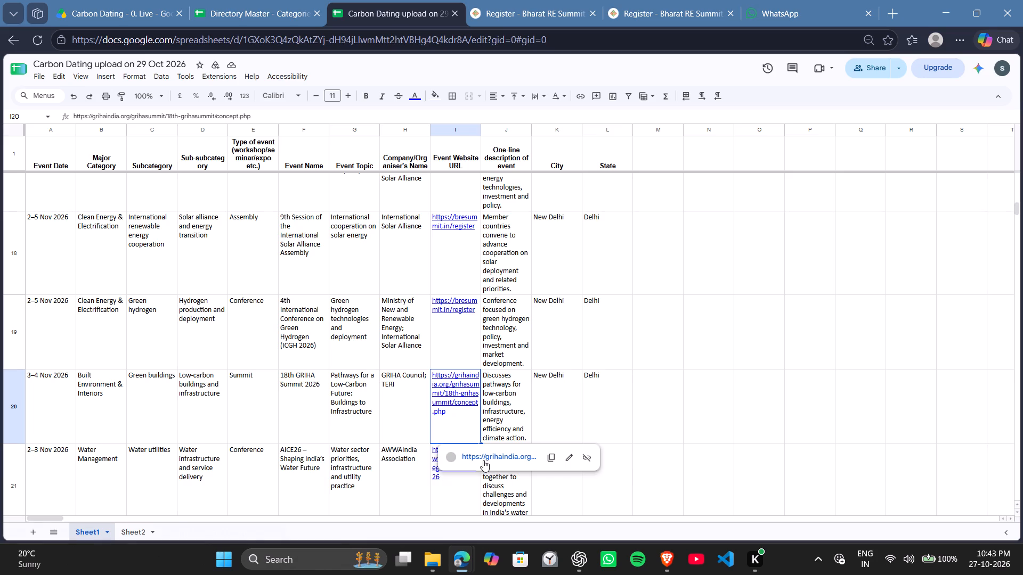
pyautogui.click(483, 460)
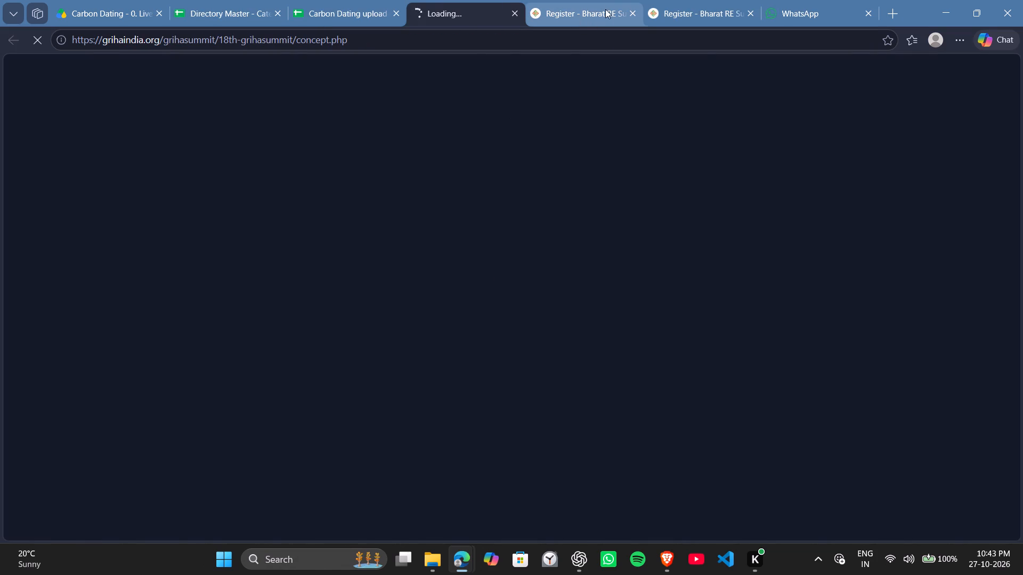
# Close both Bharat RE Summit Register tabs and check the GRIHA Summit concept page for the event's date, venue and organisers.
pyautogui.click(632, 13)
pyautogui.click(632, 13)
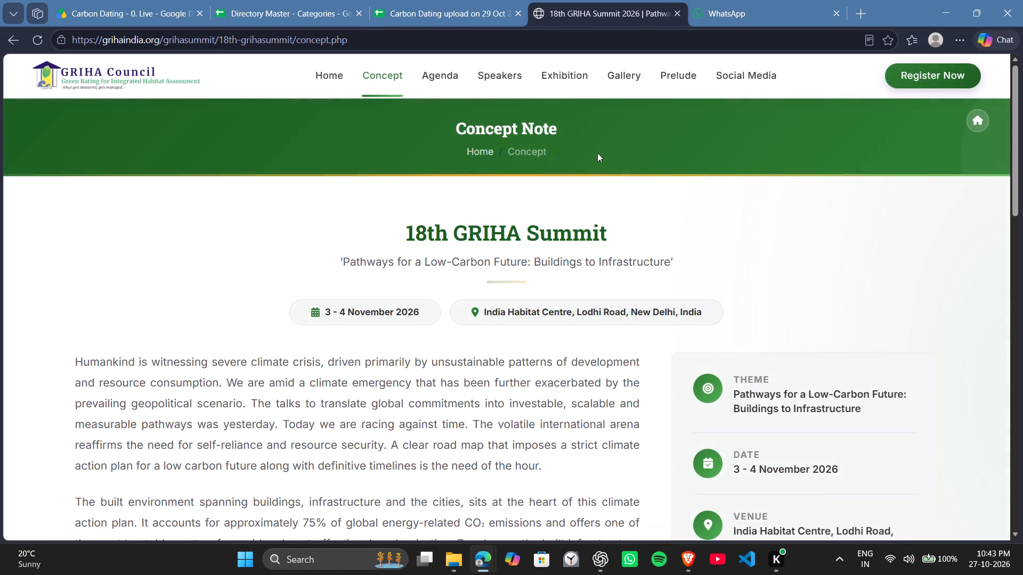
pyautogui.scroll(-2, 541, 313)
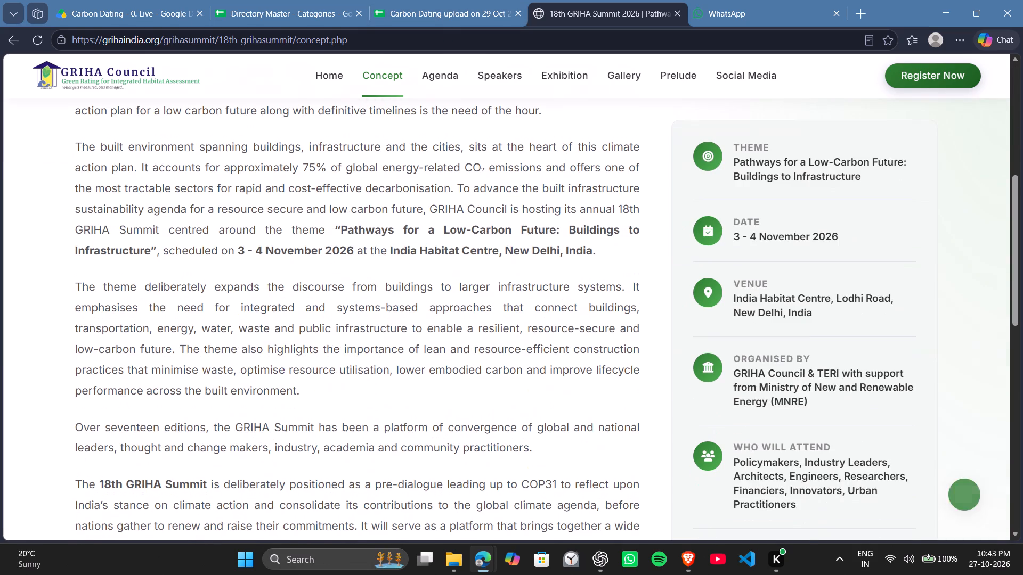
# Copy the 18th GRIHA Summit 2026 row from Sheet1 into row 8 of Sheet2.
pyautogui.click(472, 6)
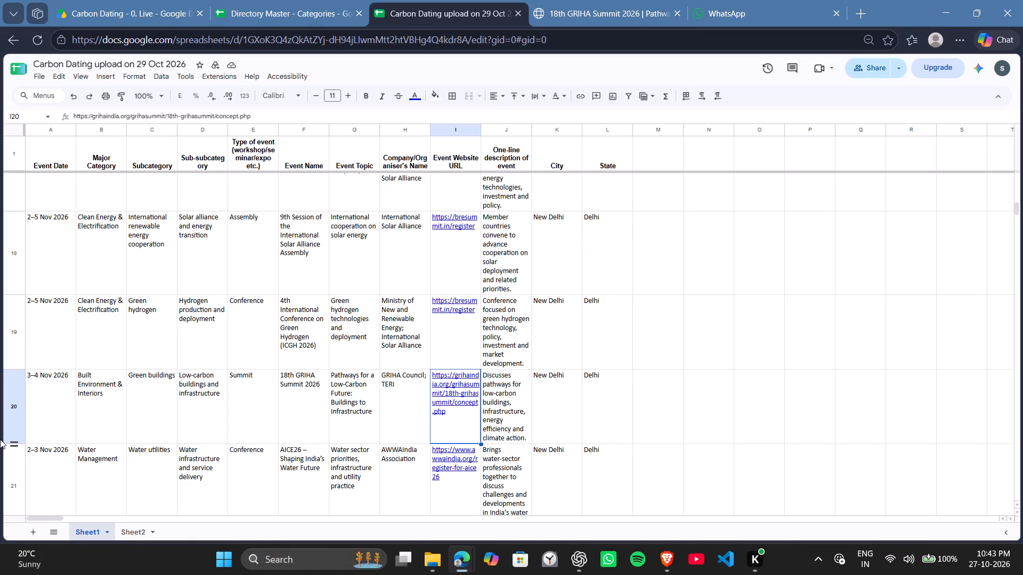
pyautogui.click(14, 401)
pyautogui.hotkey('ctrl', 'c')
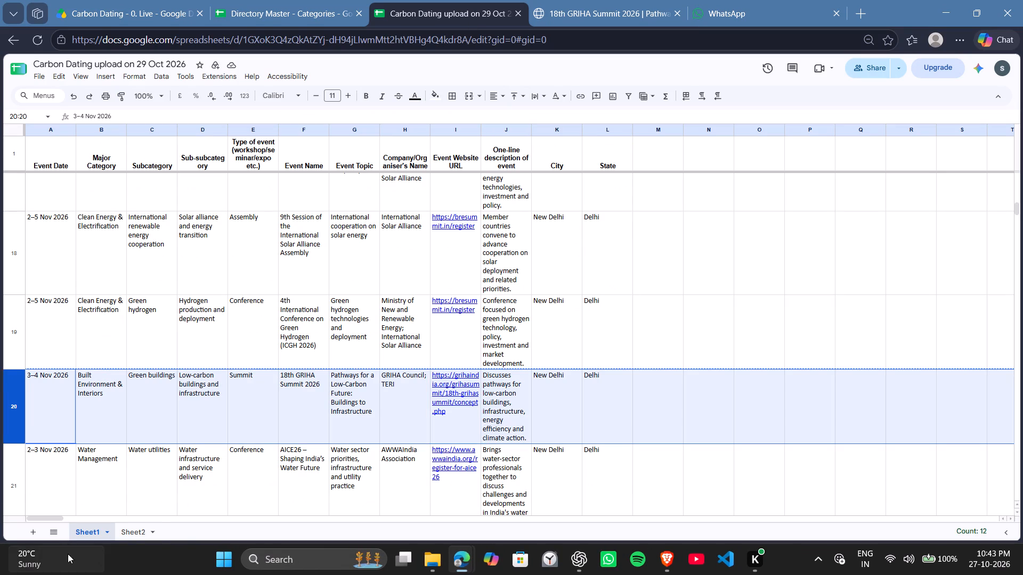
pyautogui.click(135, 525)
pyautogui.click(34, 407)
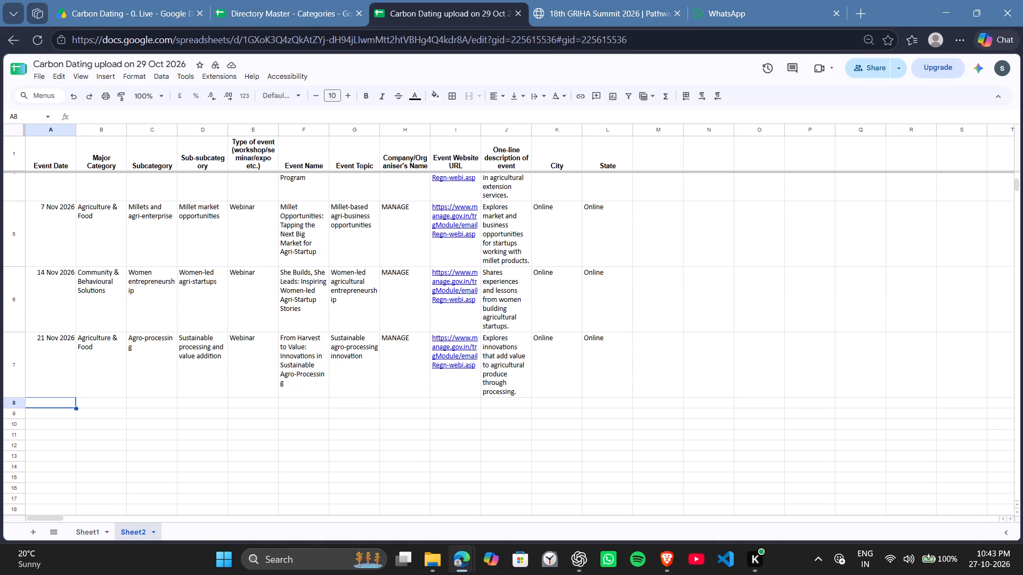
pyautogui.hotkey('ctrl', 'v')
# Open the website listed in Sheet1 for AICE26 – Shaping India's Water Future to check its event dates.
pyautogui.click(89, 535)
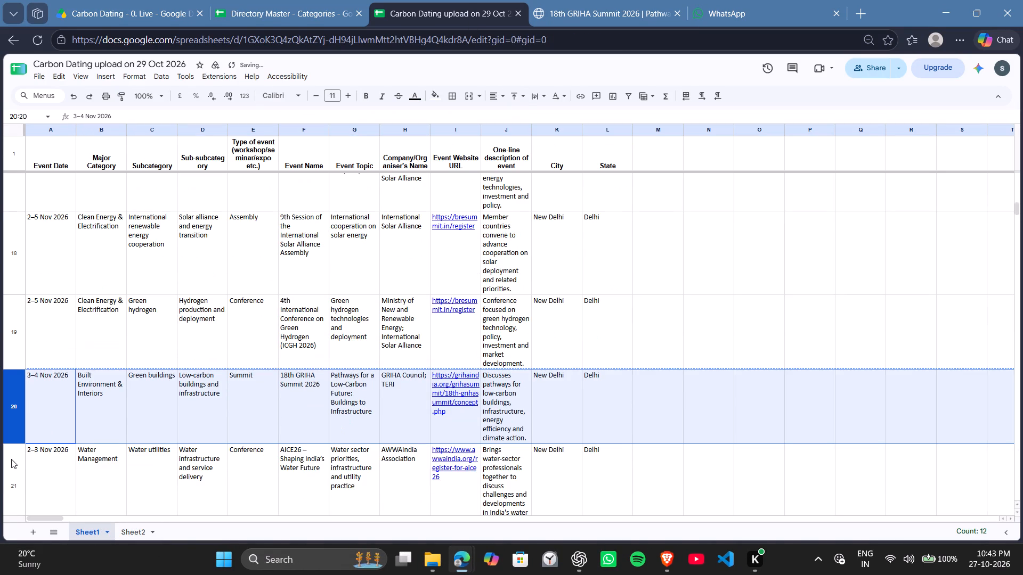
pyautogui.scroll(-1, 200, 466)
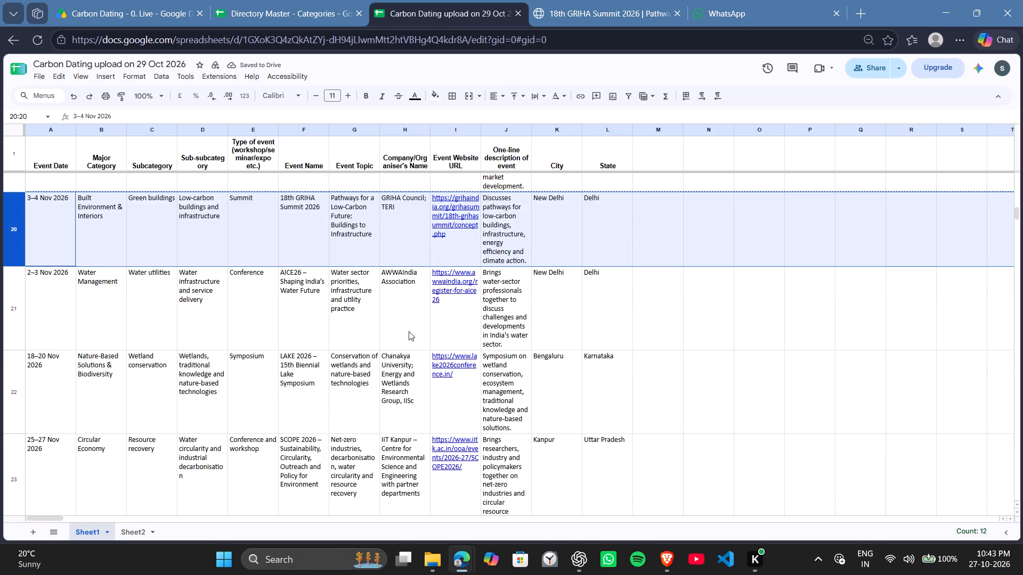
pyautogui.click(462, 281)
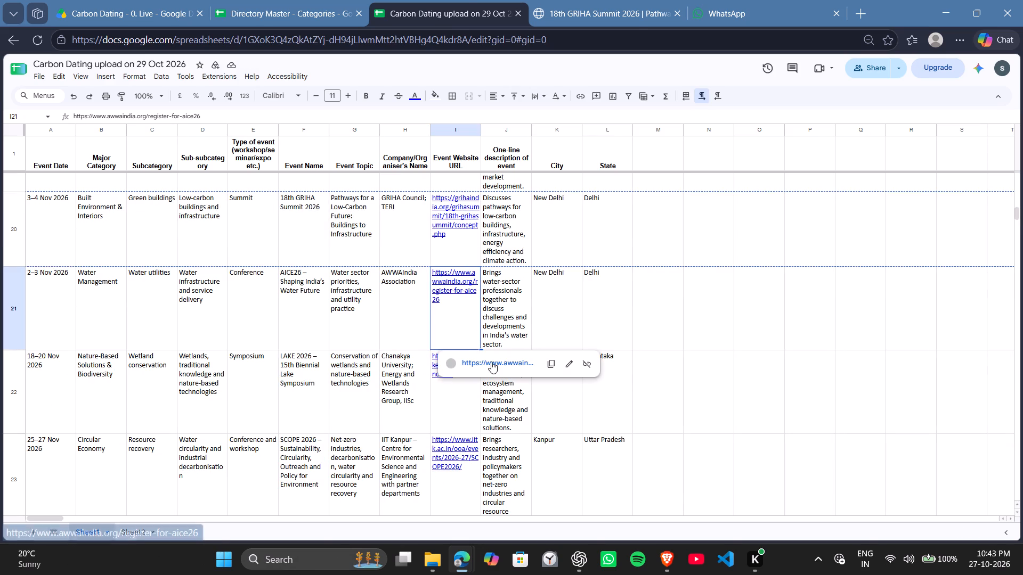
pyautogui.click(491, 362)
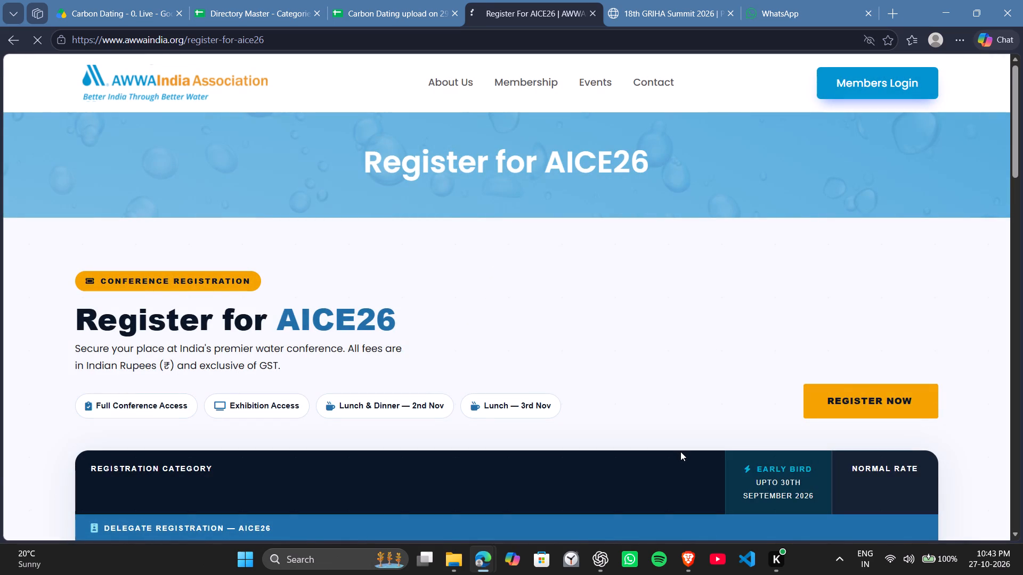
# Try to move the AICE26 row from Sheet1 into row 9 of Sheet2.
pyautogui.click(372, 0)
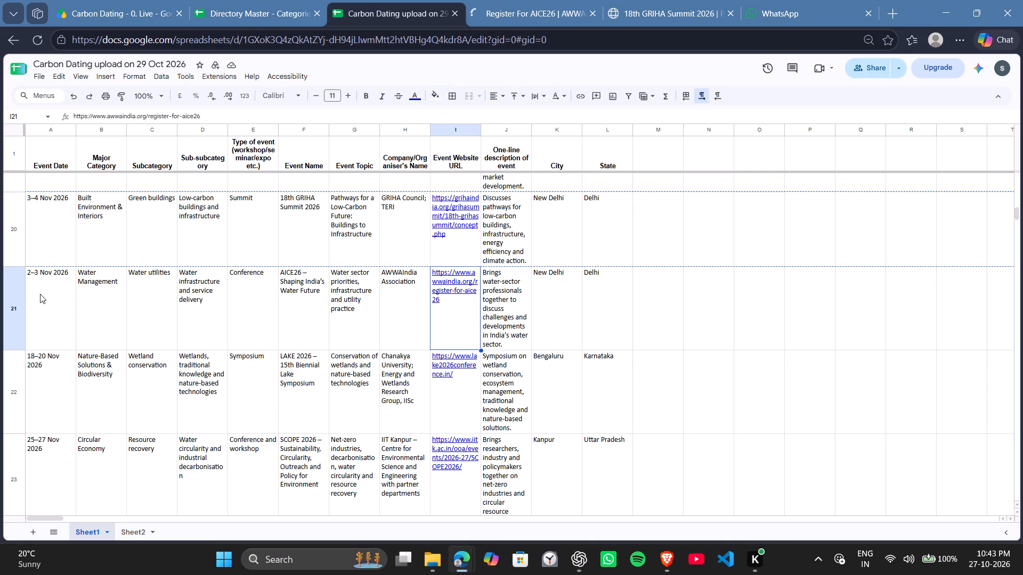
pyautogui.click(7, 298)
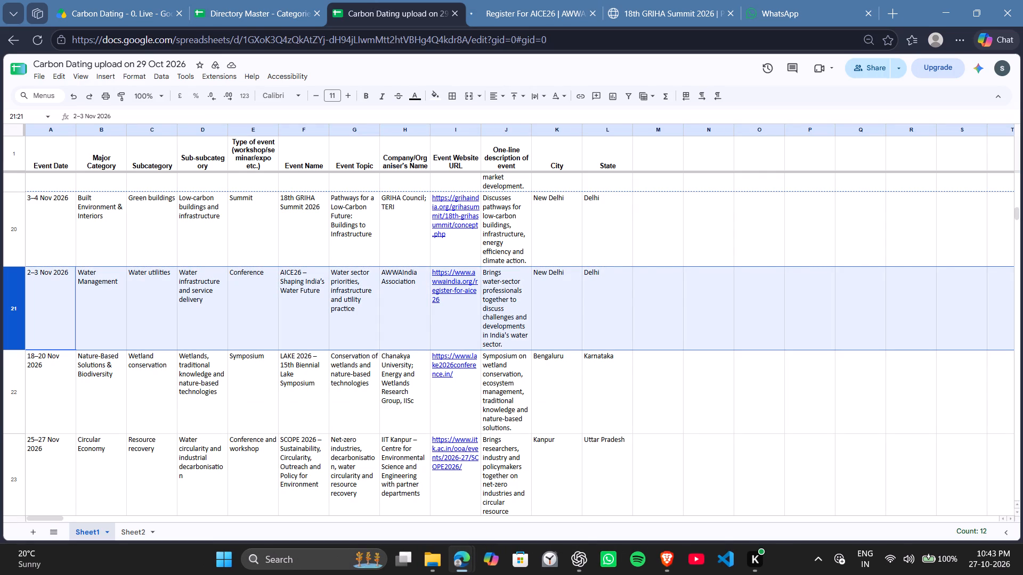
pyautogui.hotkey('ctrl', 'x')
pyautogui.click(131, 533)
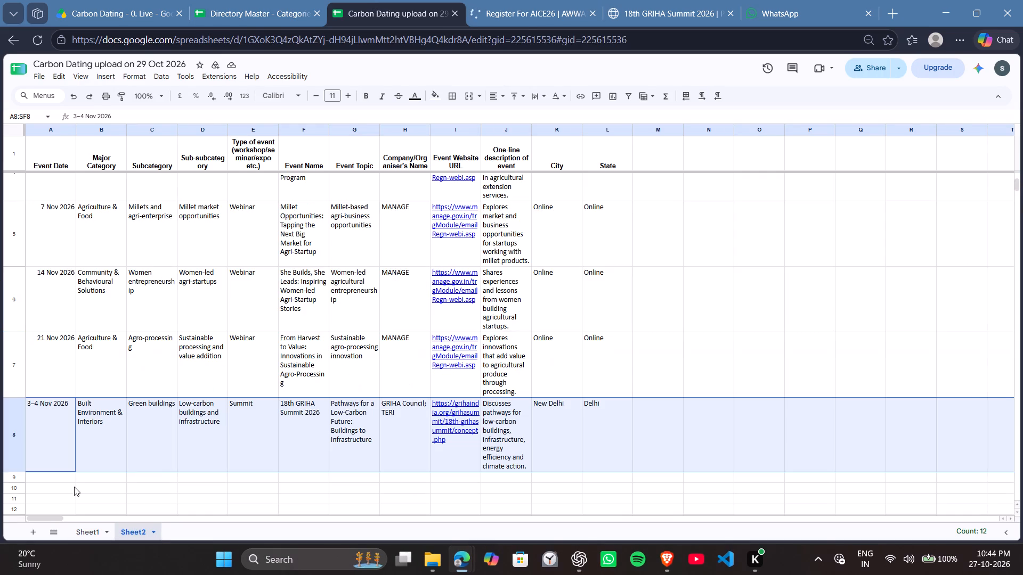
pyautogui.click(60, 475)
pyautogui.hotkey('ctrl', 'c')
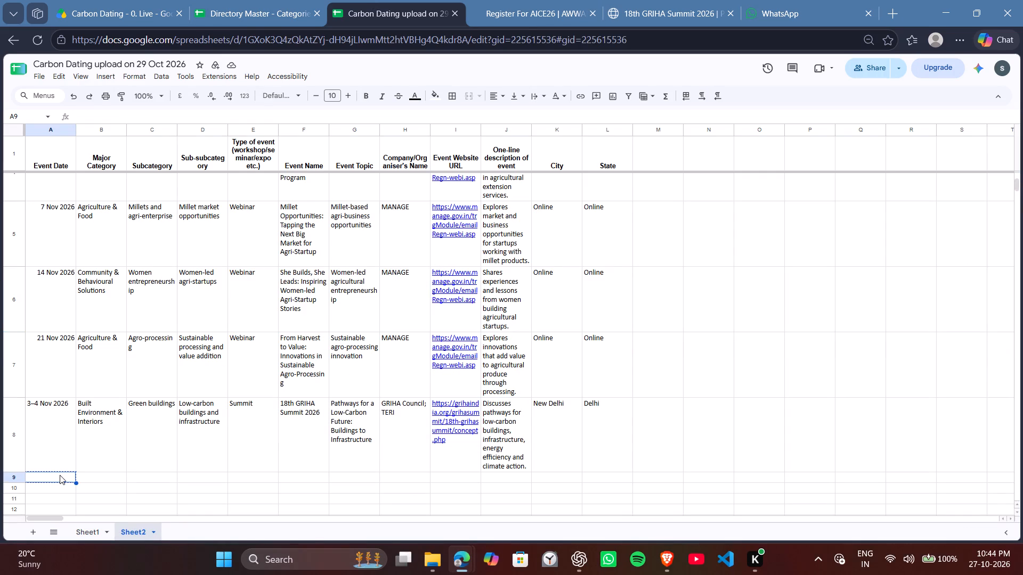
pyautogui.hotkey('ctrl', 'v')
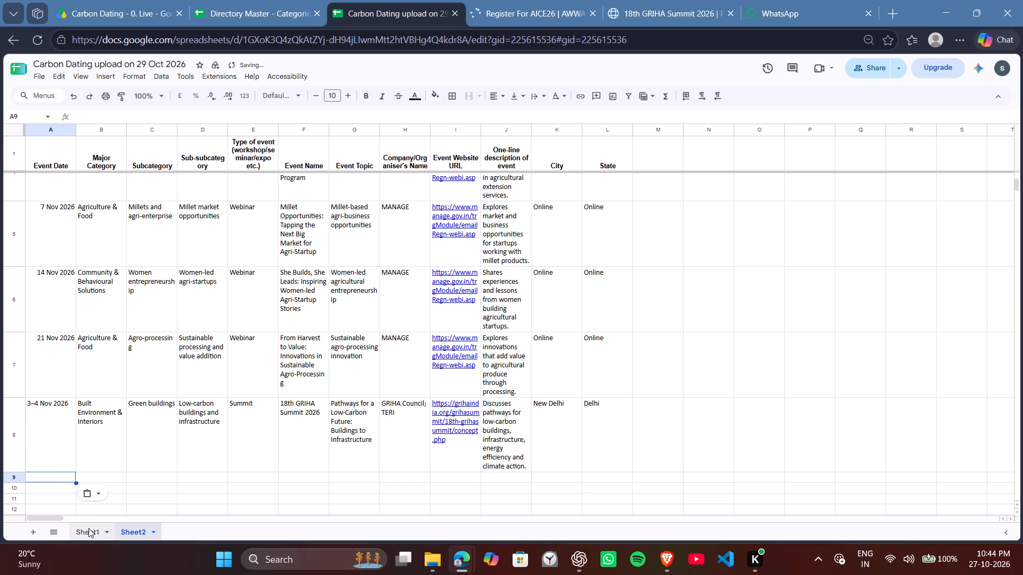
# Cut the AICE26 – Shaping India's Water Future row from Sheet1 and paste it into row 9 of Sheet2.
pyautogui.click(88, 528)
pyautogui.click(17, 293)
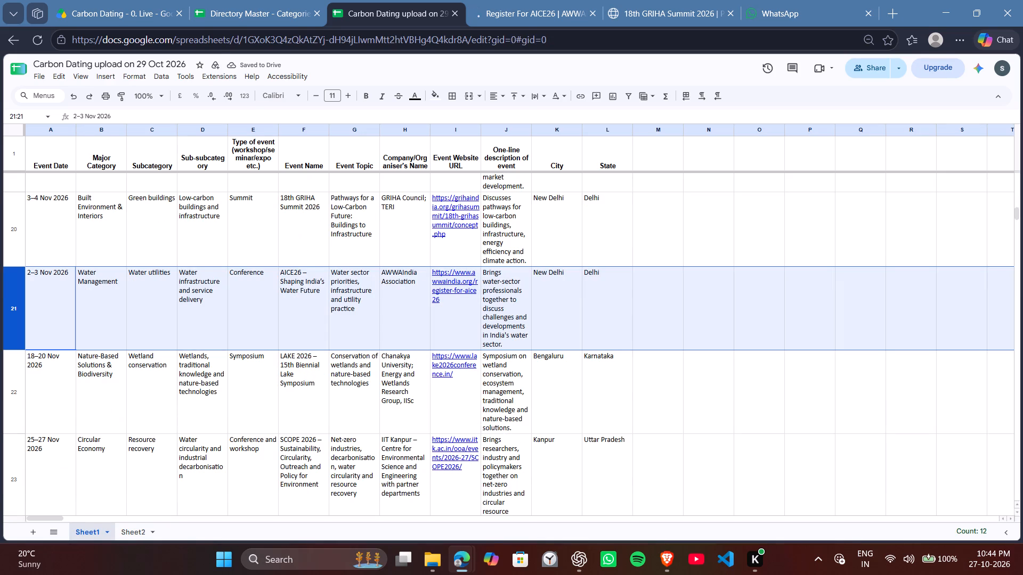
pyautogui.hotkey('ctrl', 'x')
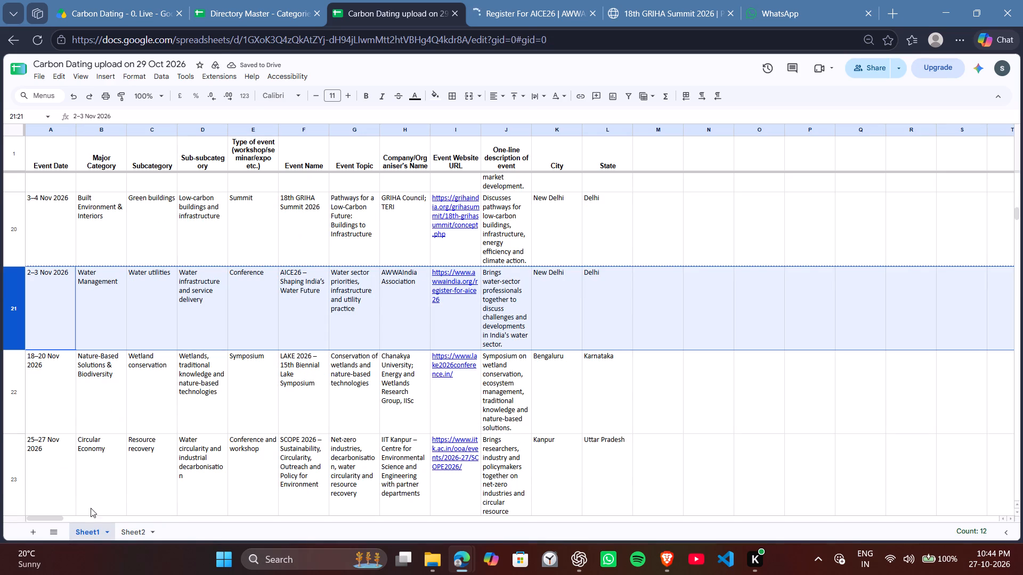
pyautogui.click(124, 533)
pyautogui.click(68, 478)
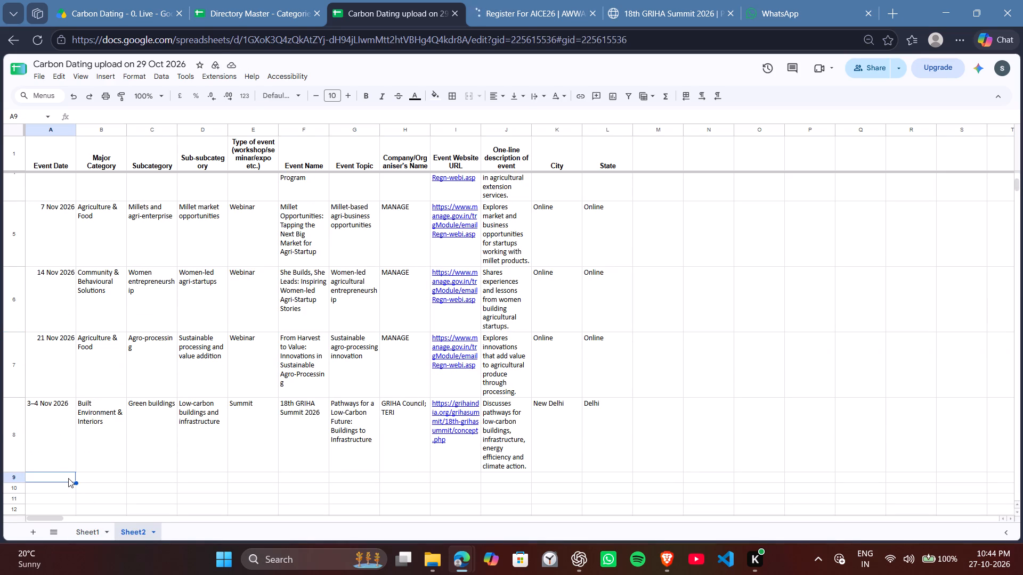
pyautogui.hotkey('ctrl', 'v')
# Open the website listed in Sheet1 for LAKE 2026 – 15th Biennial Lake Symposium.
pyautogui.click(85, 534)
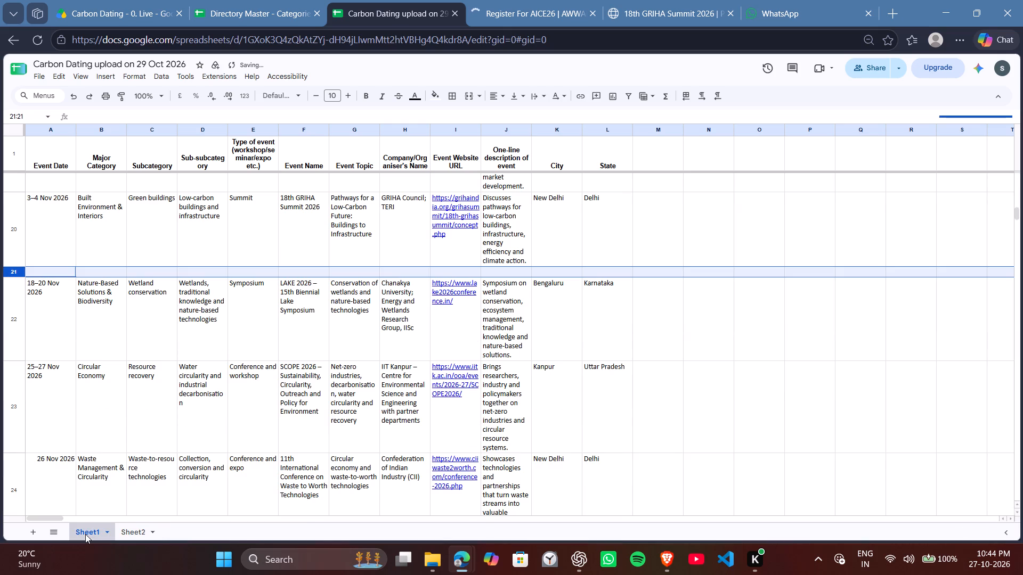
pyautogui.click(39, 327)
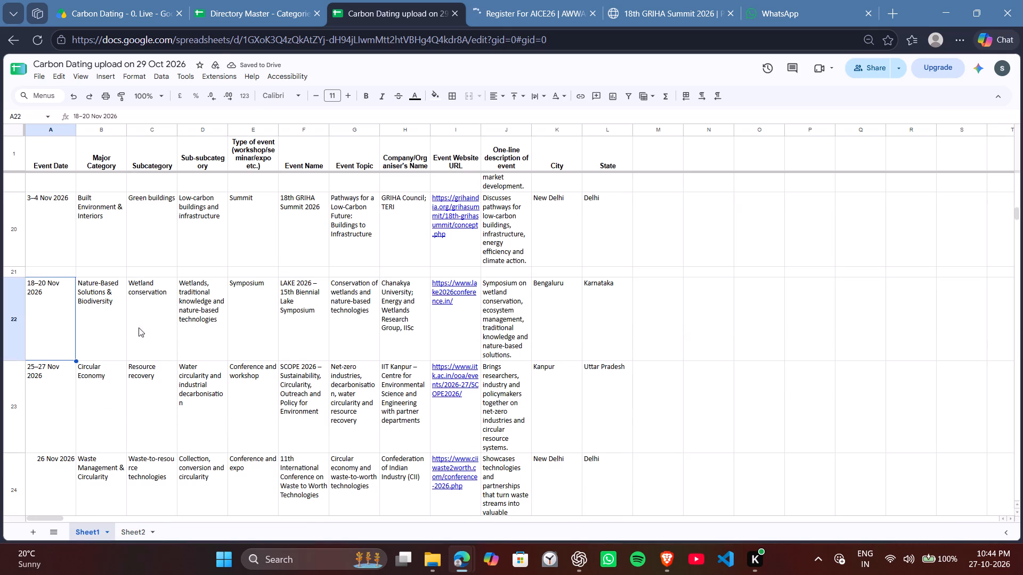
pyautogui.click(454, 290)
pyautogui.click(492, 373)
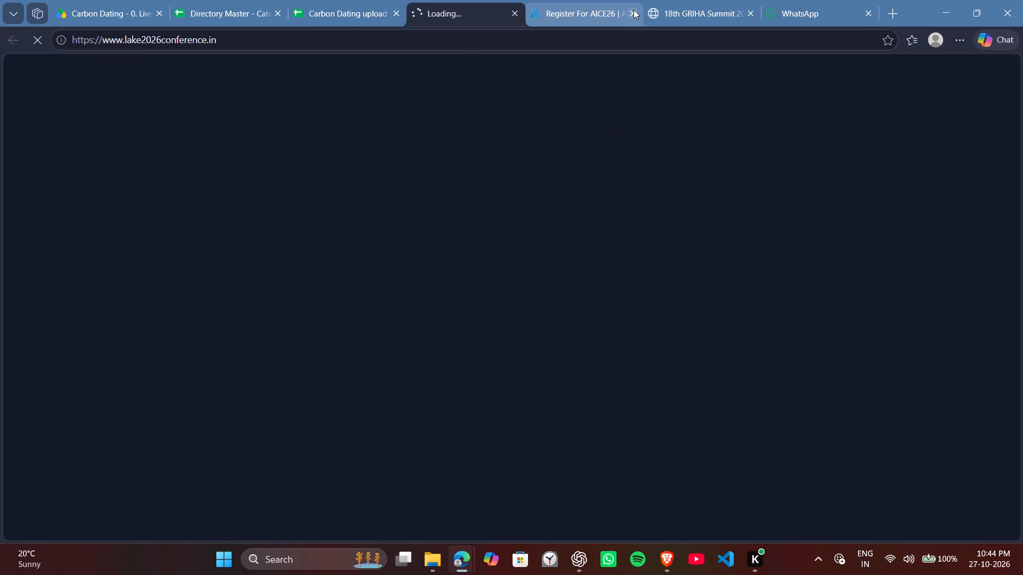
# Close the AICE26 and GRIHA Summit tabs and check the LAKE 2026 homepage for the symposium's dates and venue.
pyautogui.click(634, 10)
pyautogui.click(634, 10)
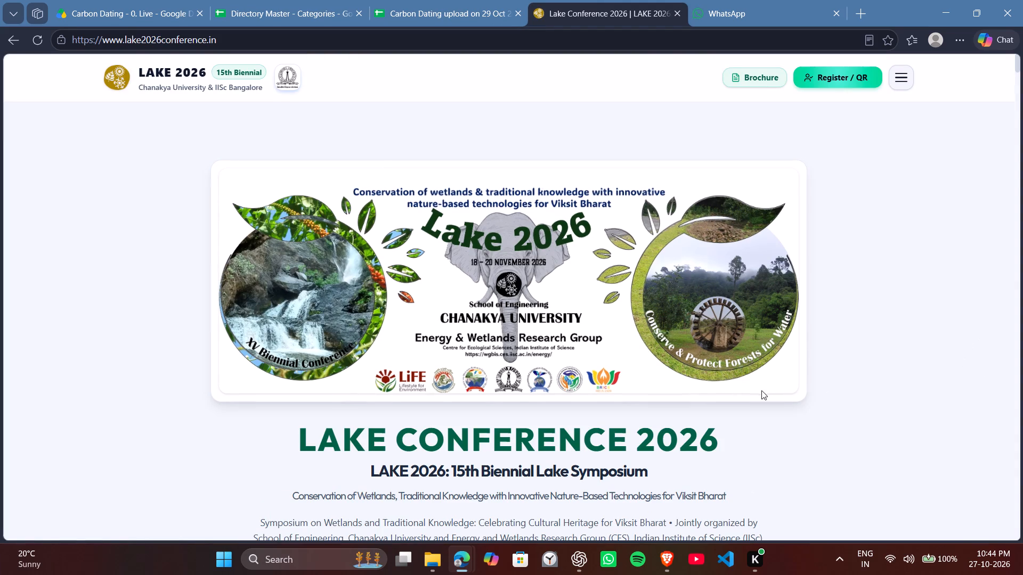
pyautogui.scroll(-2, 763, 380)
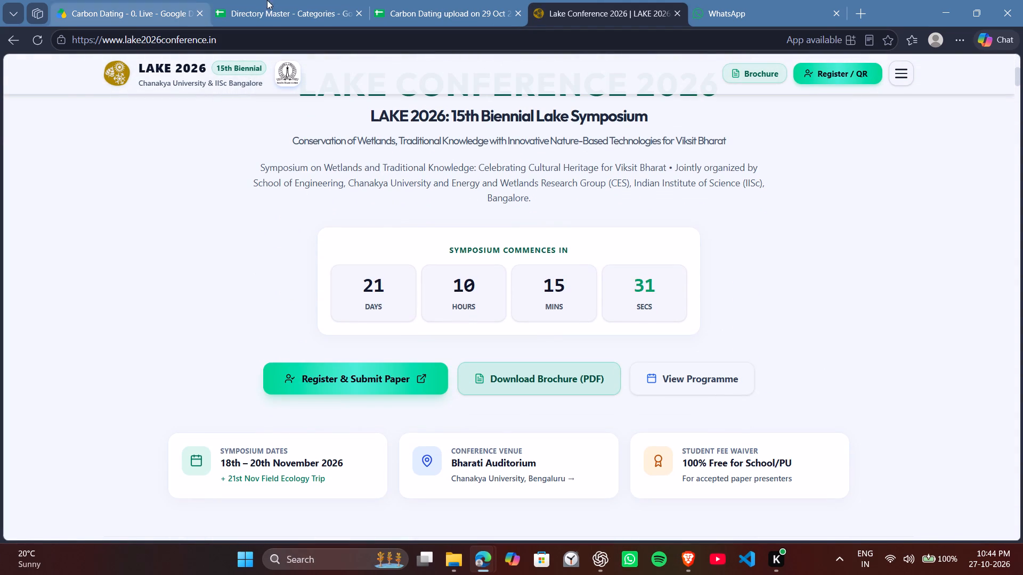
# Cut the LAKE 2026 – 15th Biennial Lake Symposium row from Sheet1 and paste it into row 10 of Sheet2.
pyautogui.click(491, 0)
pyautogui.click(7, 317)
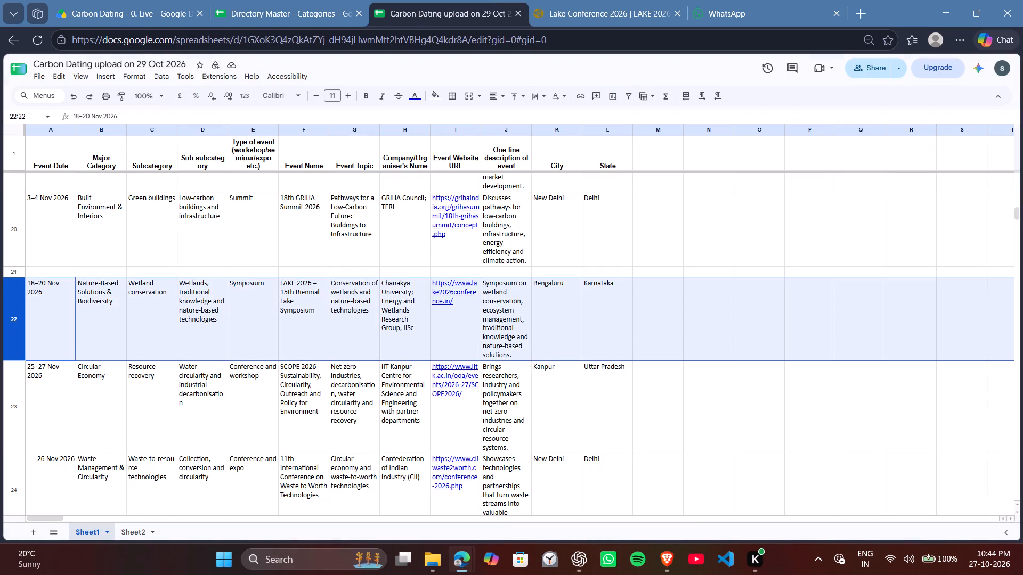
pyautogui.hotkey('ctrl', 'x')
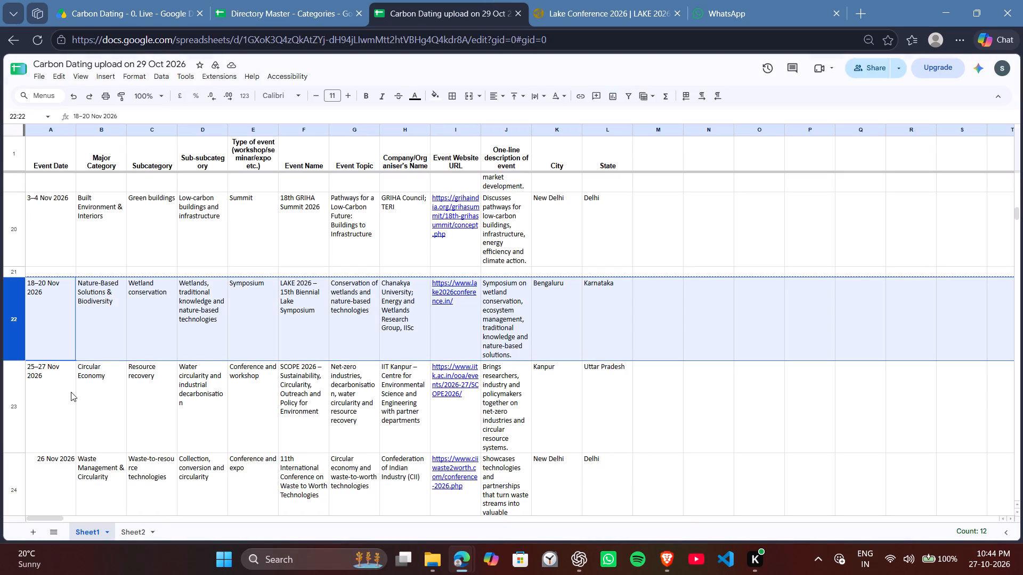
pyautogui.click(149, 536)
pyautogui.scroll(-1, 117, 445)
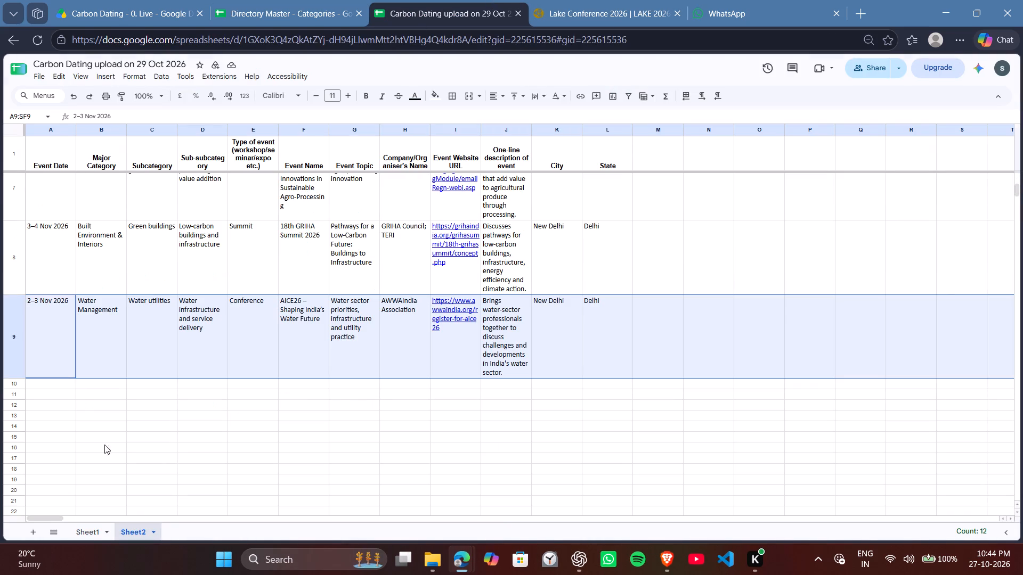
pyautogui.click(64, 389)
pyautogui.hotkey('ctrl', 'v')
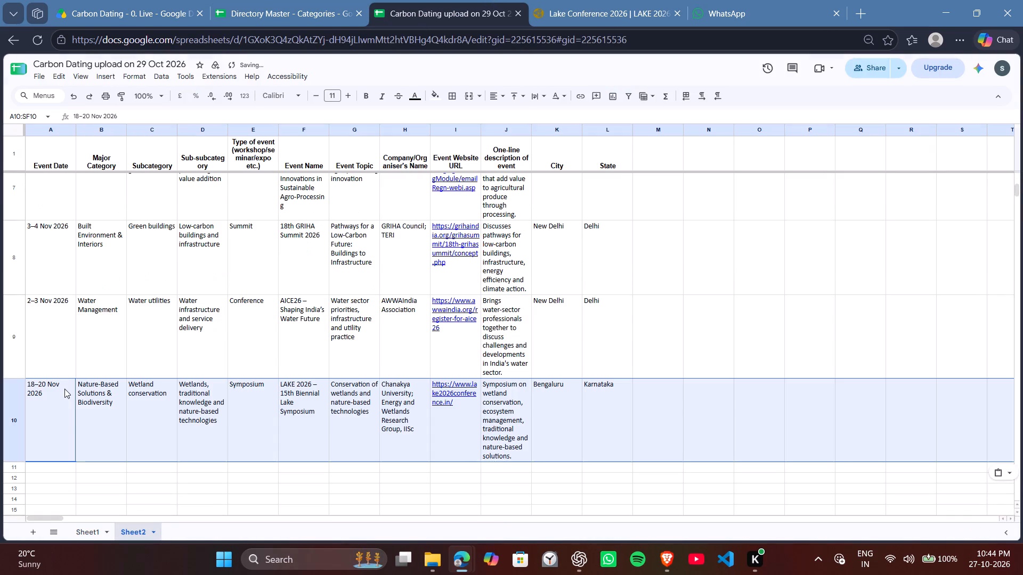
# Open the website listed in Sheet1 for SCOPE 2026 – Sustainability, Circularity, Outreach and Policy for Environment.
pyautogui.click(87, 536)
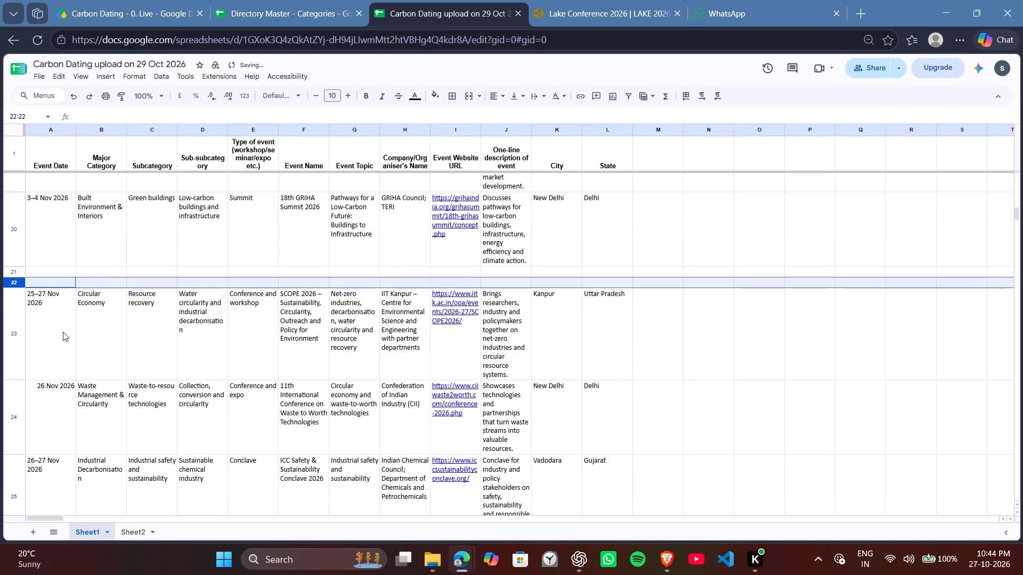
pyautogui.click(61, 328)
pyautogui.click(453, 315)
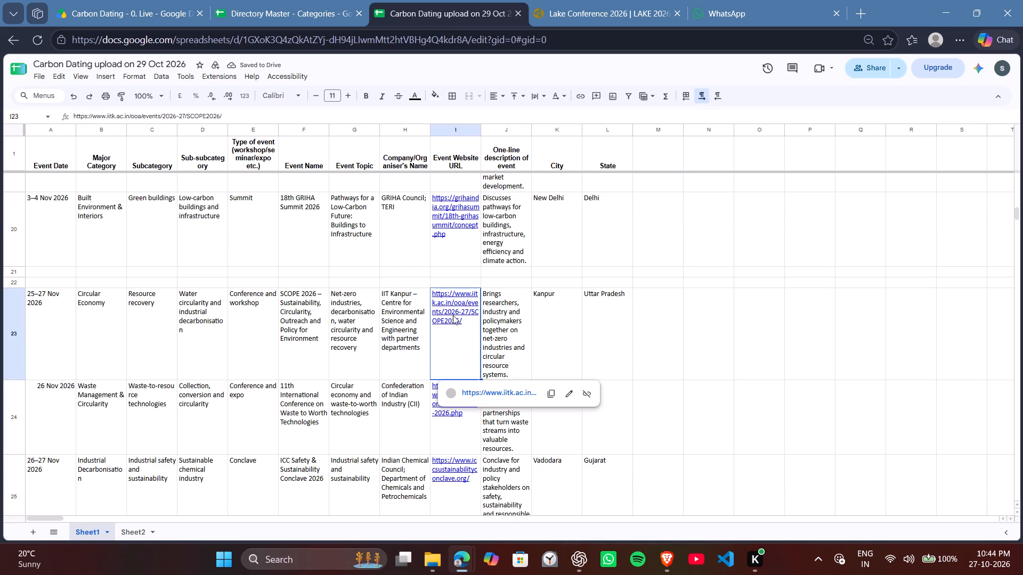
pyautogui.click(496, 394)
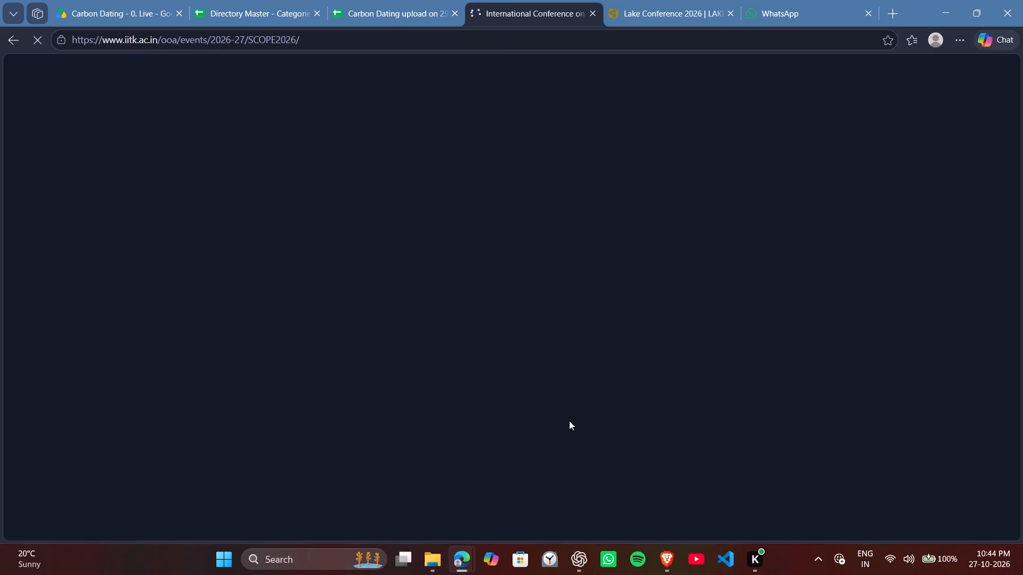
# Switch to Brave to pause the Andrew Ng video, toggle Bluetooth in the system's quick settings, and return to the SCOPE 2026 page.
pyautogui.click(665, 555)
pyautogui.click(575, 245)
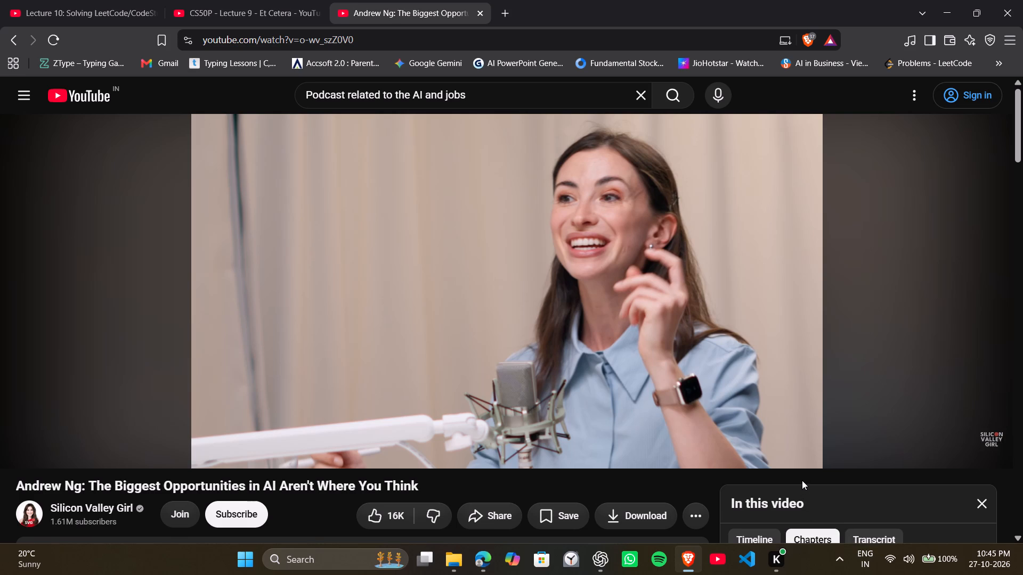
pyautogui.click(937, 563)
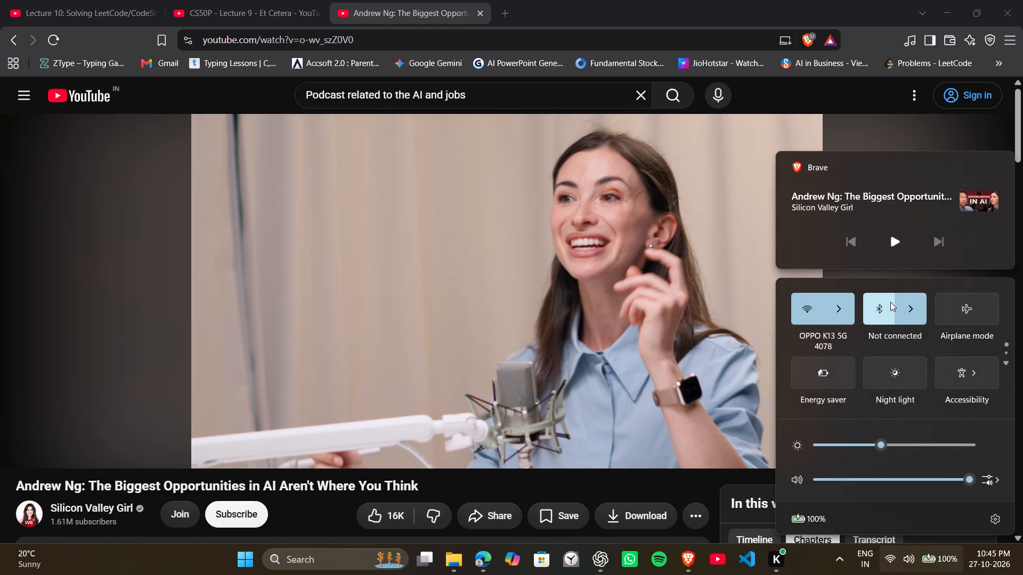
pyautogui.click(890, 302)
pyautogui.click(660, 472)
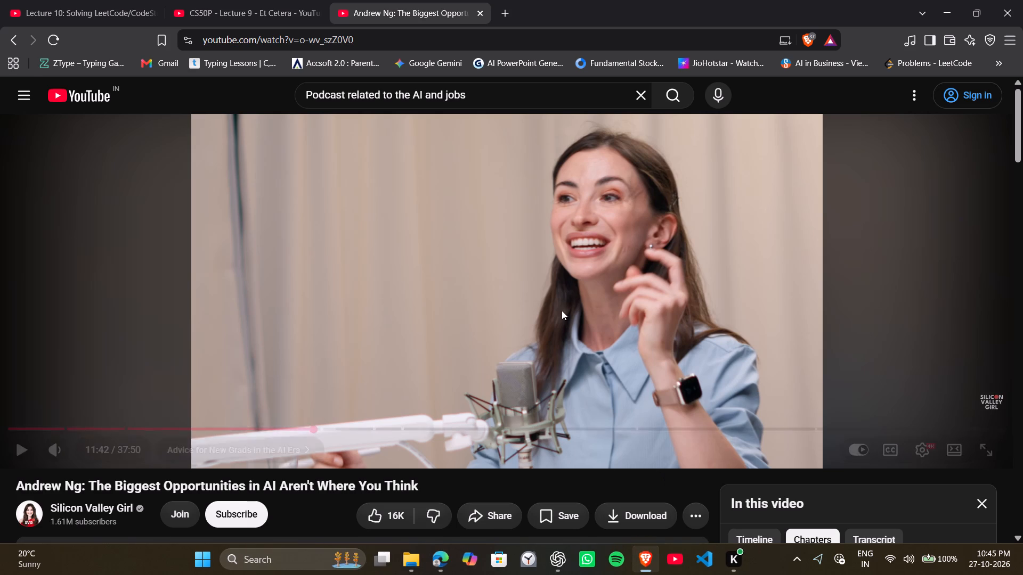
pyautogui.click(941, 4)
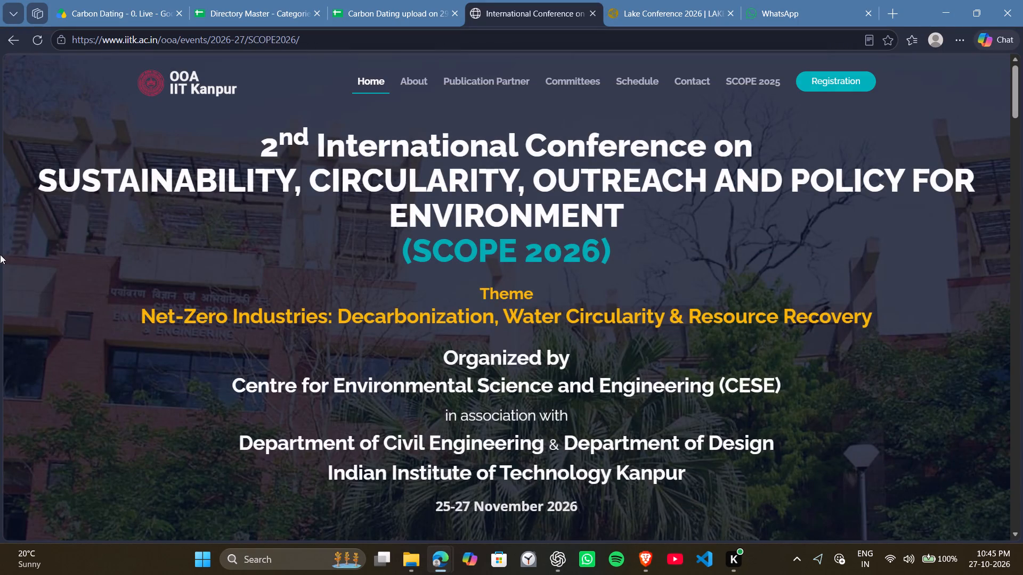
# Cut the SCOPE 2026 row from Sheet1 and paste it into row 11 of Sheet2.
pyautogui.click(369, 1)
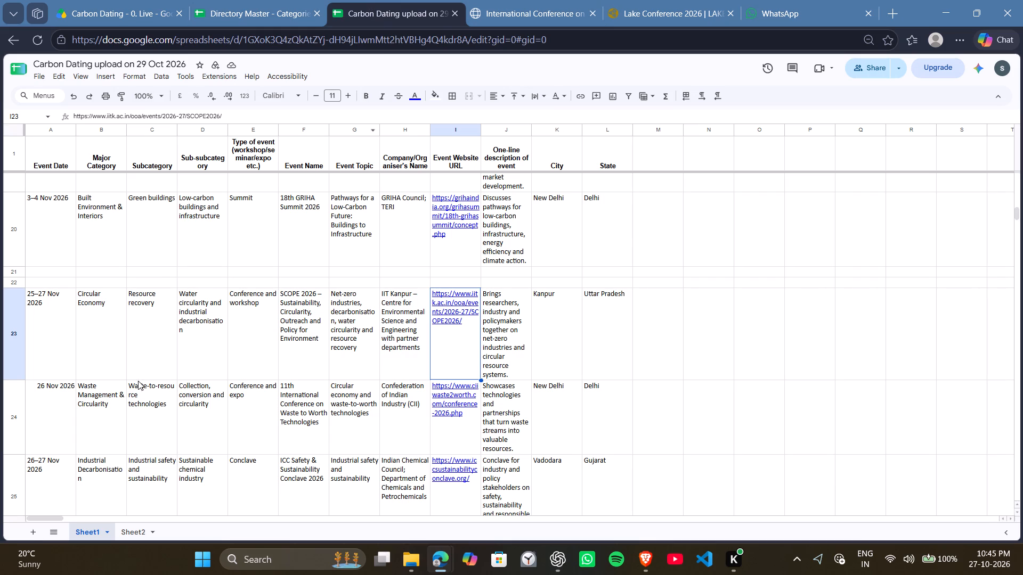
pyautogui.click(133, 532)
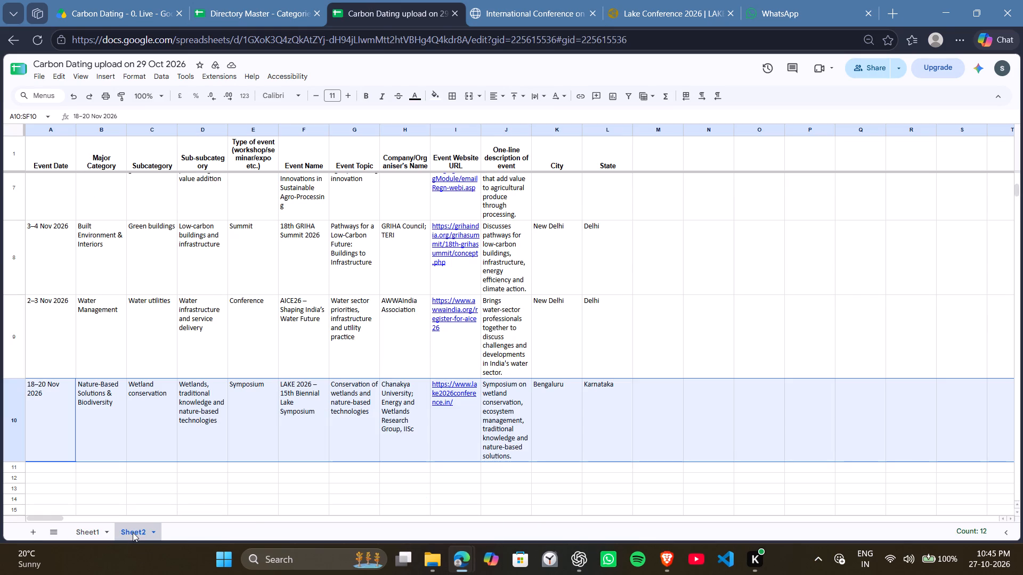
pyautogui.click(102, 543)
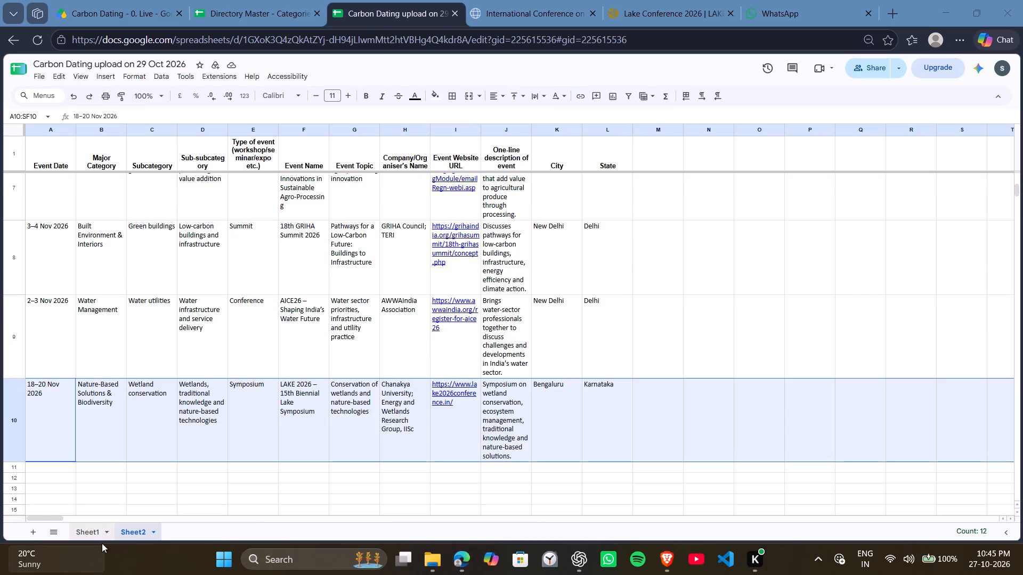
pyautogui.click(99, 537)
pyautogui.click(95, 528)
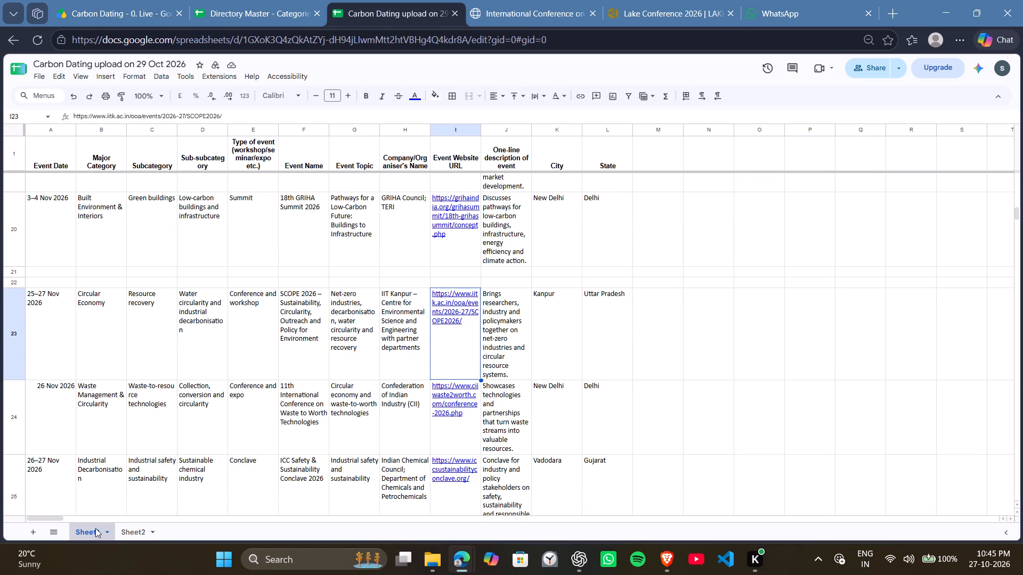
pyautogui.click(6, 332)
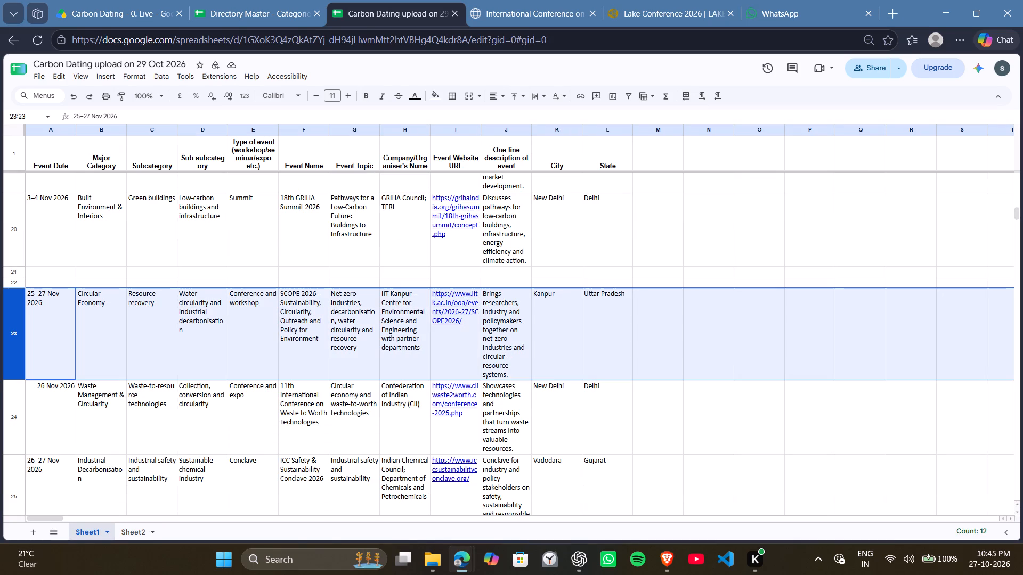
pyautogui.hotkey('ctrl', 'x')
pyautogui.click(135, 535)
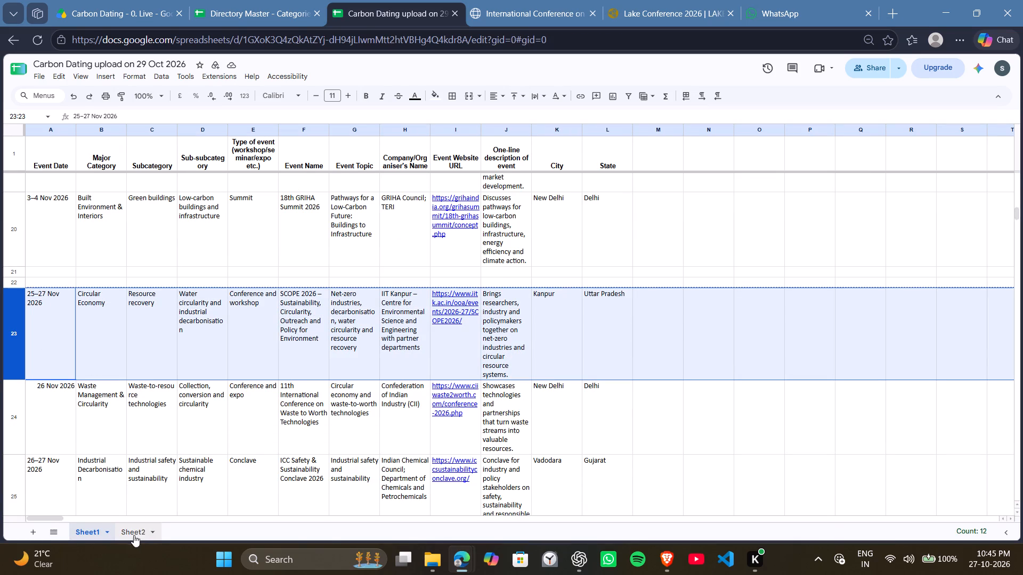
pyautogui.click(66, 465)
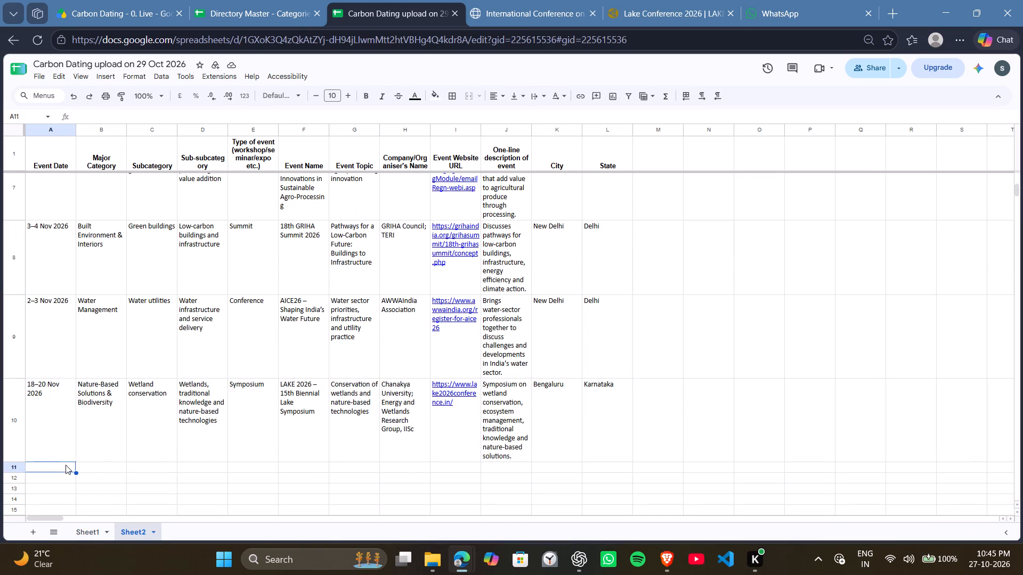
pyautogui.hotkey('ctrl', 'v')
pyautogui.scroll(-1, 87, 448)
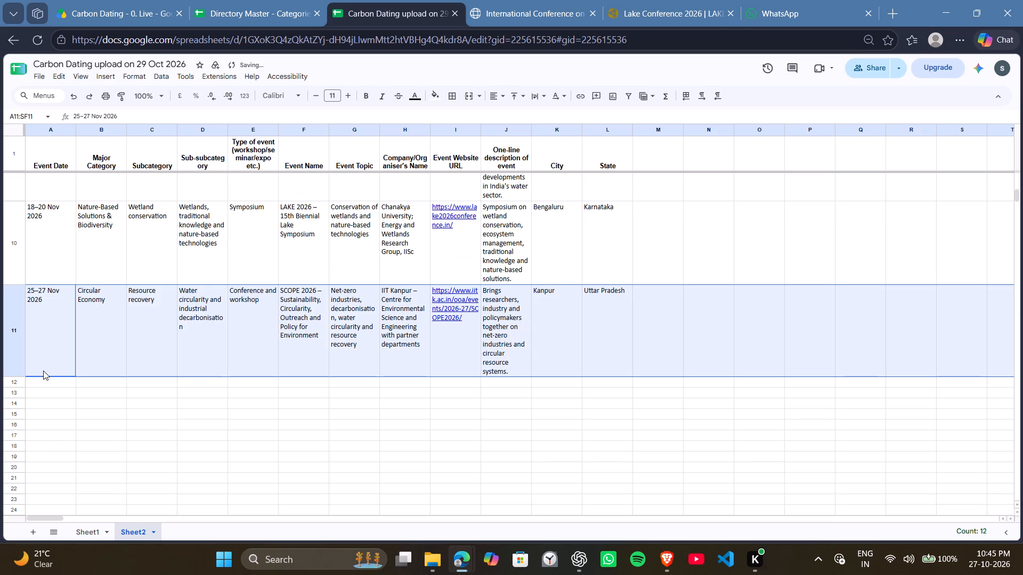
pyautogui.click(47, 379)
# Open the website listed in Sheet1 for the 11th International Conference on Waste to Worth Technologies.
pyautogui.click(91, 532)
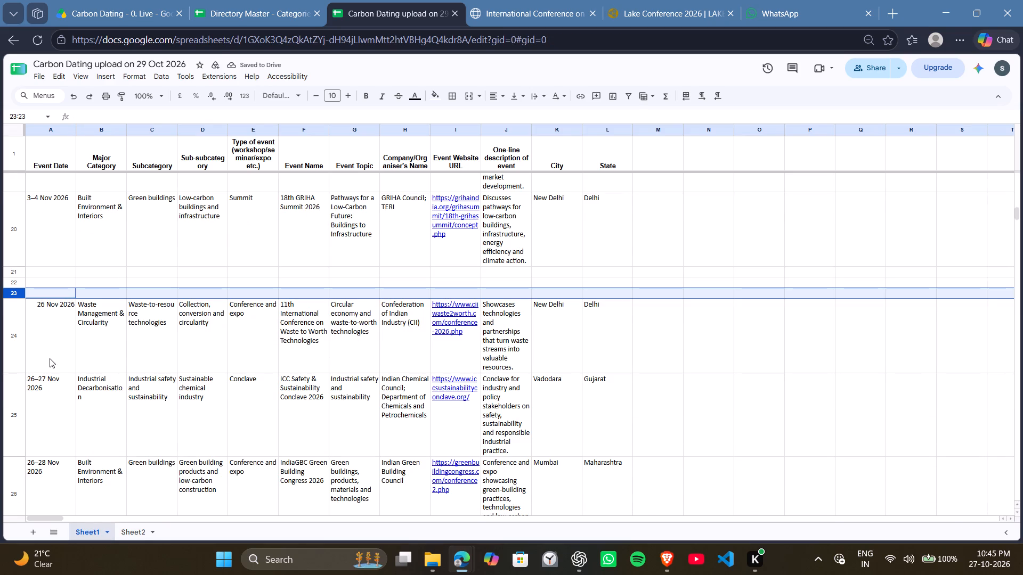
pyautogui.click(49, 342)
pyautogui.click(459, 318)
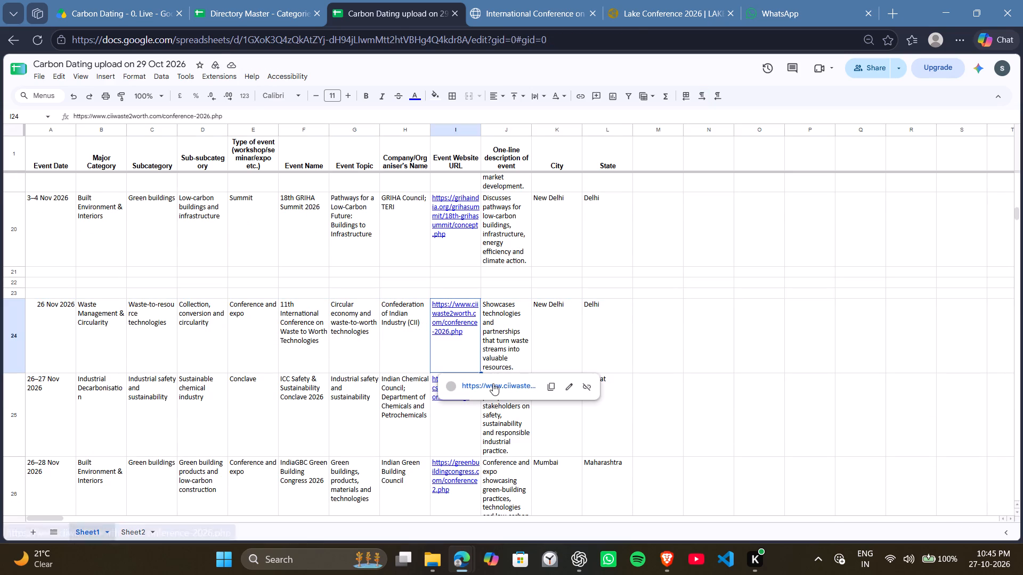
pyautogui.click(493, 383)
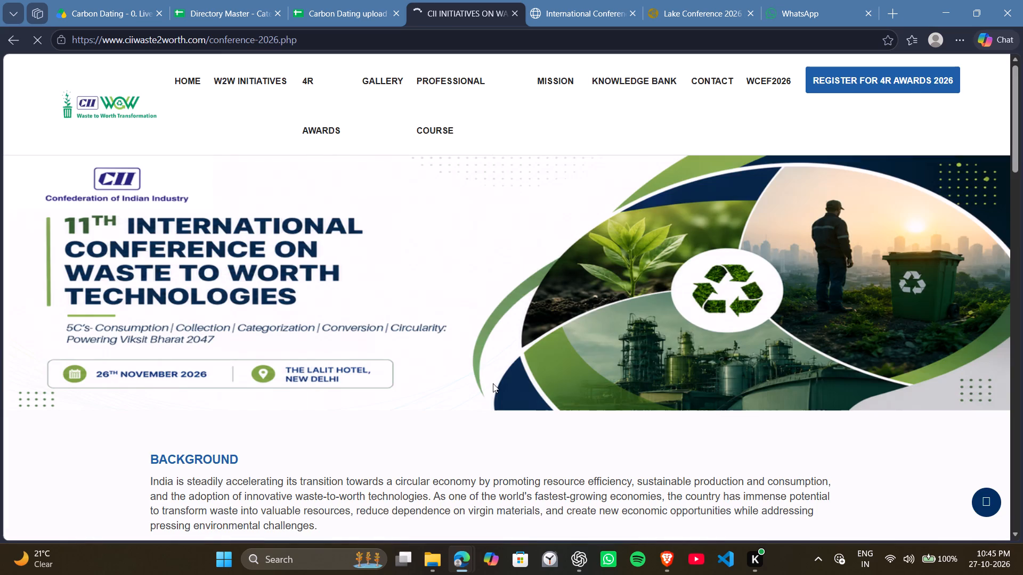
# Cut the 11th International Conference on Waste to Worth Technologies row from Sheet1 and paste it into row 12 of Sheet2.
pyautogui.click(323, 0)
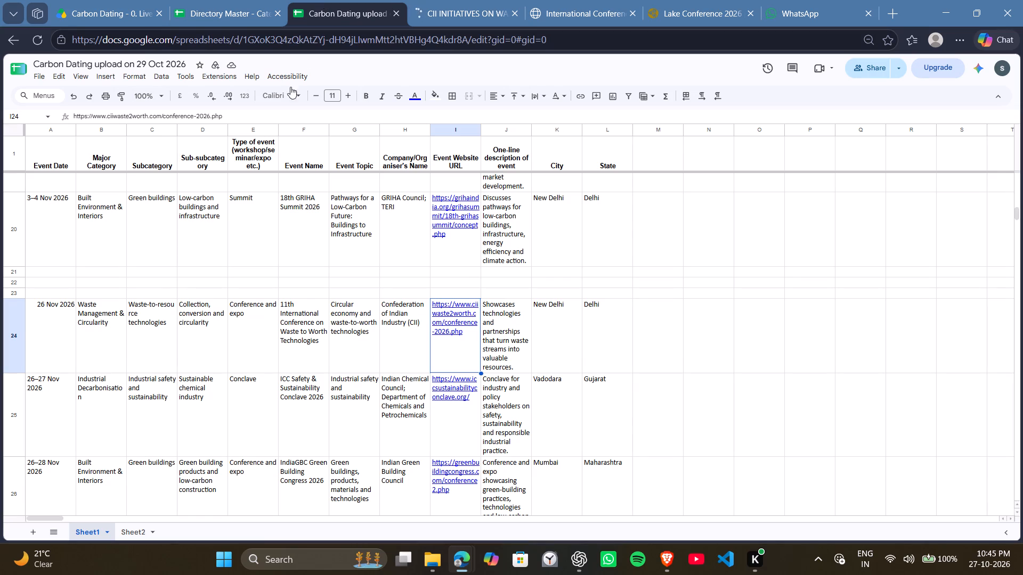
pyautogui.click(19, 327)
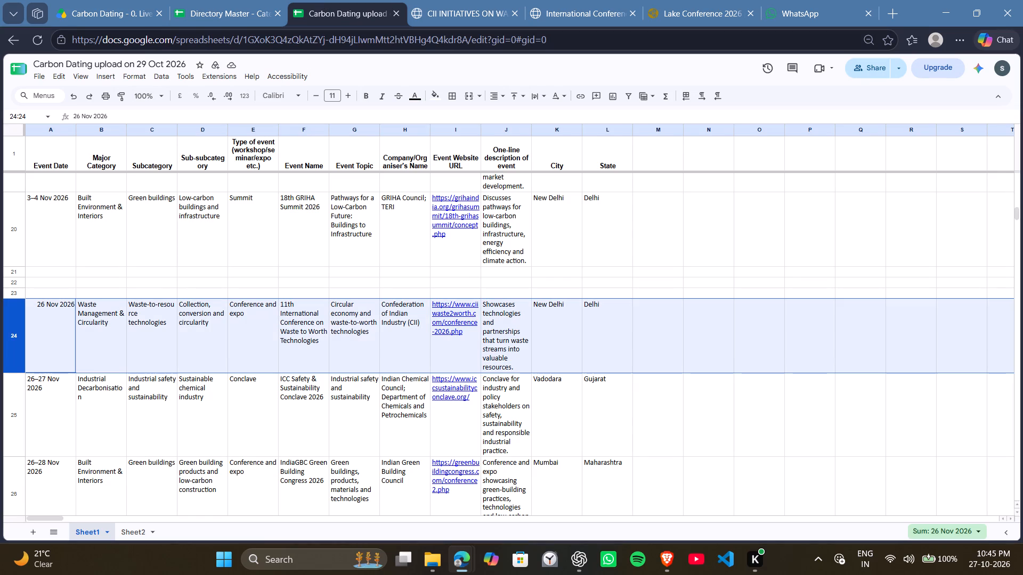
pyautogui.hotkey('ctrl', 'x')
pyautogui.click(123, 536)
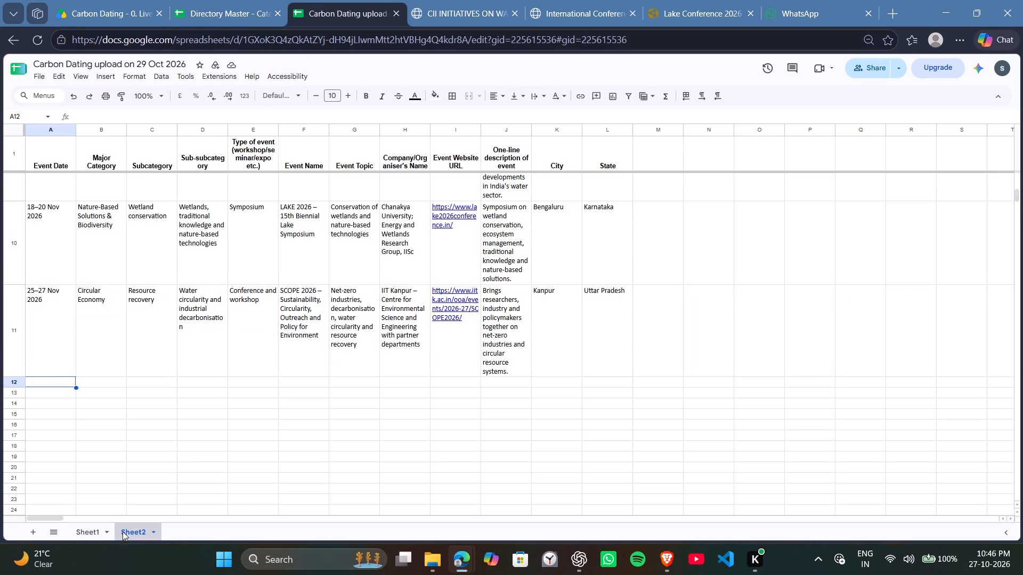
pyautogui.click(61, 385)
pyautogui.hotkey('ctrl', 'v')
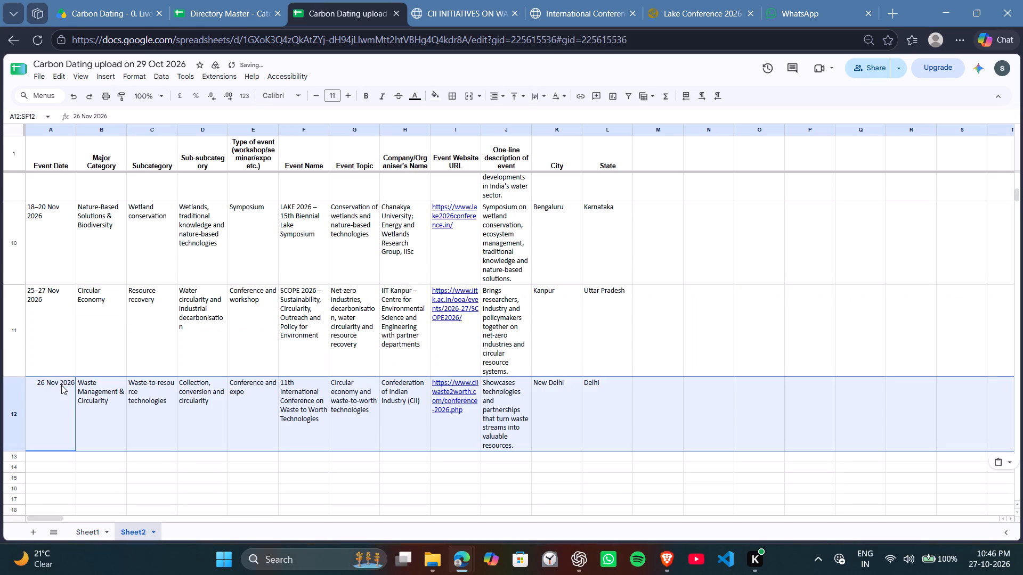
# Open the website listed in Sheet1 for the ICC Safety & Sustainability Conclave 2026 to check its dates and venue.
pyautogui.click(85, 532)
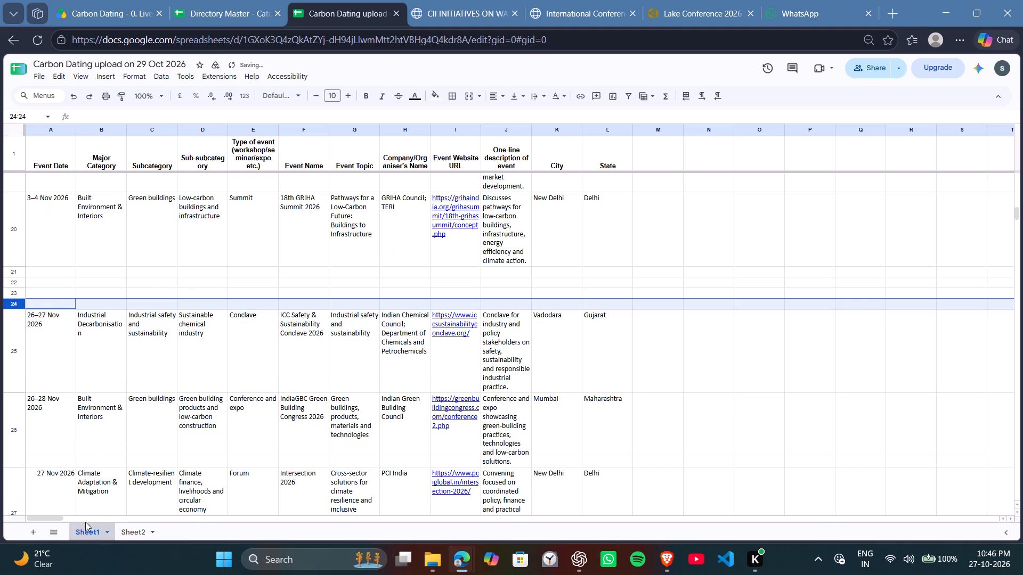
pyautogui.click(45, 332)
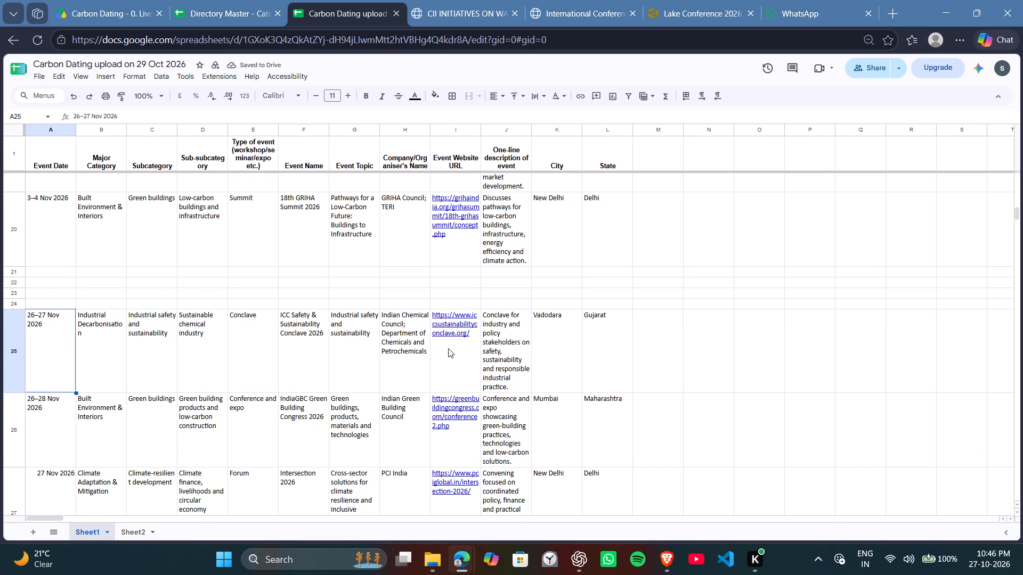
pyautogui.click(460, 338)
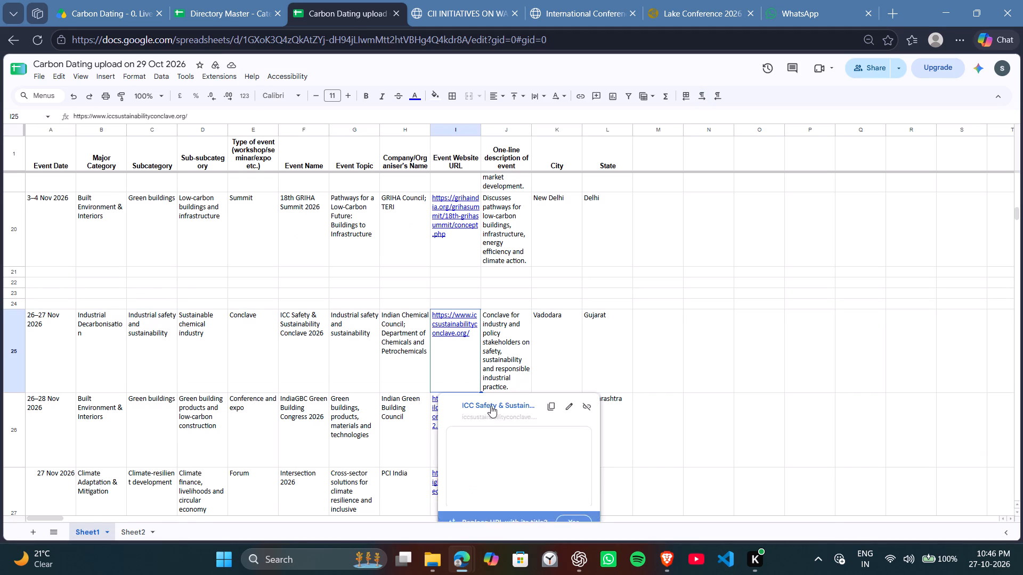
pyautogui.click(491, 406)
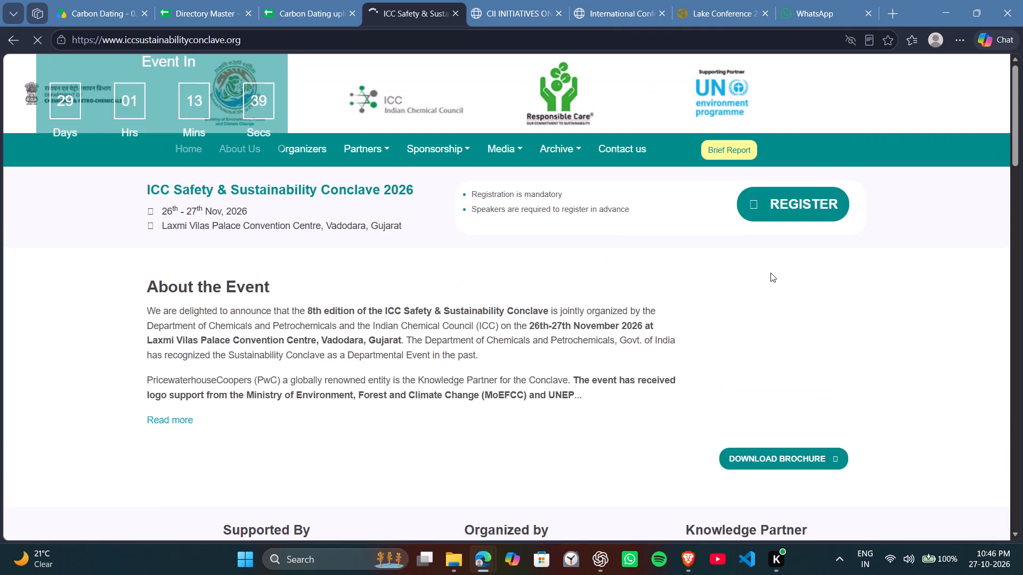
# Cut the ICC Safety & Sustainability Conclave 2026 row from Sheet1 and paste it into row 13 of Sheet2.
pyautogui.click(293, 5)
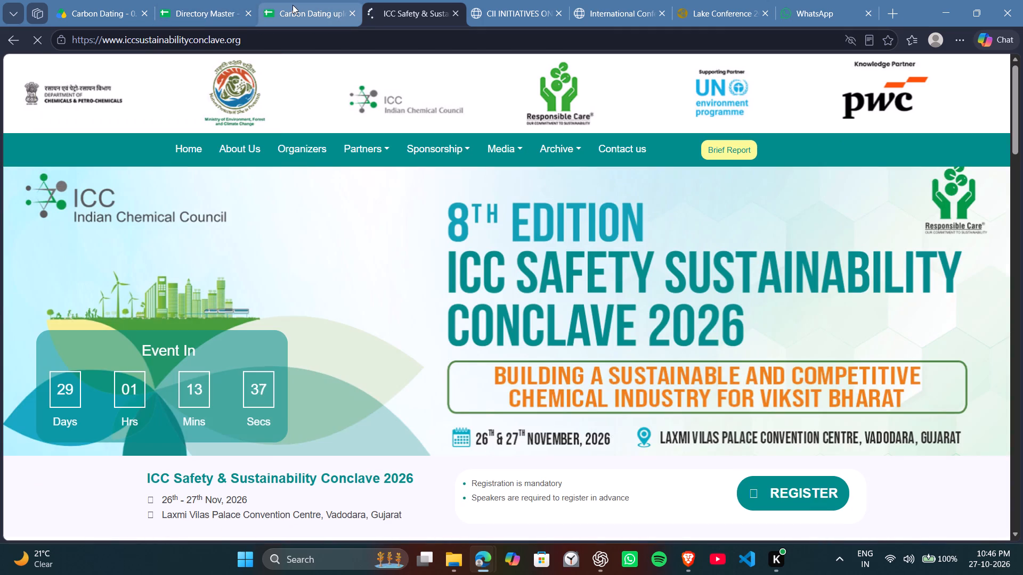
pyautogui.click(20, 348)
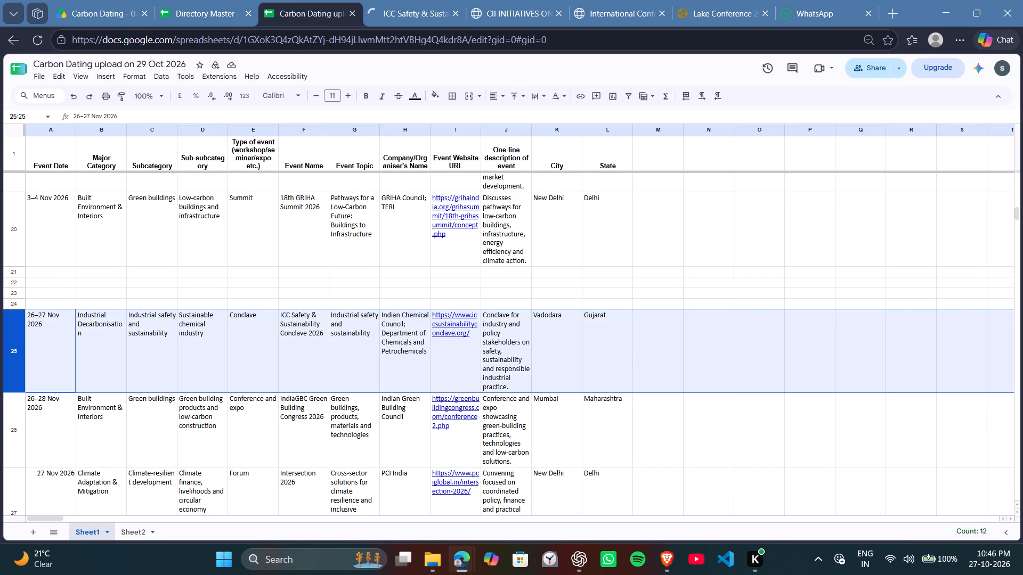
pyautogui.hotkey('ctrl', 'x')
pyautogui.click(131, 527)
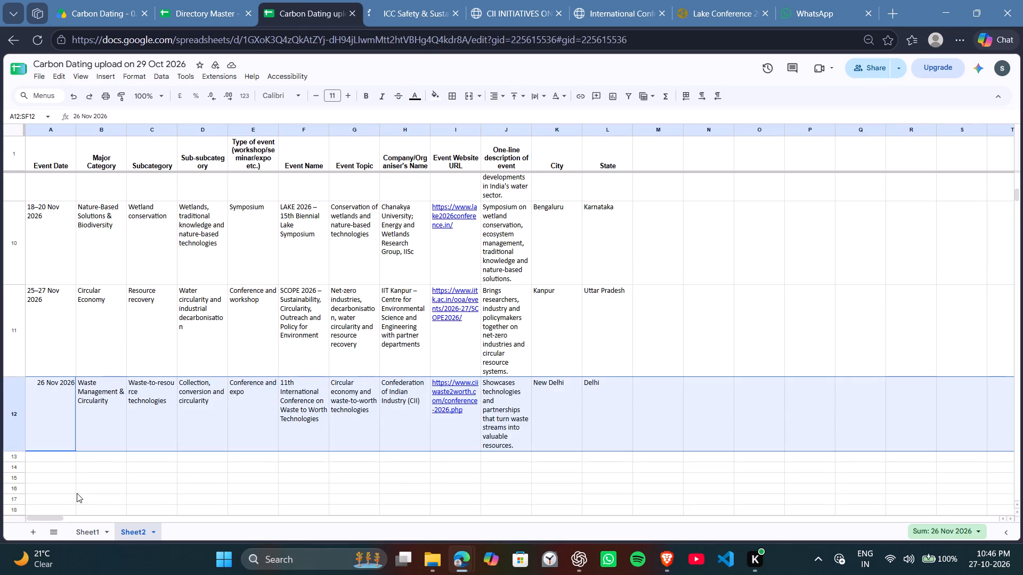
pyautogui.click(73, 459)
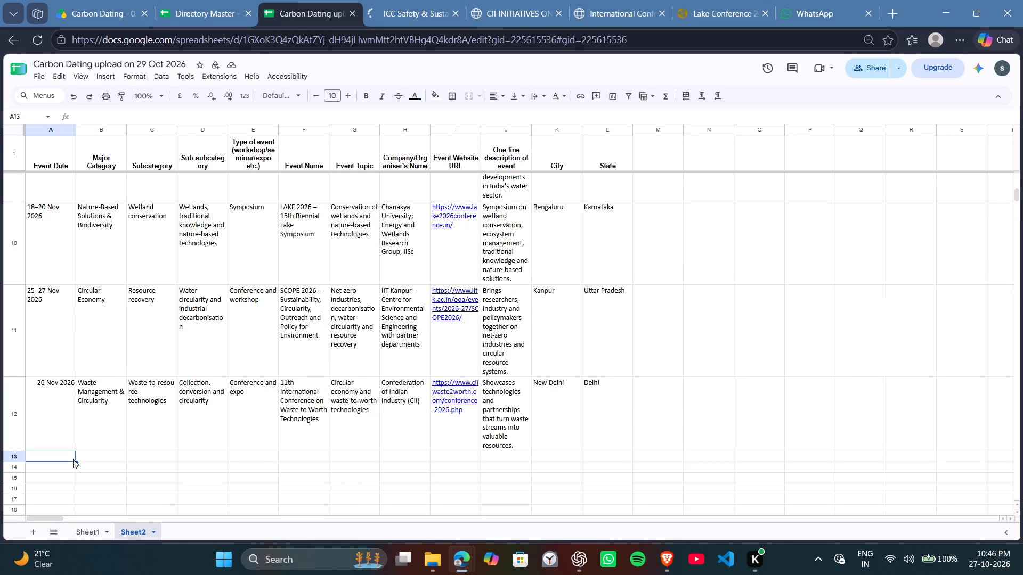
pyautogui.hotkey('ctrl', 'v')
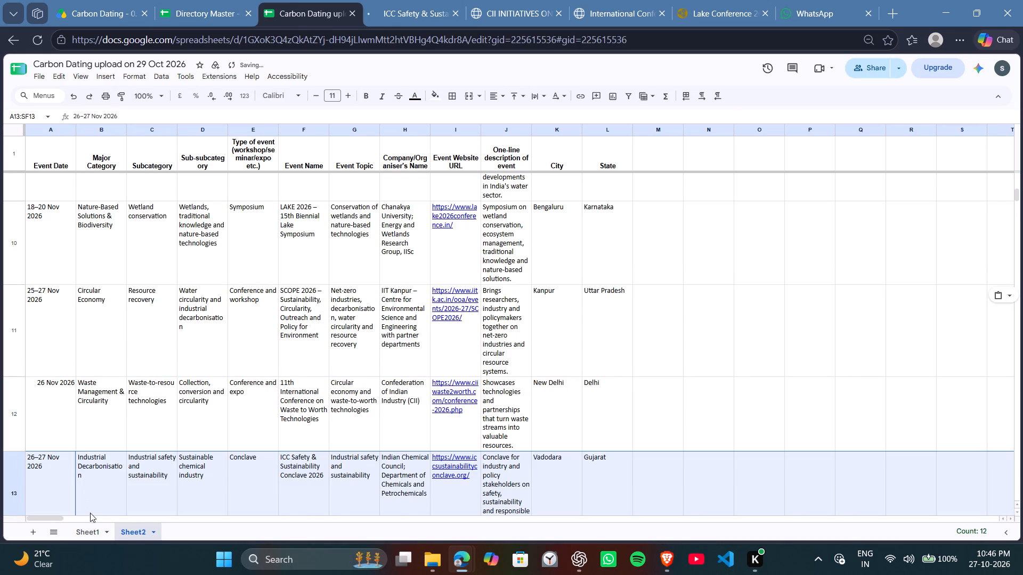
# Open the website listed in Sheet1 for IndiaGBC Green Building Congress 2026.
pyautogui.click(92, 535)
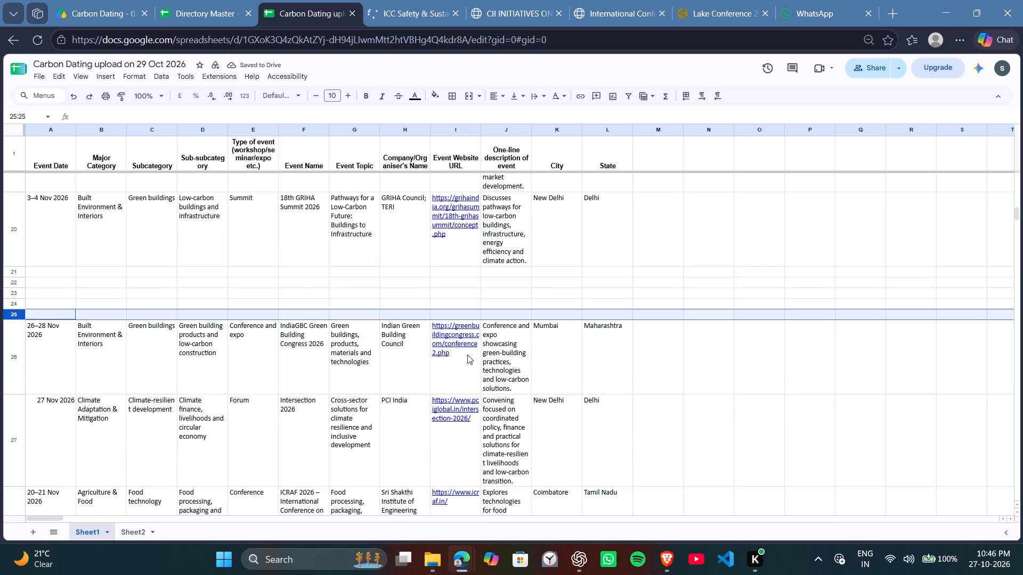
pyautogui.click(467, 355)
pyautogui.click(491, 406)
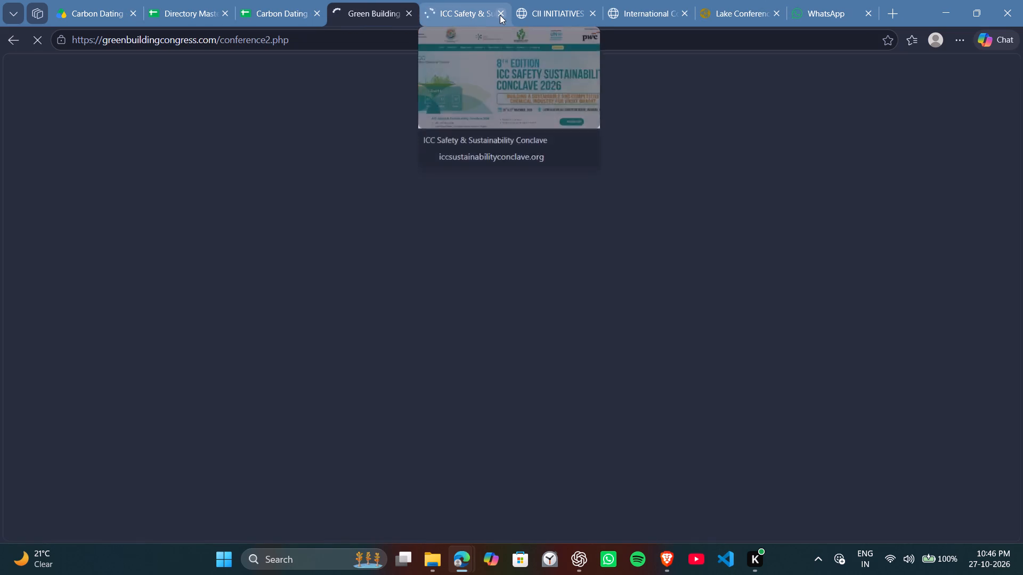
# Close the ICC Conclave, CII Waste to Worth, SCOPE 2026 and LAKE 2026 website tabs.
pyautogui.click(500, 15)
pyautogui.click(501, 14)
pyautogui.click(501, 14)
pyautogui.moveTo(501, 14); pyautogui.dragTo(496, 14)
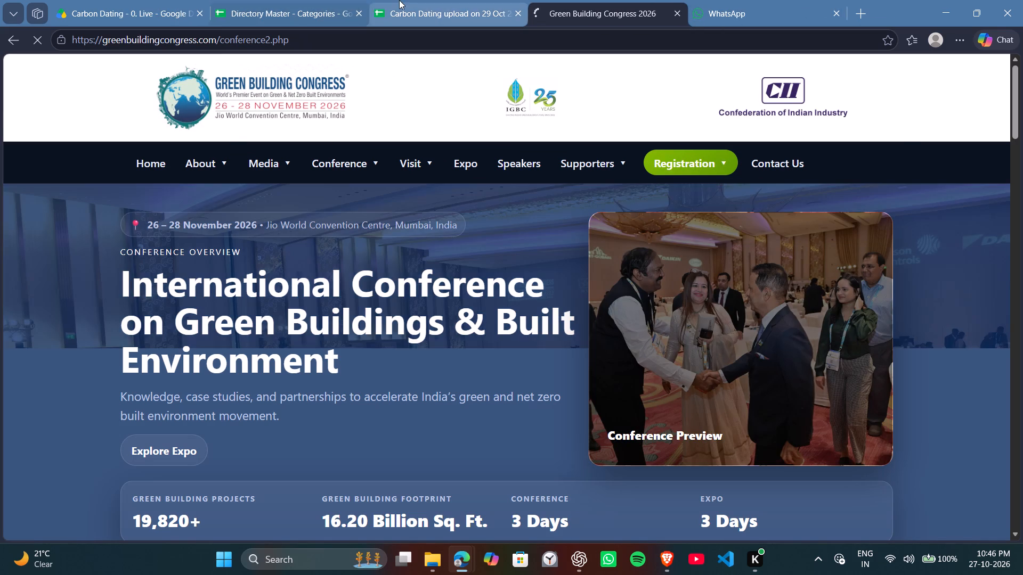
# Cut the IndiaGBC Green Building Congress 2026 row from Sheet1 and paste it into row 14 of Sheet2.
pyautogui.click(400, 0)
pyautogui.click(7, 347)
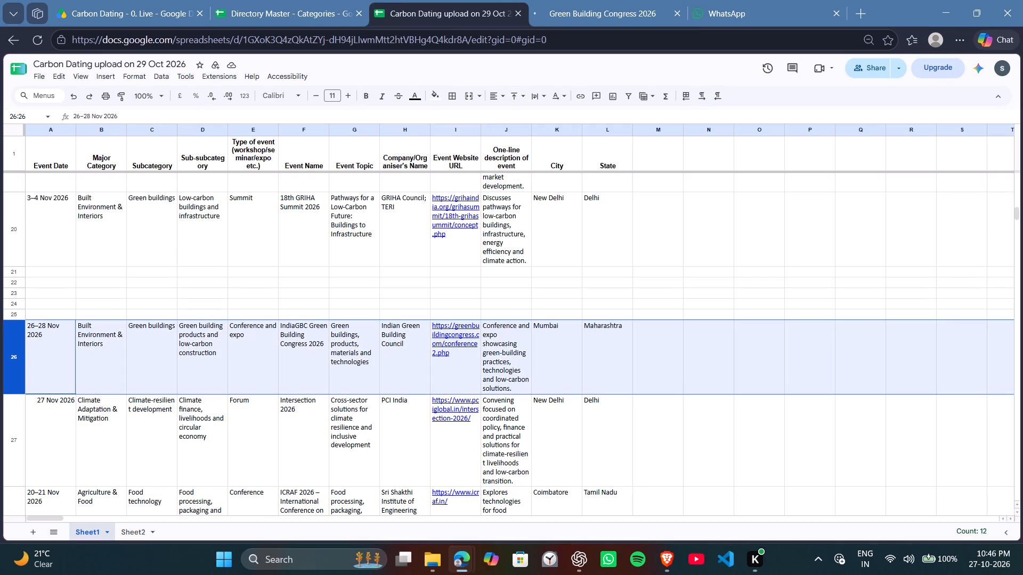
pyautogui.hotkey('ctrl', 'x')
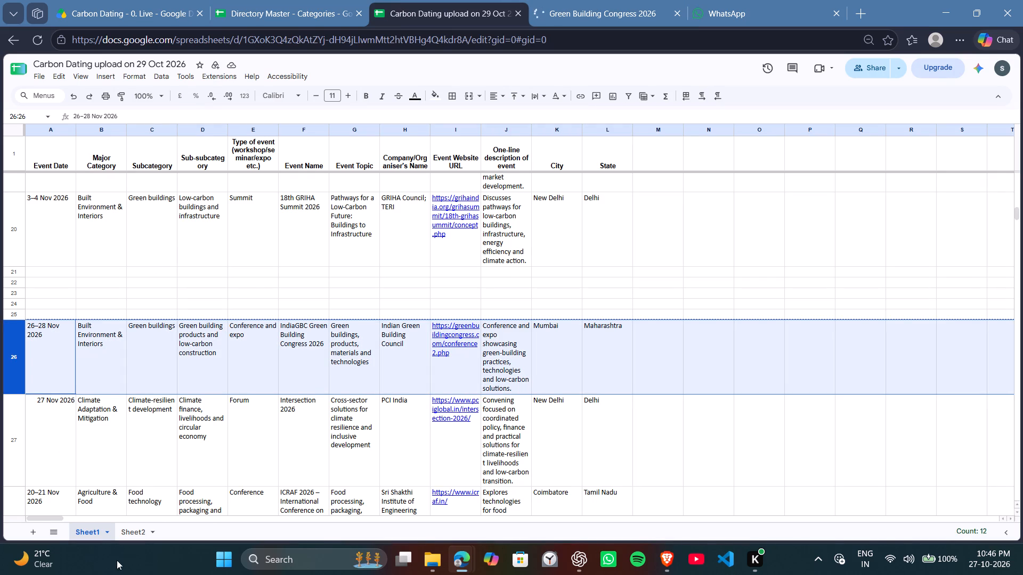
pyautogui.click(141, 531)
pyautogui.scroll(-1, 110, 455)
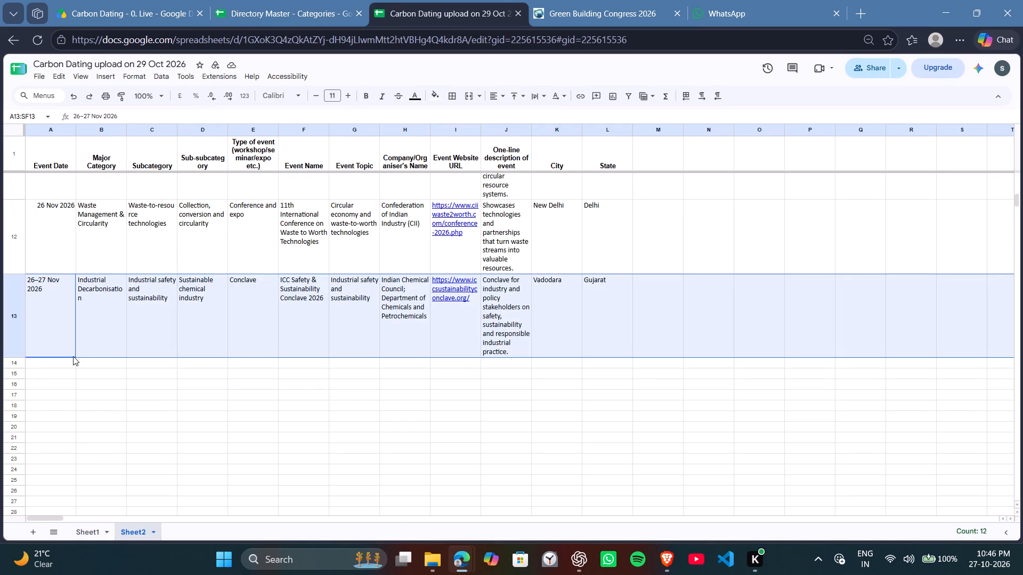
pyautogui.click(73, 356)
pyautogui.click(66, 368)
pyautogui.hotkey('ctrl', 'v')
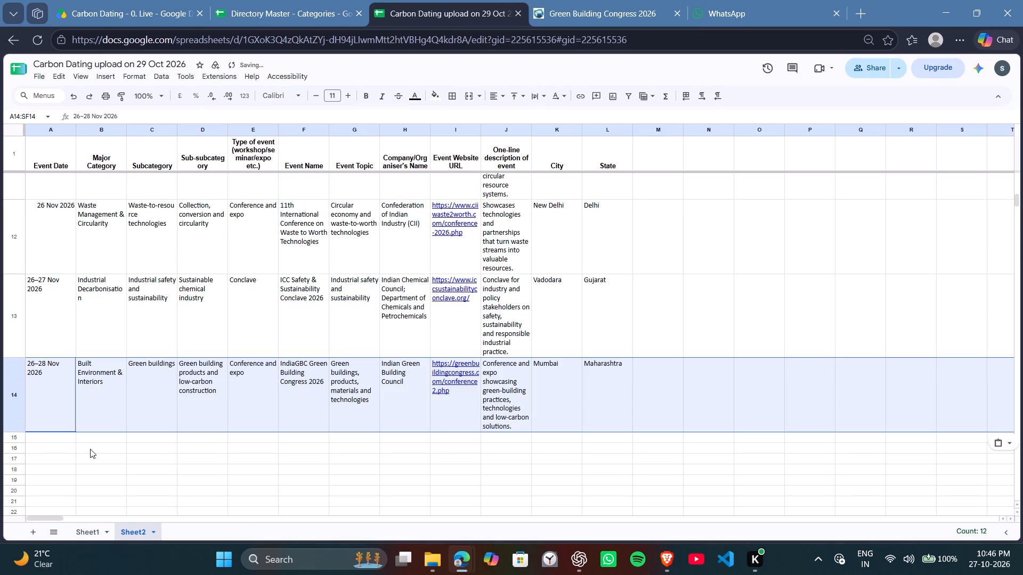
# Open the website listed in Sheet1 for PCI India's Intersection 2026 to check its date and venue.
pyautogui.click(96, 538)
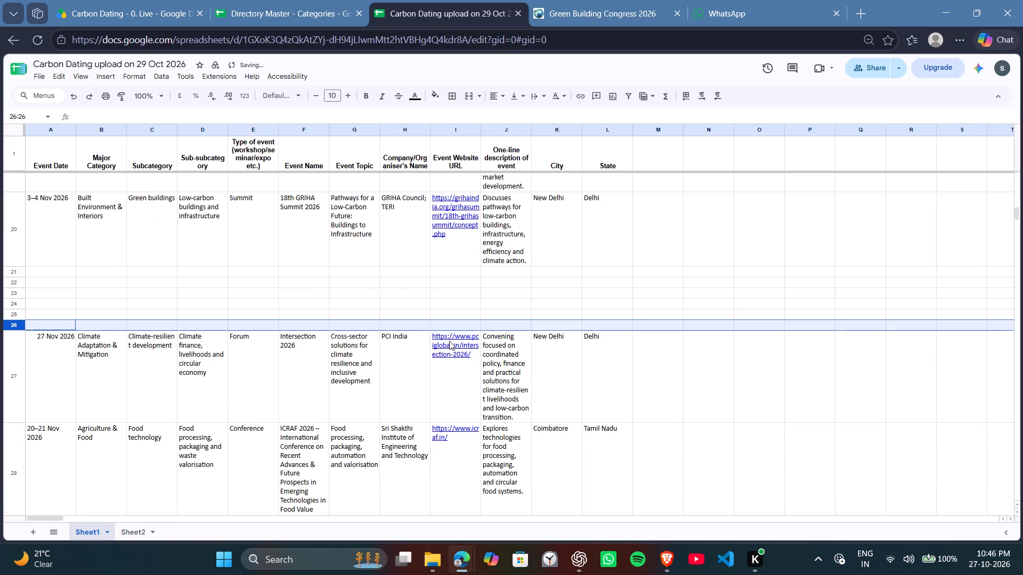
pyautogui.click(449, 341)
pyautogui.click(485, 438)
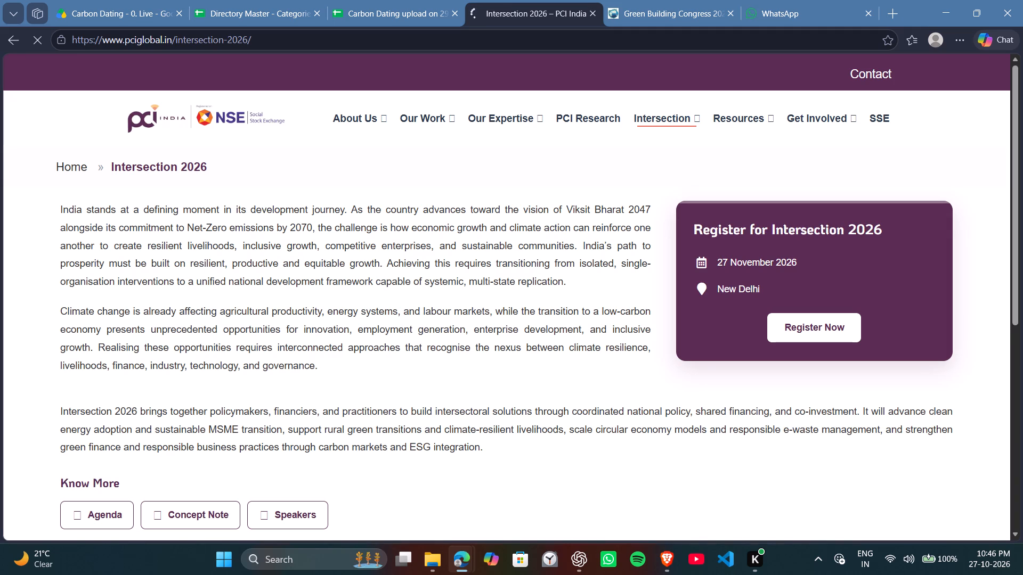
pyautogui.scroll(-1, 417, 301)
pyautogui.scroll(1, 417, 301)
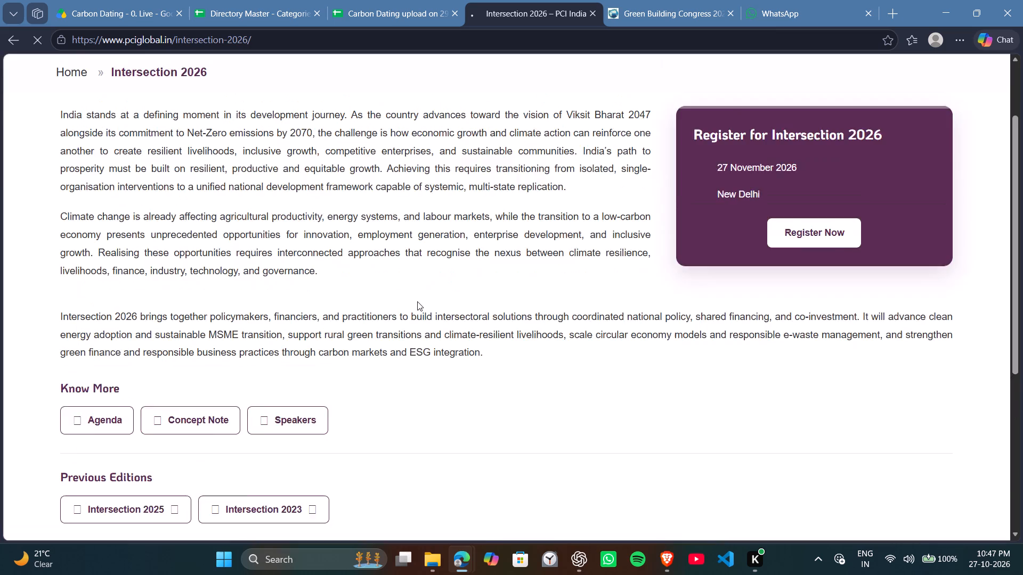
# Cut the Intersection 2026 row from Sheet1 and paste it into row 15 of Sheet2.
pyautogui.click(411, 0)
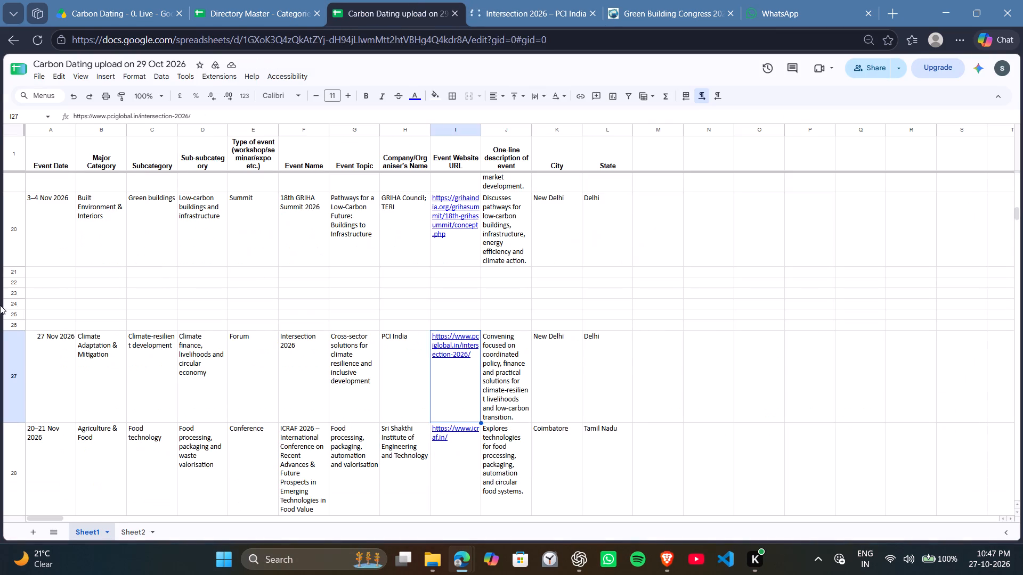
pyautogui.click(21, 374)
pyautogui.hotkey('ctrl', 'x')
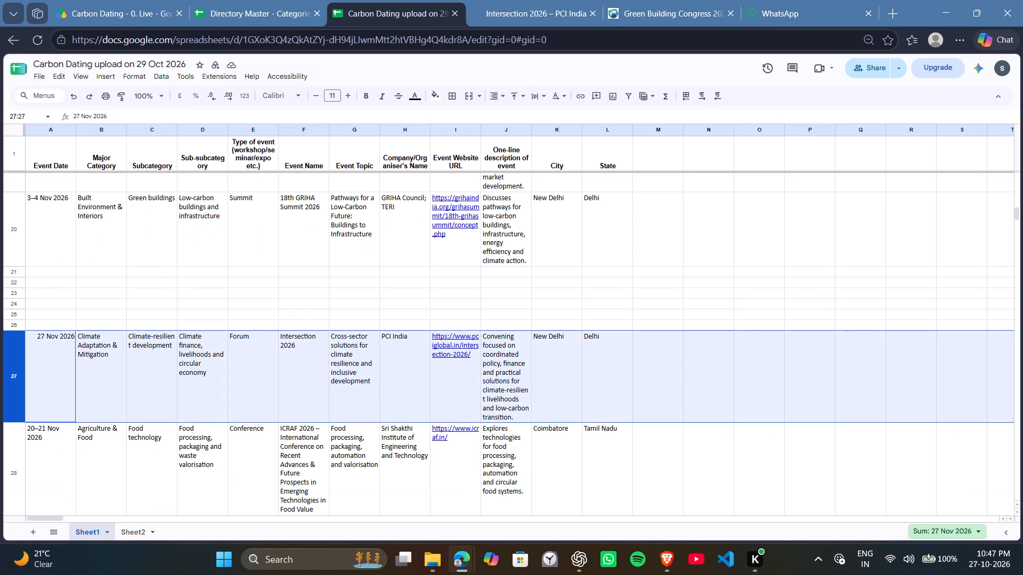
pyautogui.click(143, 530)
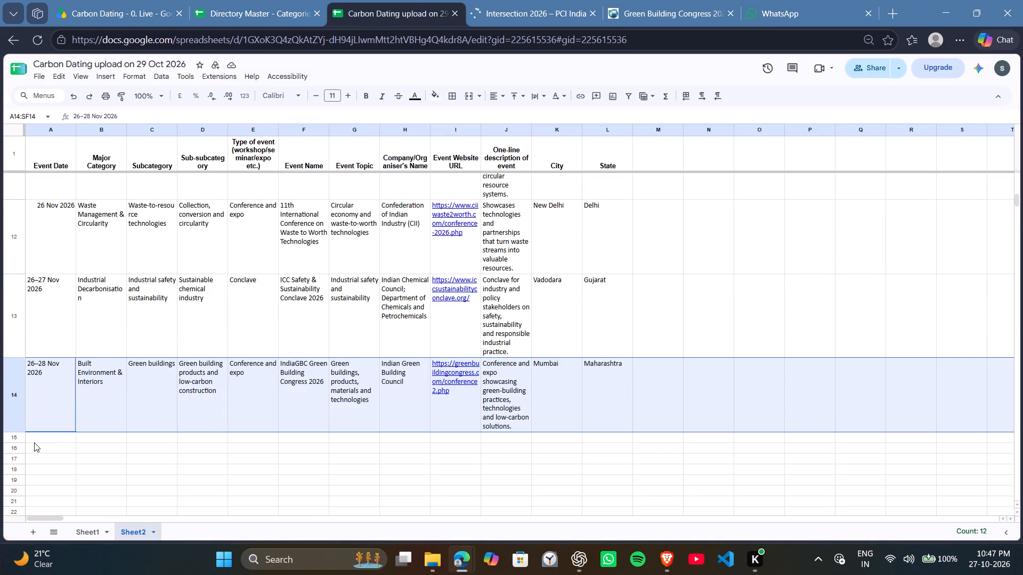
pyautogui.click(40, 441)
pyautogui.hotkey('ctrl', 'v')
pyautogui.scroll(-1, 163, 465)
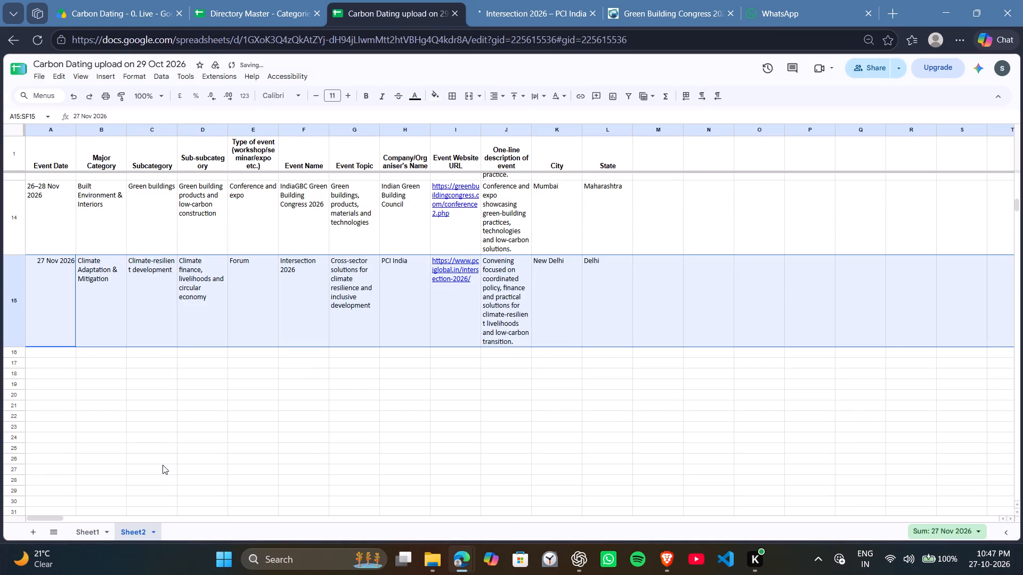
pyautogui.click(74, 351)
# Open the website listed in Sheet1 for the ICRAF 2026 conference to check its dates and venue.
pyautogui.click(97, 529)
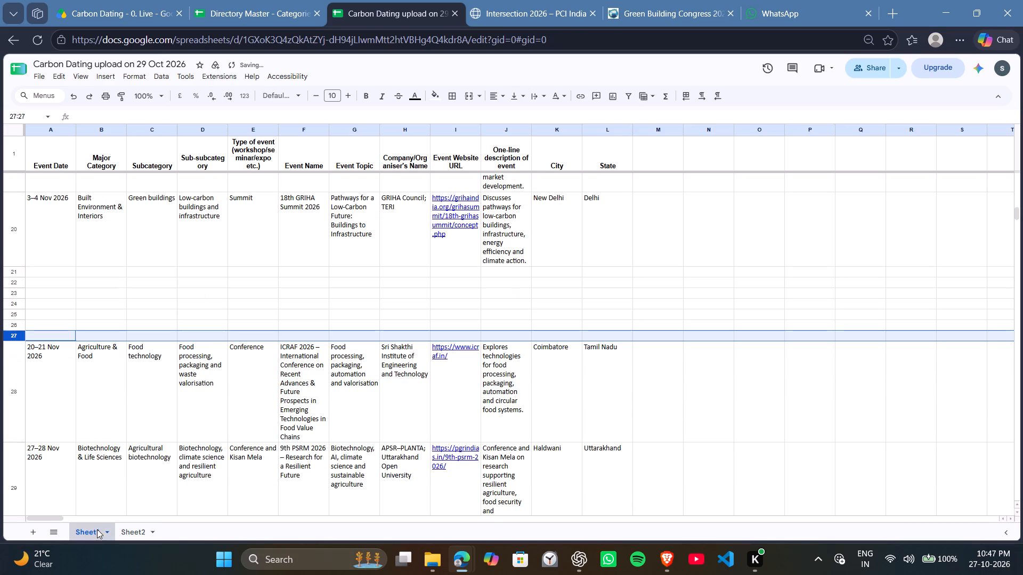
pyautogui.click(446, 357)
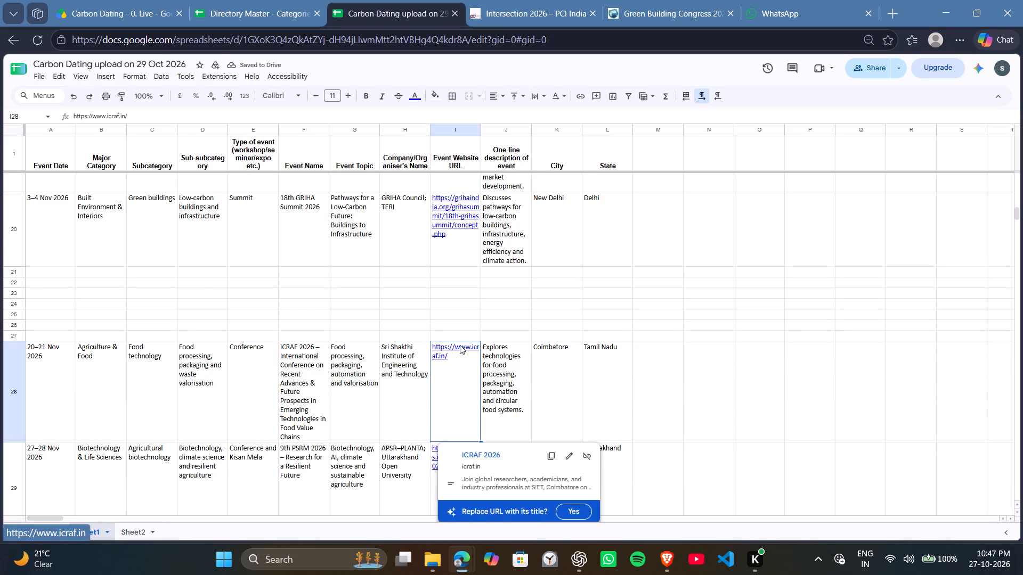
pyautogui.click(458, 350)
pyautogui.click(476, 455)
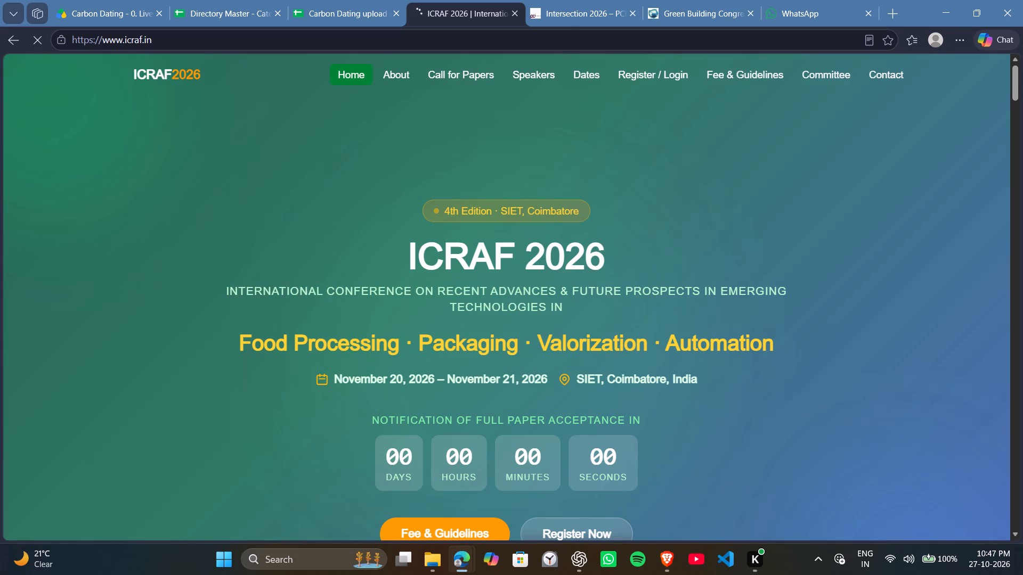
pyautogui.scroll(-1, 615, 262)
pyautogui.scroll(1, 615, 262)
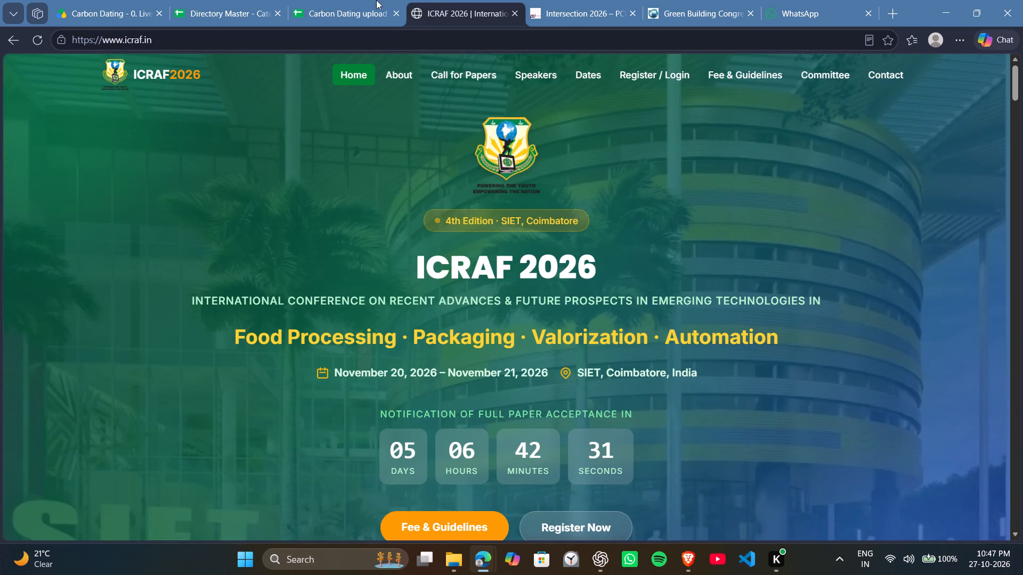
# Cut the ICRAF 2026 row from Sheet1, paste it into row 16 of Sheet2, and return to Sheet1.
pyautogui.click(338, 0)
pyautogui.click(23, 383)
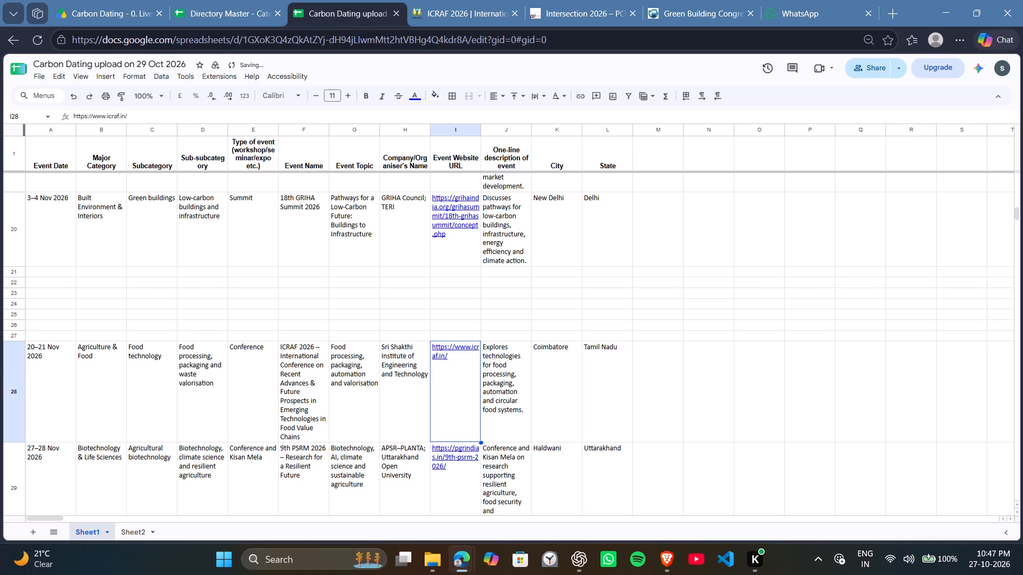
pyautogui.click(0, 376)
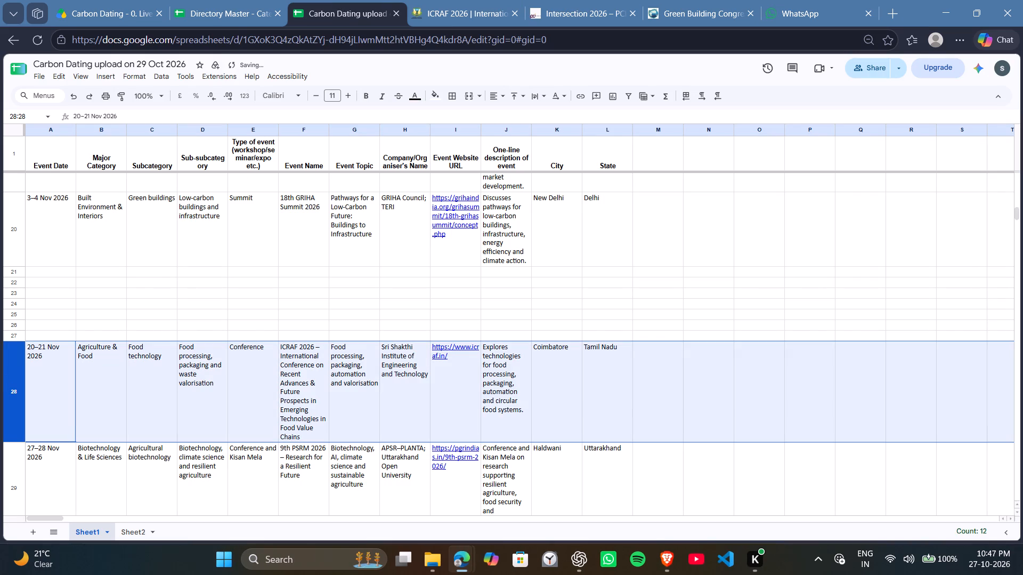
pyautogui.hotkey('ctrl', 'x')
pyautogui.click(132, 527)
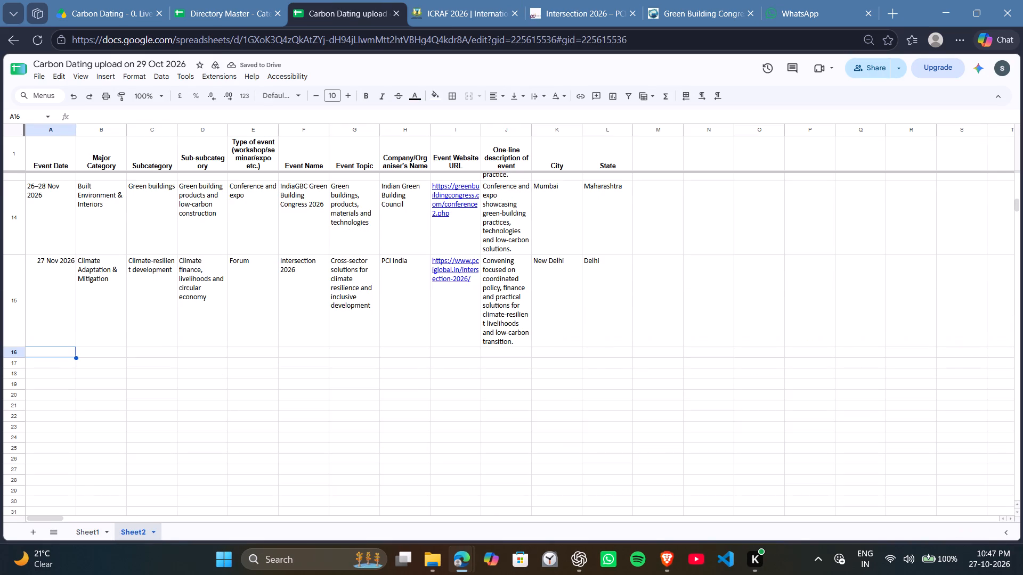
pyautogui.click(51, 349)
pyautogui.hotkey('ctrl', 'v')
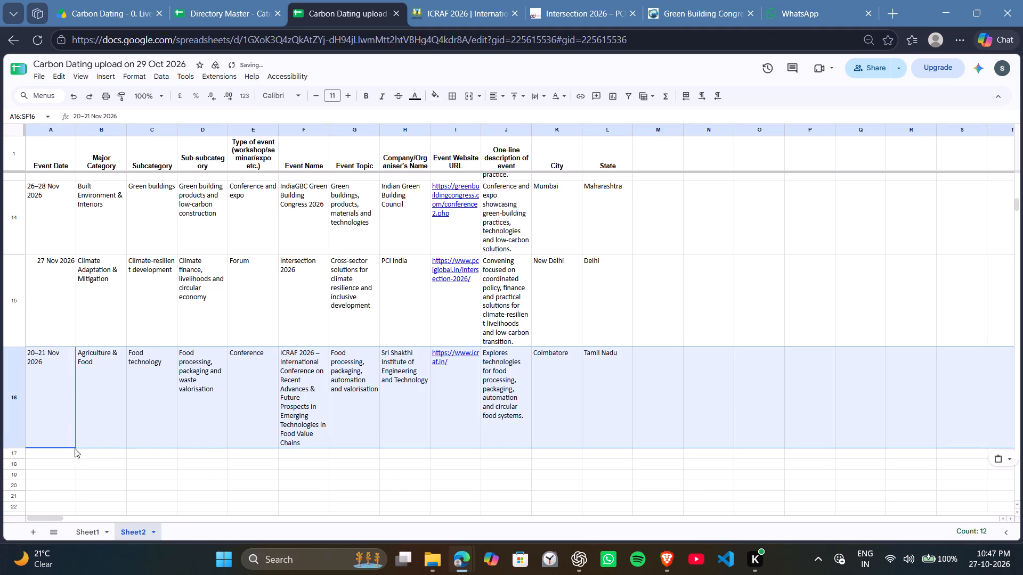
pyautogui.click(94, 534)
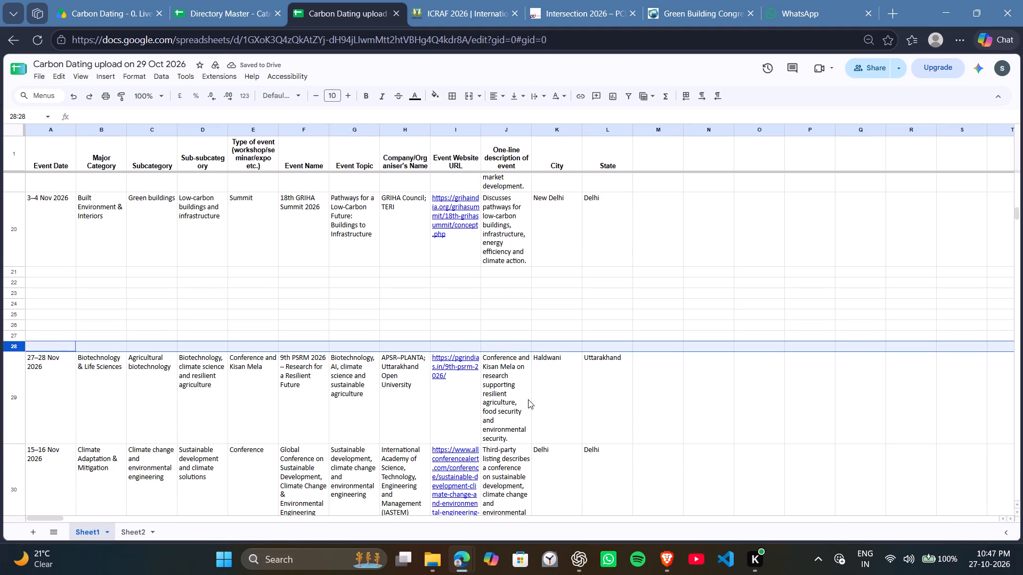
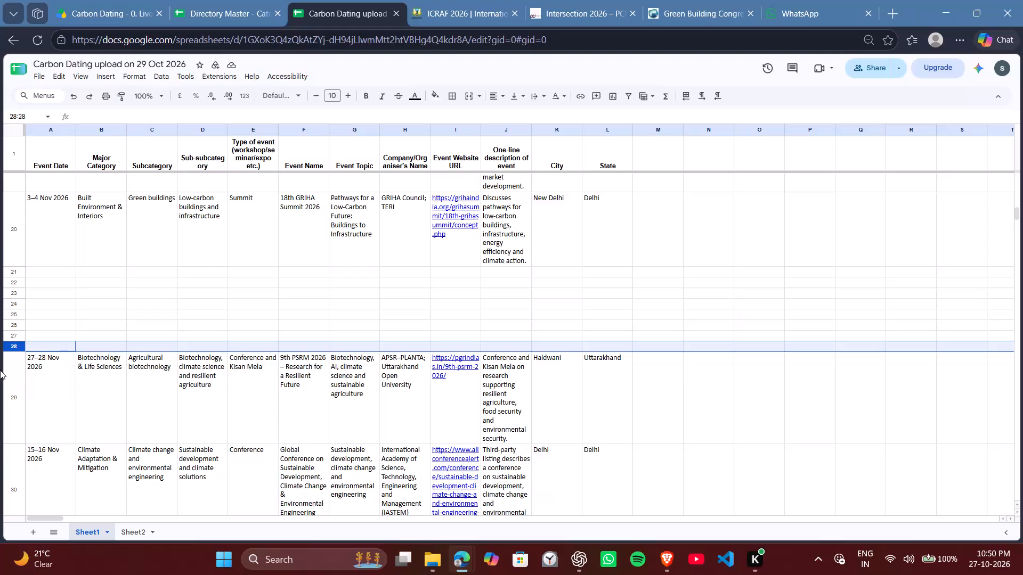
# Open the website listed in Sheet1 for the 9th PSRM 2026 conference to check its event details.
pyautogui.click(456, 368)
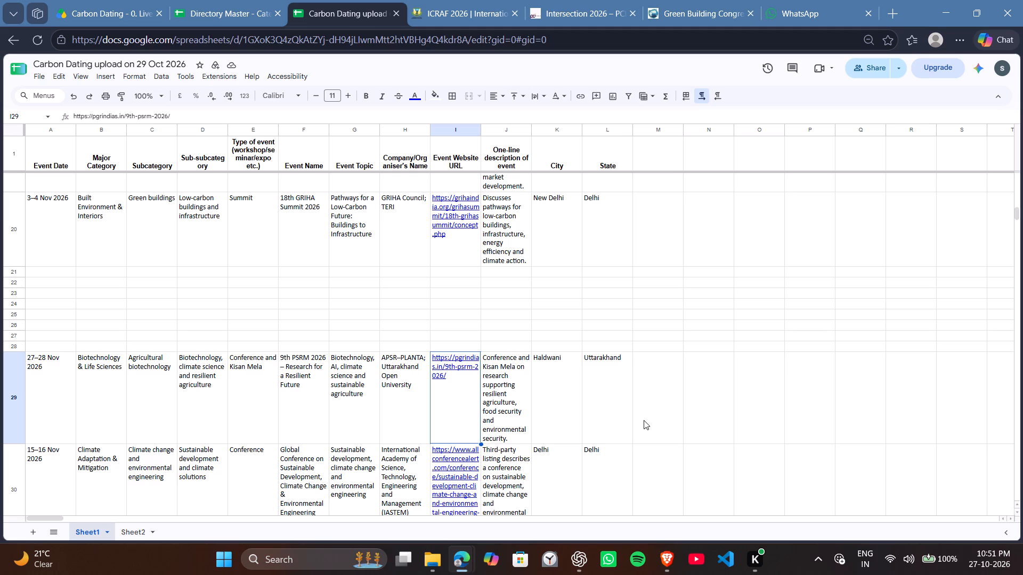
pyautogui.click(721, 390)
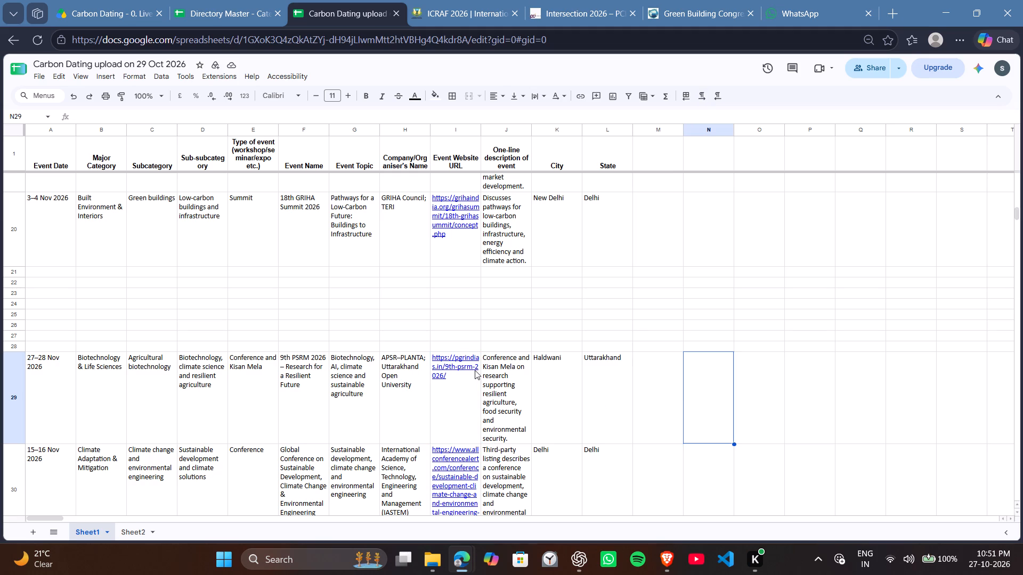
pyautogui.click(462, 352)
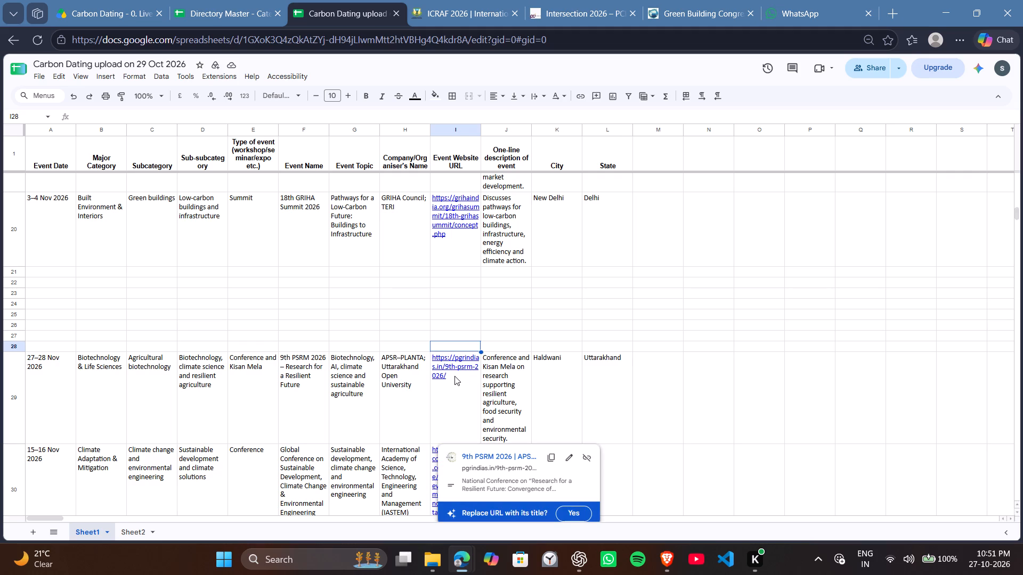
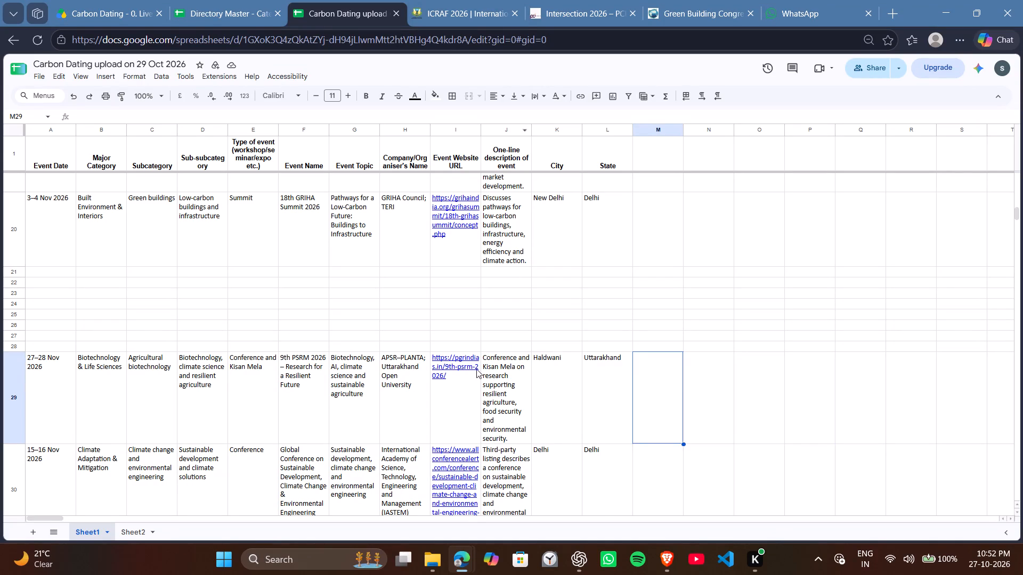
# Open the 9th PSRM 2026 website from its Sheet1 row and close the ICRAF, Intersection and Green Building Congress pages.
pyautogui.click(456, 363)
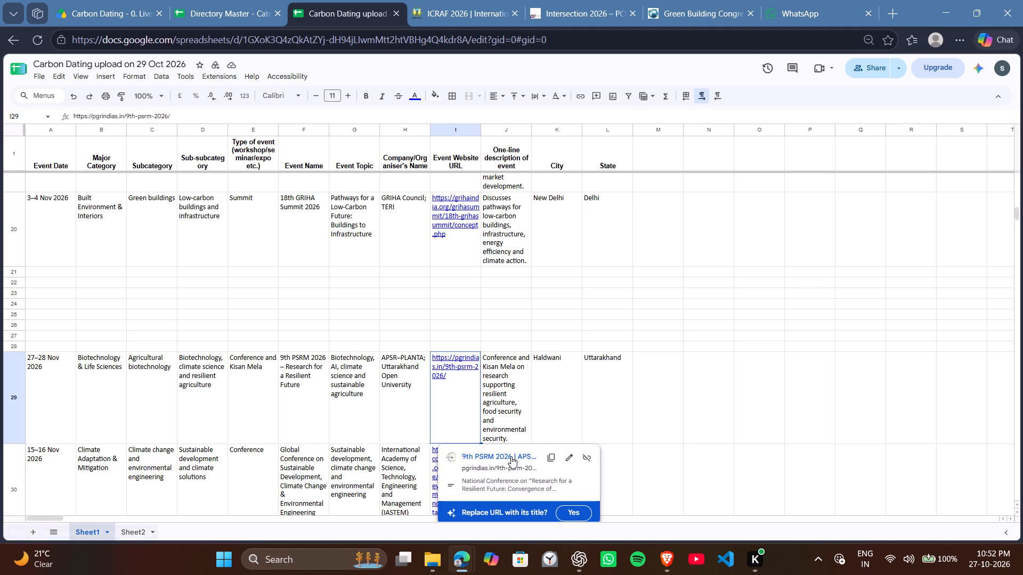
pyautogui.click(511, 456)
pyautogui.click(561, 16)
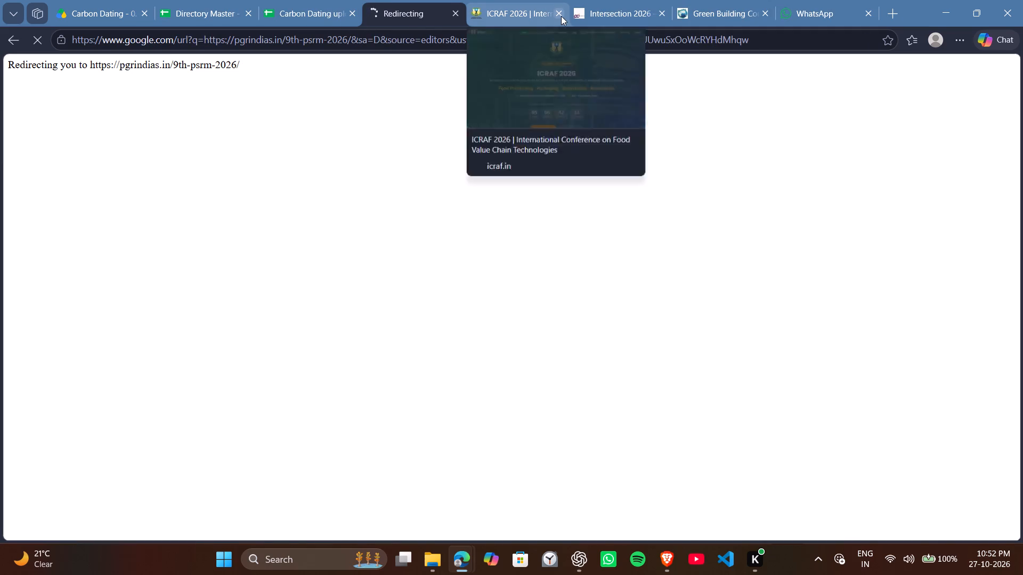
pyautogui.doubleClick(561, 16)
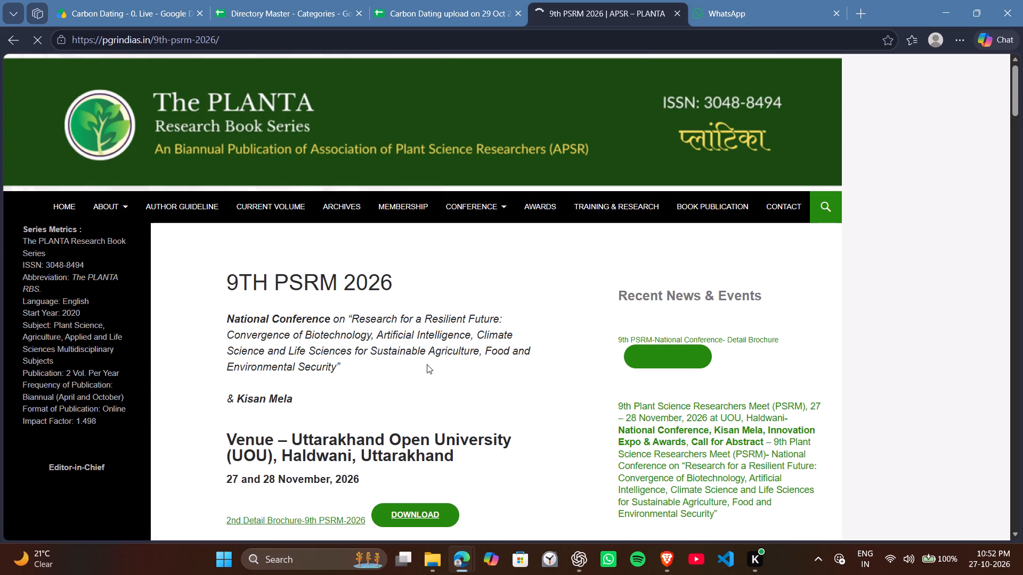
# Examine the 9th PSRM 2026 page for the event's theme, dates, venue, registration and sponsorship details.
pyautogui.scroll(-1, 427, 364)
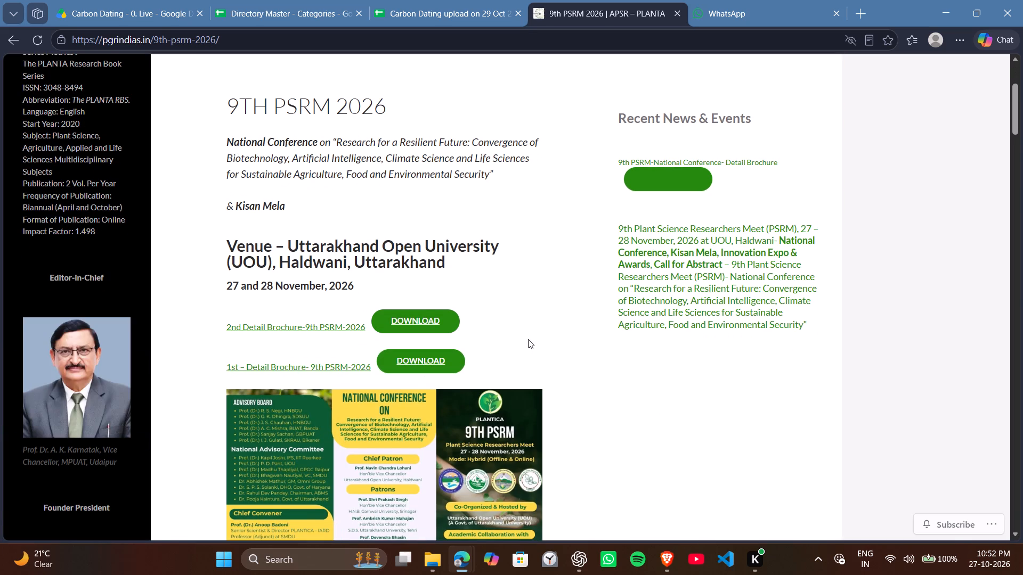
pyautogui.scroll(-3, 528, 339)
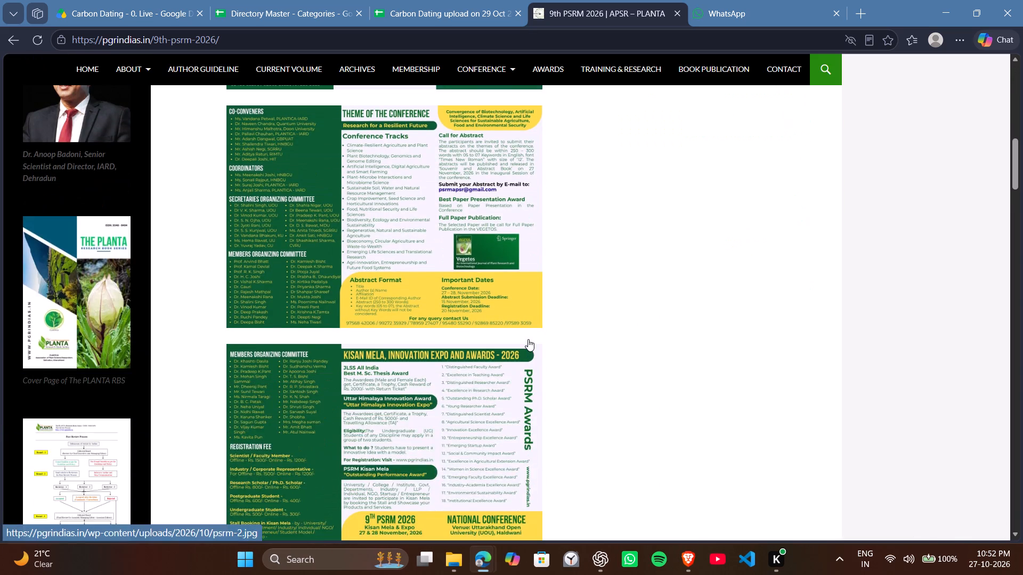
pyautogui.scroll(-3, 528, 339)
pyautogui.scroll(2, 528, 339)
pyautogui.scroll(-4, 528, 339)
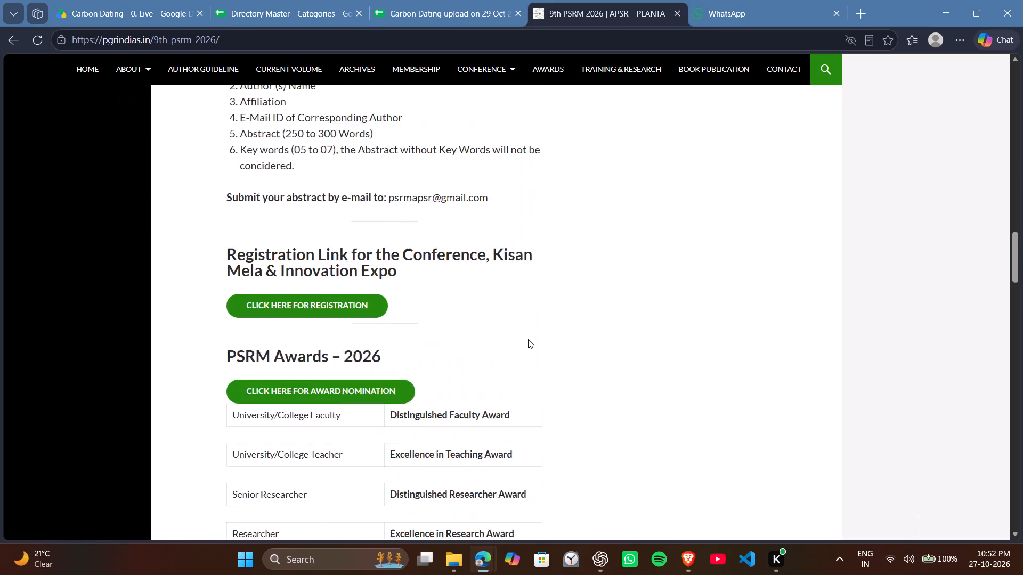
pyautogui.scroll(-3, 528, 339)
pyautogui.scroll(3, 528, 339)
pyautogui.scroll(-8, 528, 339)
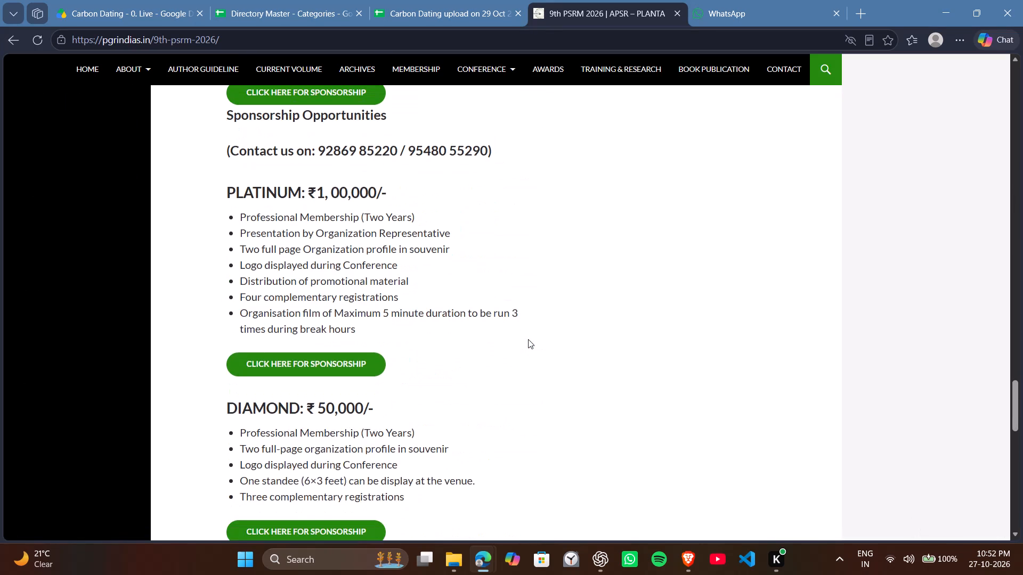
pyautogui.scroll(-4, 528, 339)
pyautogui.scroll(5, 528, 339)
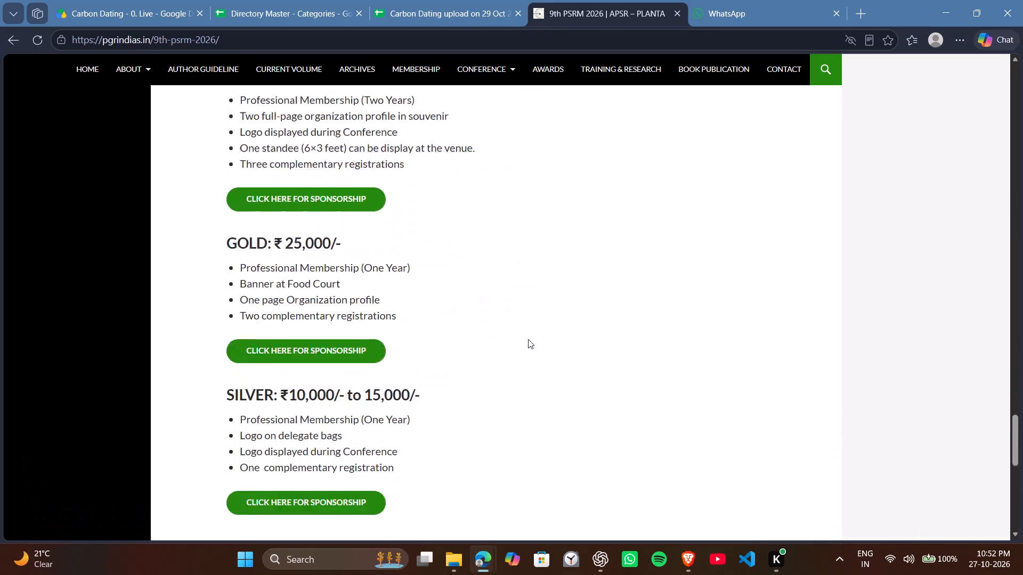
pyautogui.scroll(19, 528, 339)
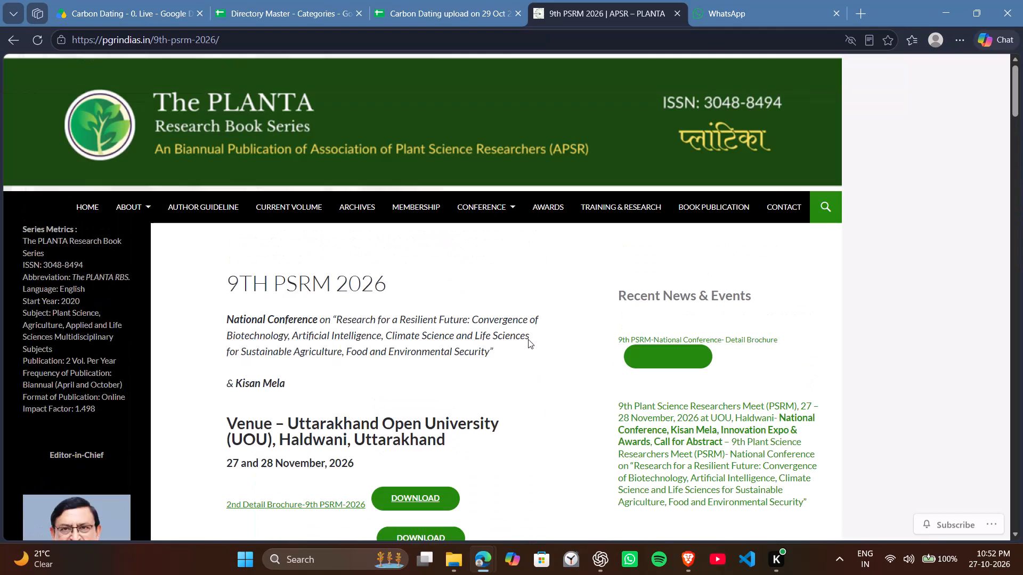
pyautogui.scroll(1, 528, 339)
# Copy the 9th PSRM 2026 row from Sheet1 into row 17 of Sheet2, and return to Sheet1.
pyautogui.click(427, 0)
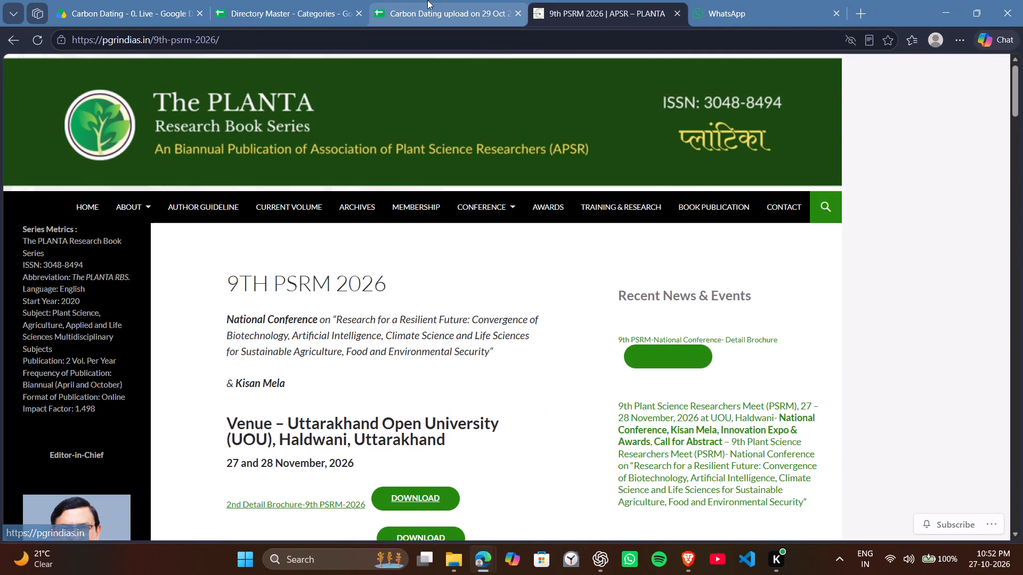
pyautogui.click(11, 380)
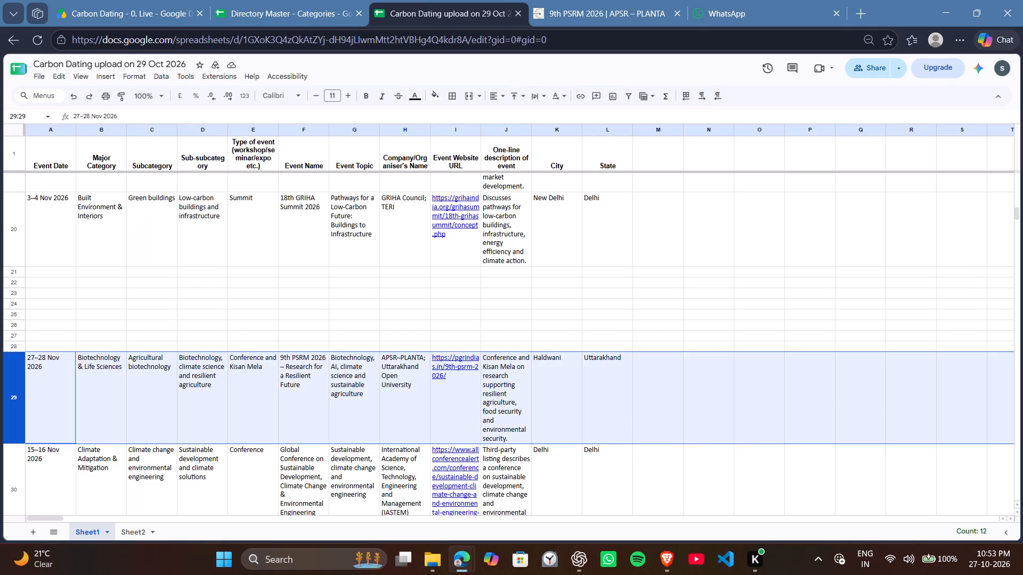
pyautogui.hotkey('ctrl', 'c')
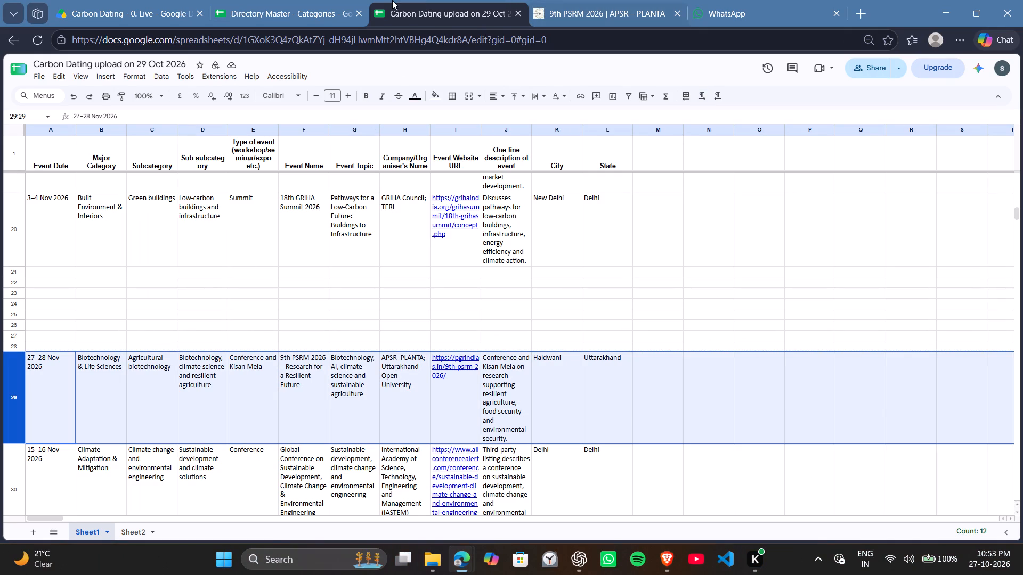
pyautogui.click(141, 526)
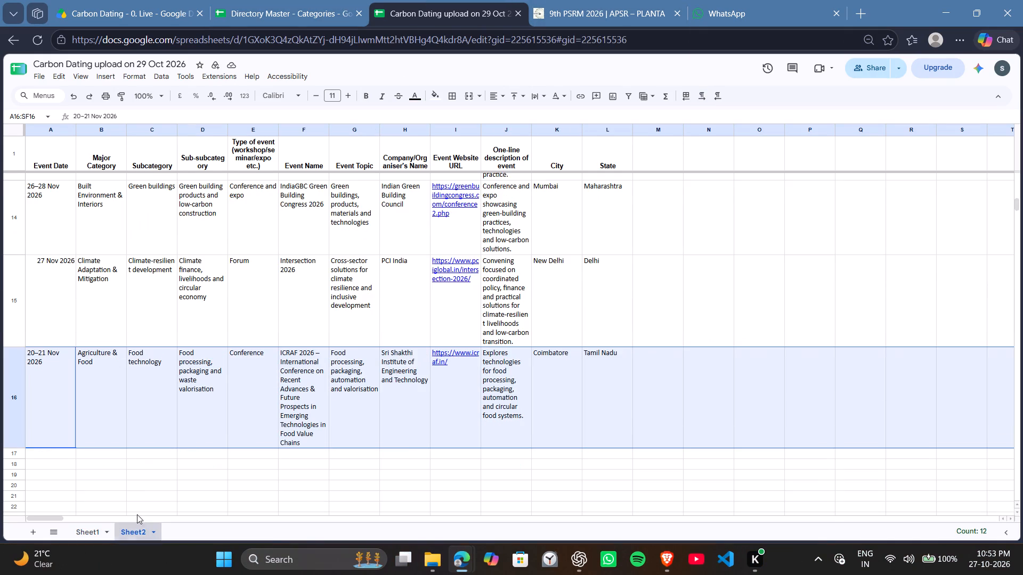
pyautogui.click(48, 451)
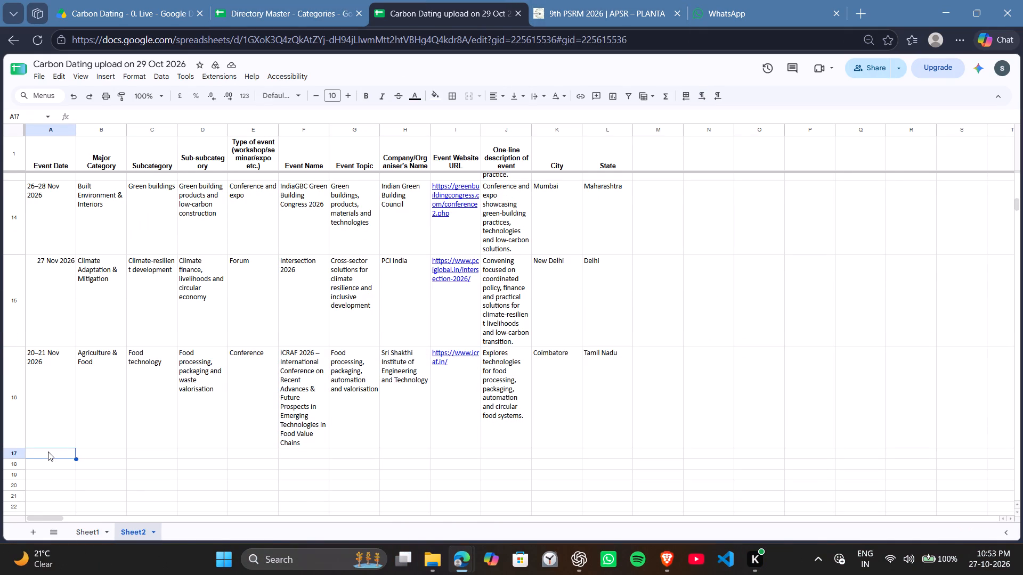
pyautogui.hotkey('ctrl', 'v')
pyautogui.click(94, 537)
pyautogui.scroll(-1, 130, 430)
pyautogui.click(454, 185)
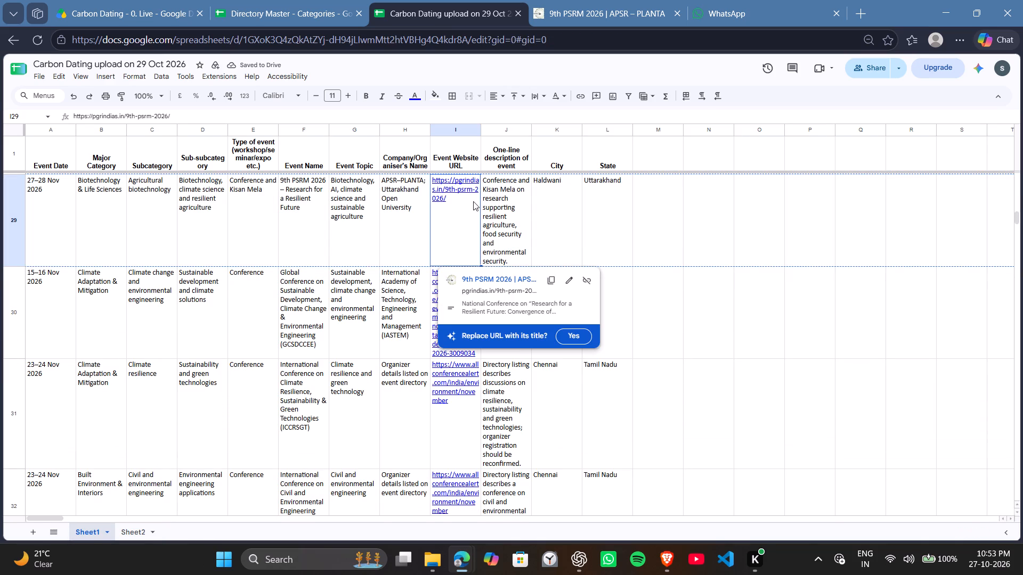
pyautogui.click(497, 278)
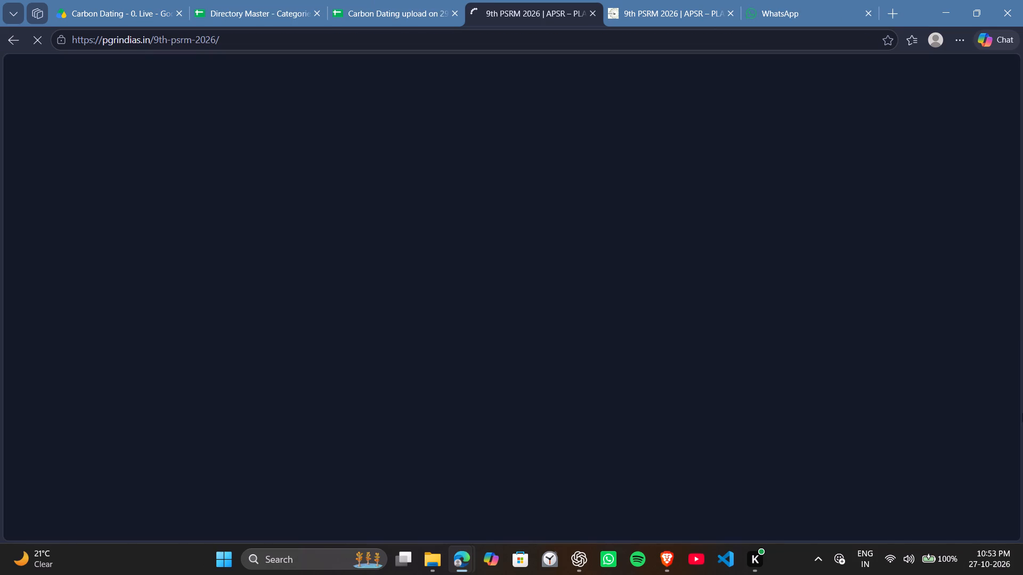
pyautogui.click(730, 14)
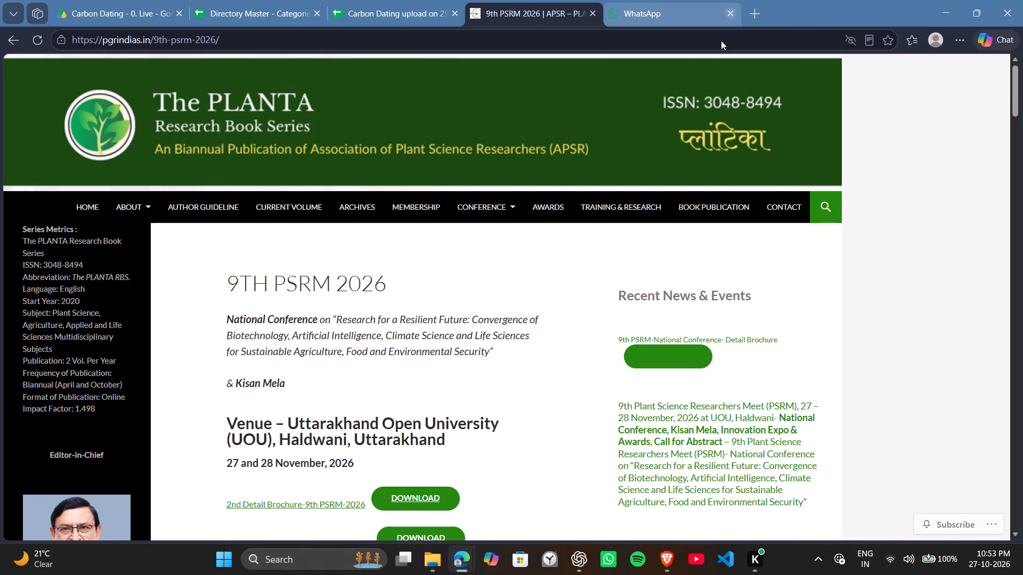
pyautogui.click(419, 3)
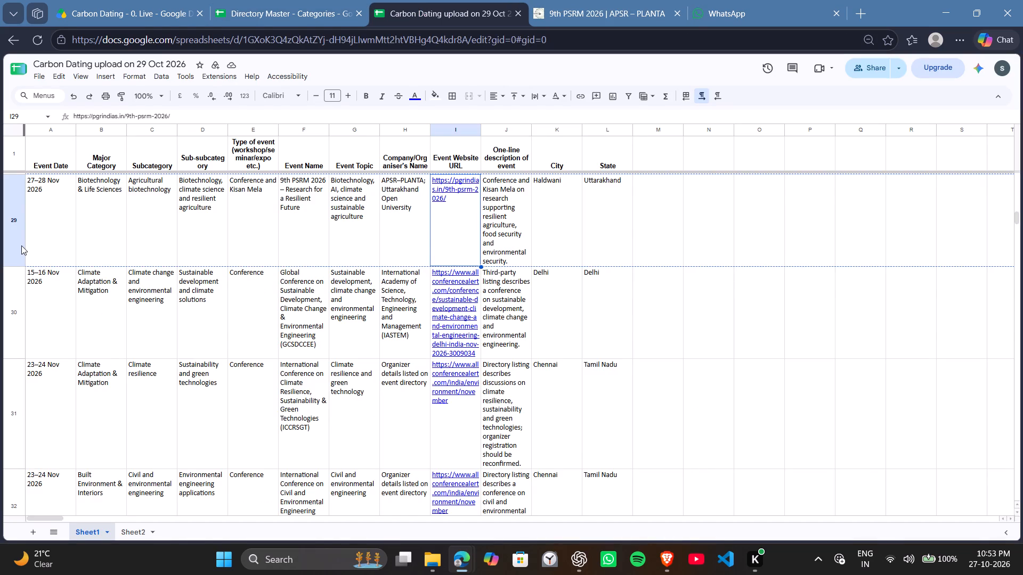
# Delete the 9th PSRM 2026 row, row 29, from Sheet1.
pyautogui.scroll(1, 80, 284)
pyautogui.click(3, 407)
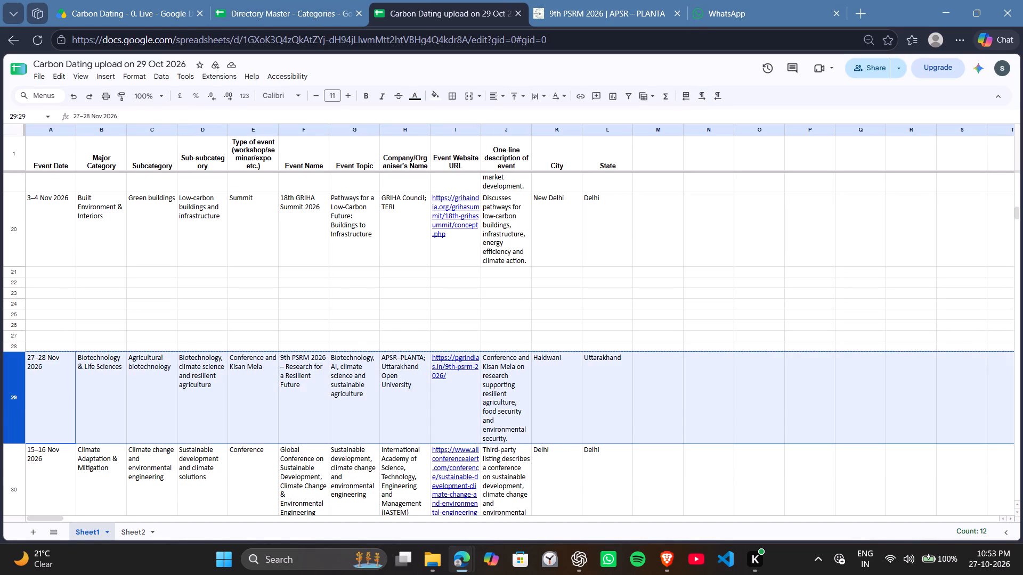
pyautogui.rightClick(3, 407)
pyautogui.click(54, 261)
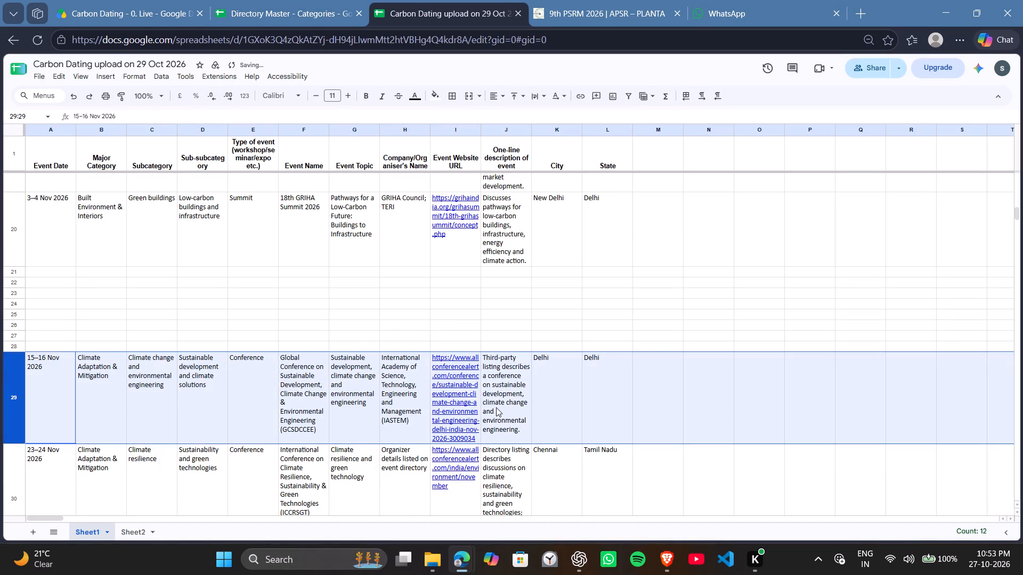
# Open the listing linked in Sheet1 for the GCSDCCEE conference, close the 9th PSRM page, and check the event details.
pyautogui.click(438, 369)
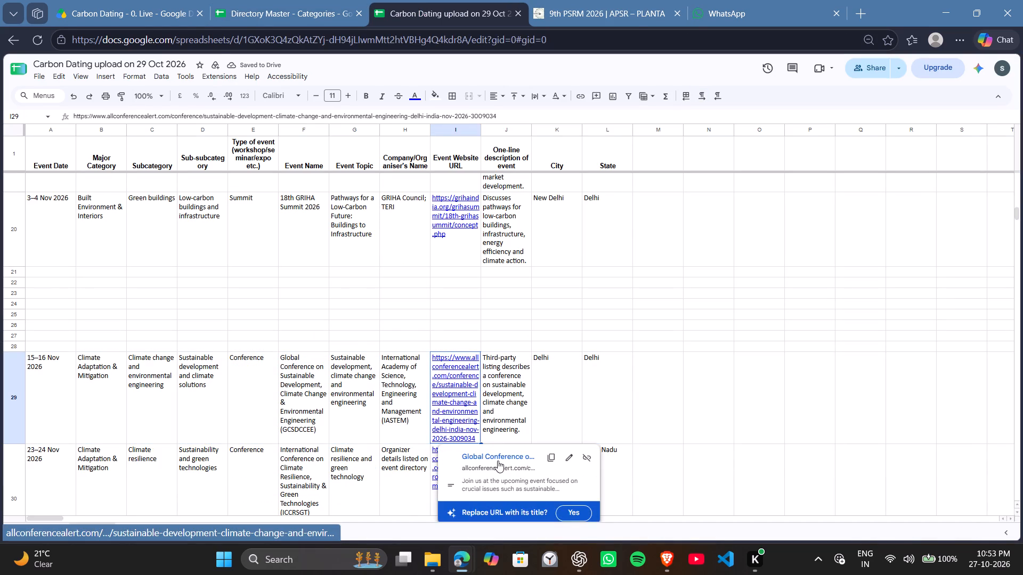
pyautogui.click(498, 461)
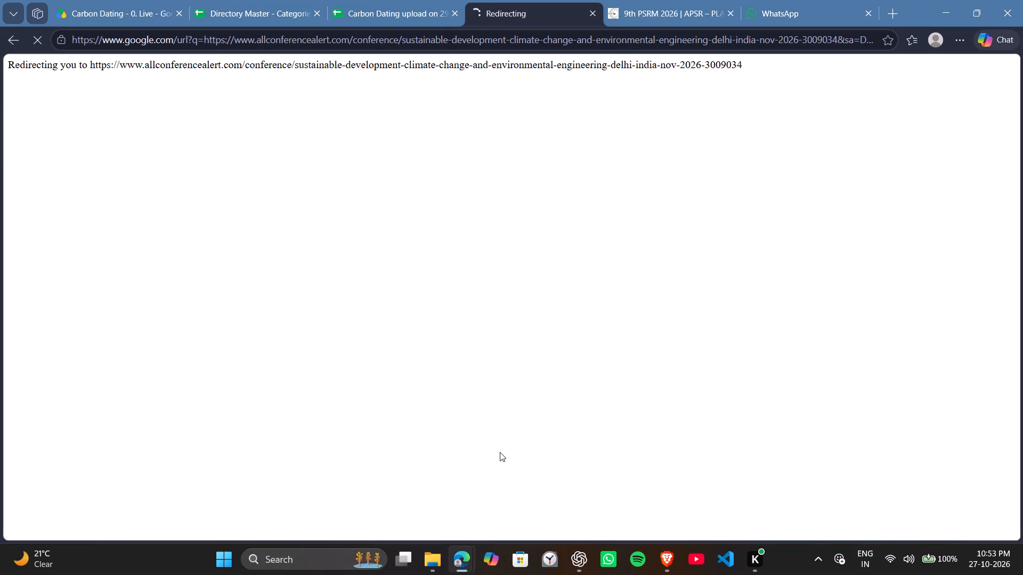
pyautogui.click(735, 15)
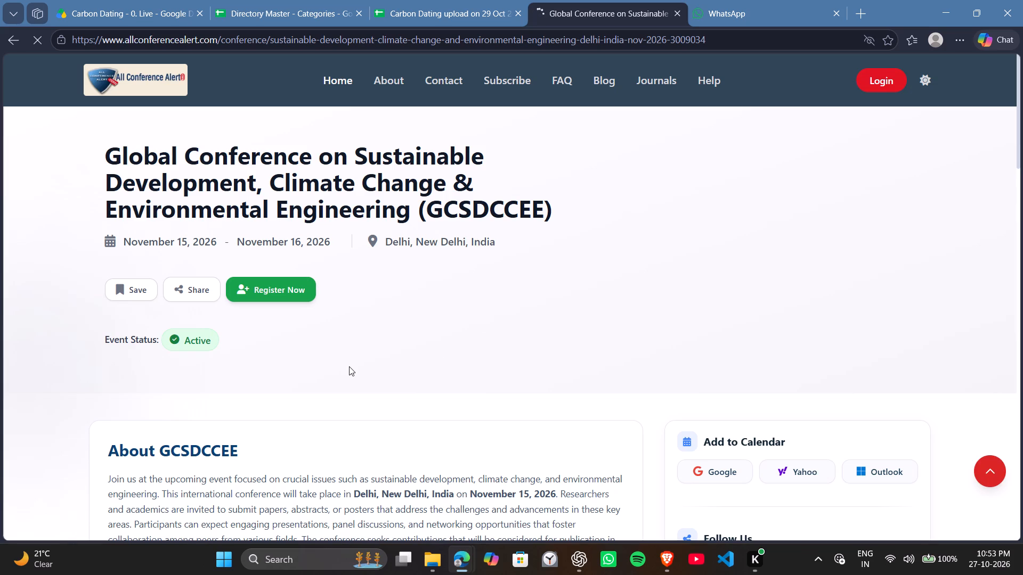
pyautogui.scroll(-1, 349, 366)
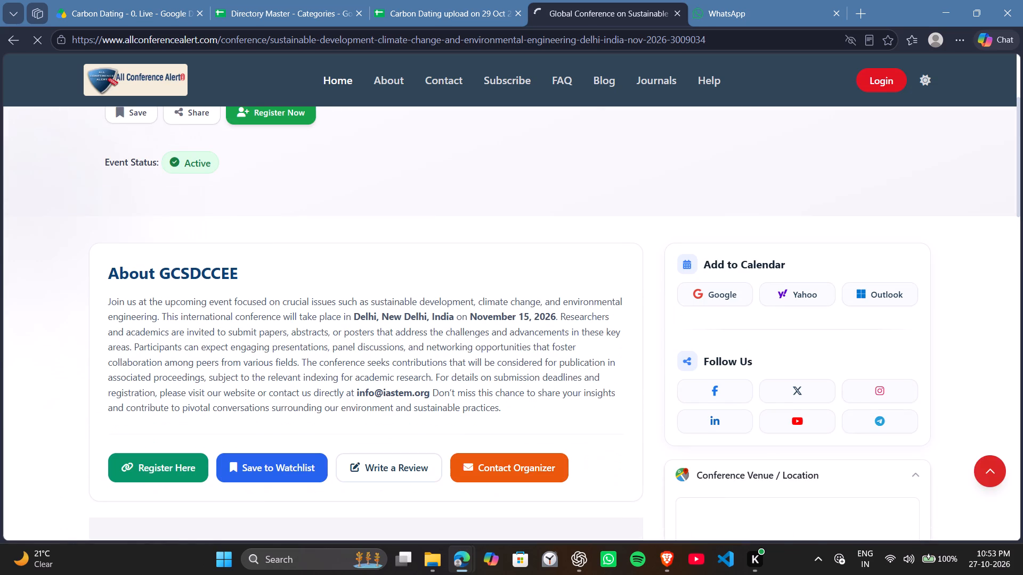
# Open the organiser IASTEM's GCSDCCEE conference page from the listing and check its date, location and event details.
pyautogui.click(163, 464)
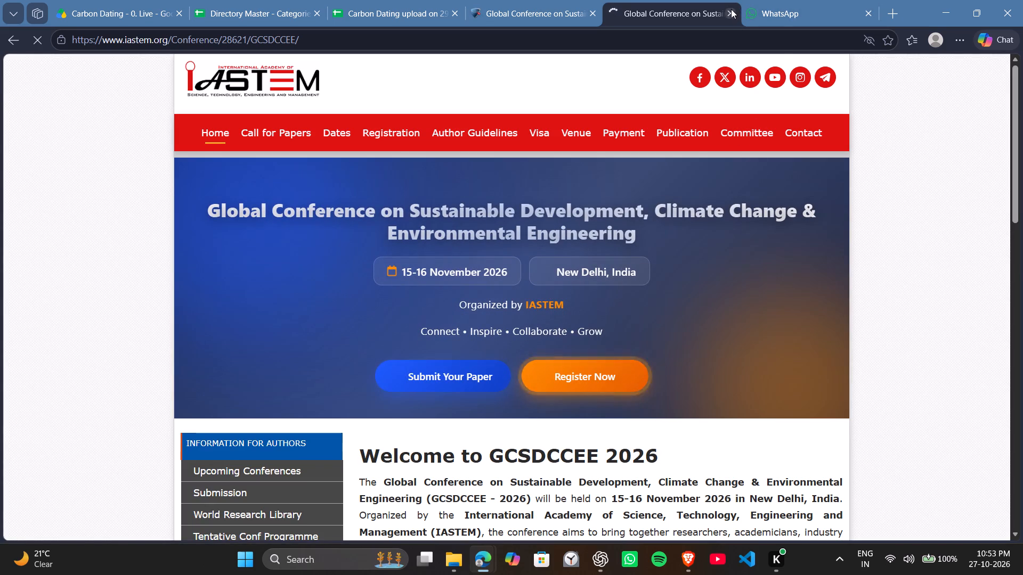
pyautogui.scroll(-3, 515, 198)
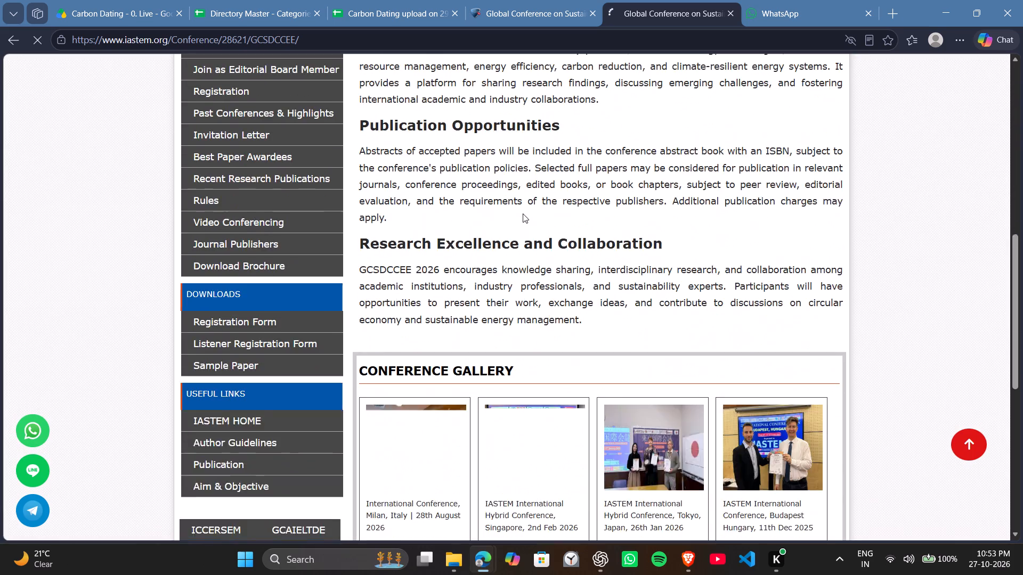
pyautogui.scroll(-1, 523, 213)
pyautogui.scroll(5, 523, 213)
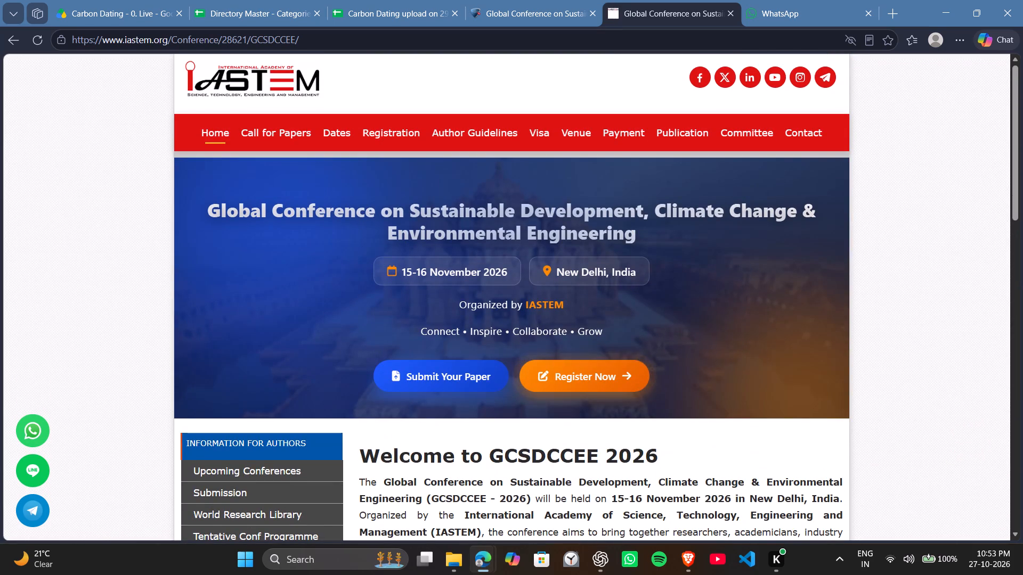
pyautogui.click(385, 38)
pyautogui.hotkey('ctrl', 'c')
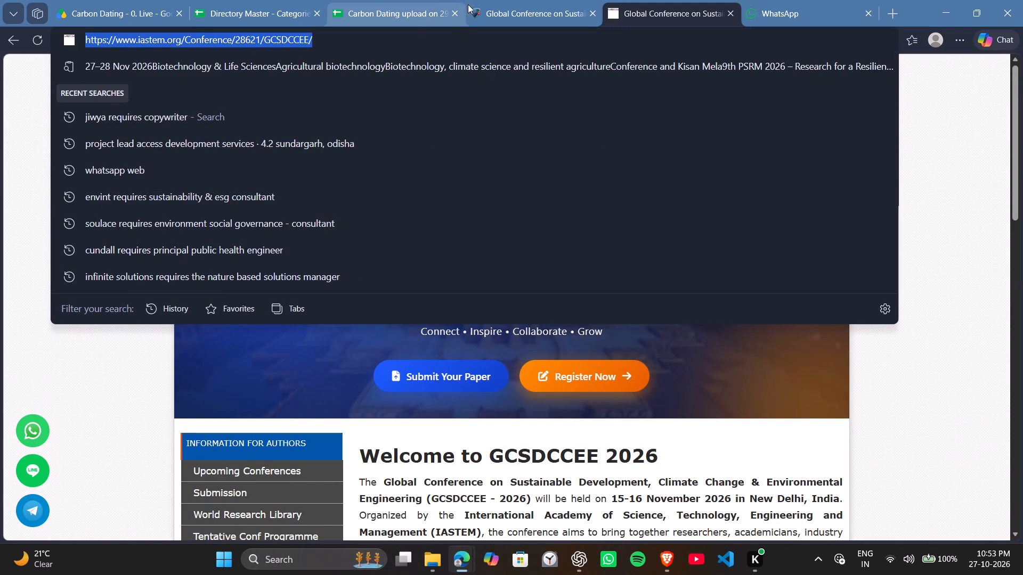
pyautogui.click(412, 5)
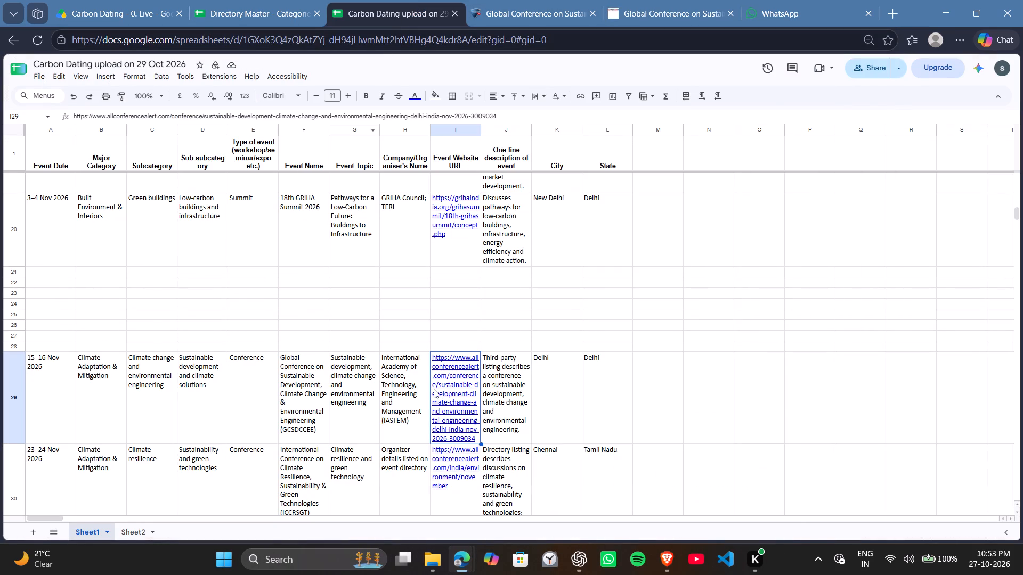
pyautogui.moveTo(505, 115); pyautogui.dragTo(341, 121)
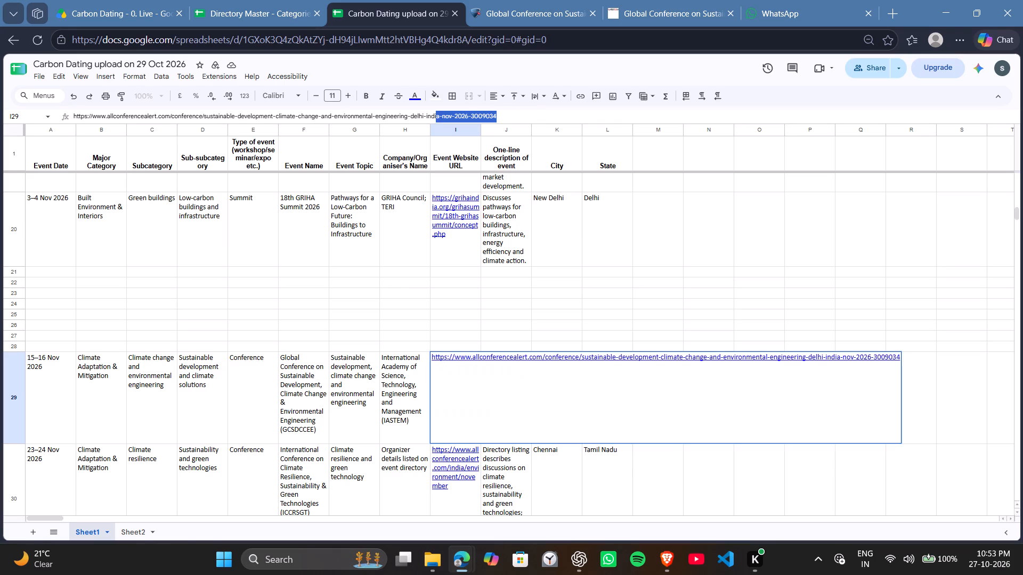
pyautogui.moveTo(341, 121); pyautogui.dragTo(27, 129)
pyautogui.press('BackSpace')
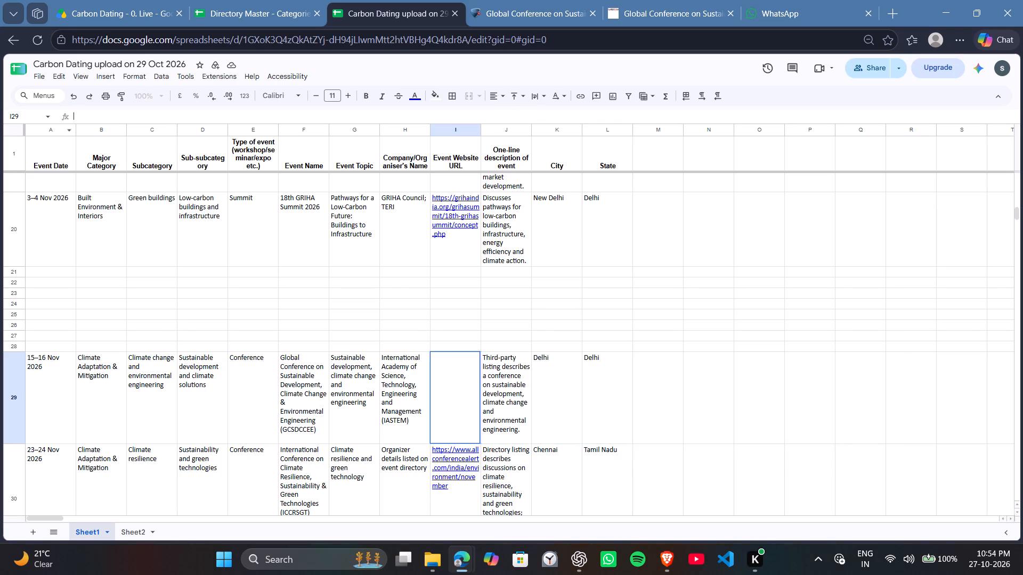
pyautogui.hotkey('ctrl', 'v')
pyautogui.press('Return')
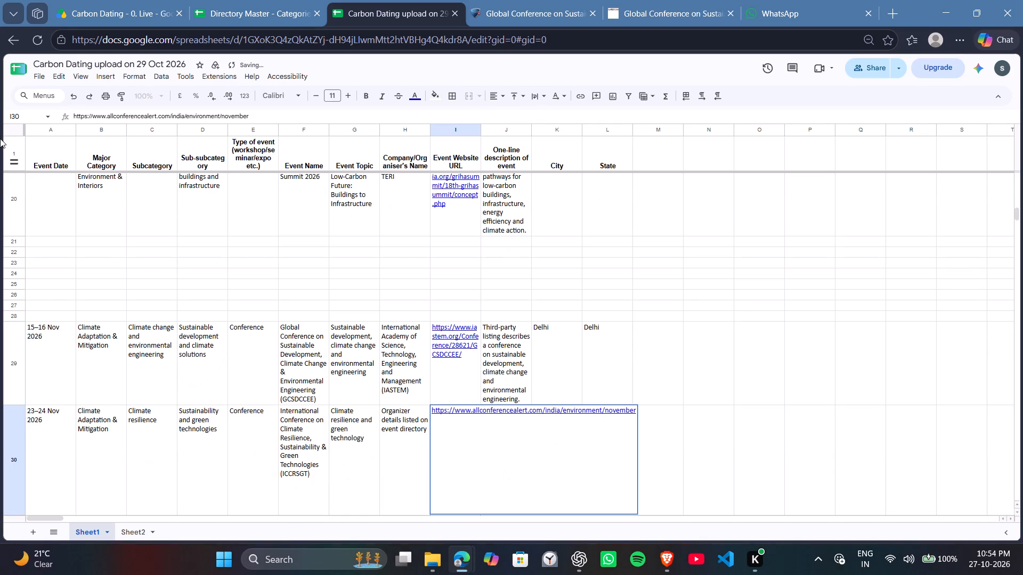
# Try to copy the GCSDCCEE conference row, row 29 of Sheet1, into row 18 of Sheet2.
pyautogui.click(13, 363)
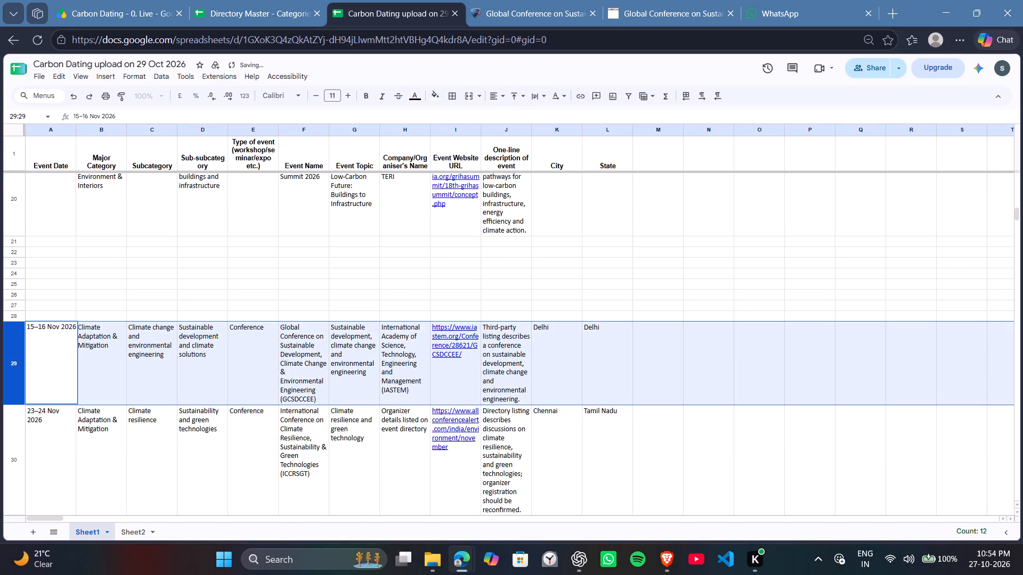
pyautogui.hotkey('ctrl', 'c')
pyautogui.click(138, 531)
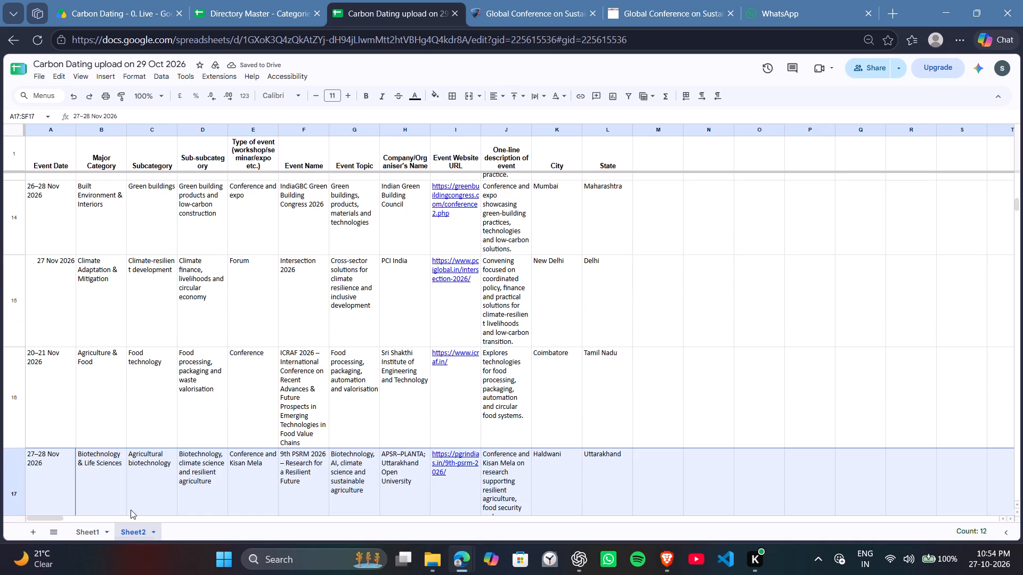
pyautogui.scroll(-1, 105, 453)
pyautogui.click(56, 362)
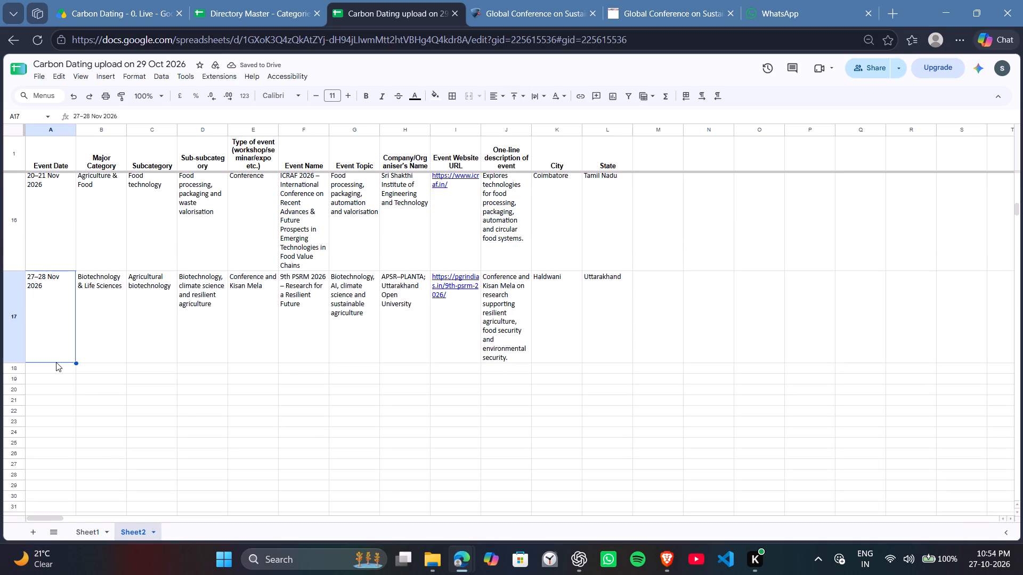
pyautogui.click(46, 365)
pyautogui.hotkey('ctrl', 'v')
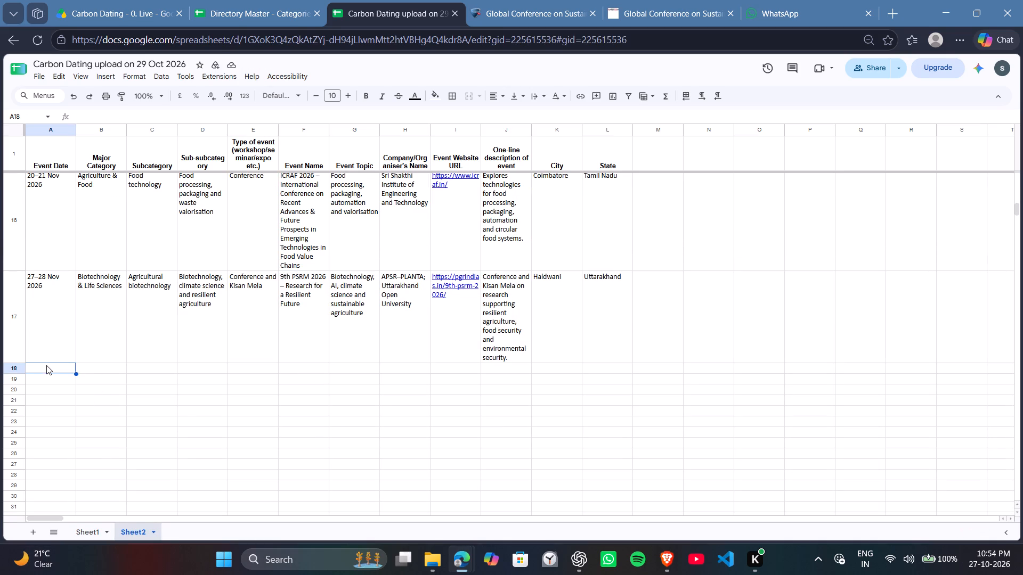
# Copy the GCSDCCEE conference row, row 29 of Sheet1, into the empty row 18 of Sheet2.
pyautogui.click(90, 524)
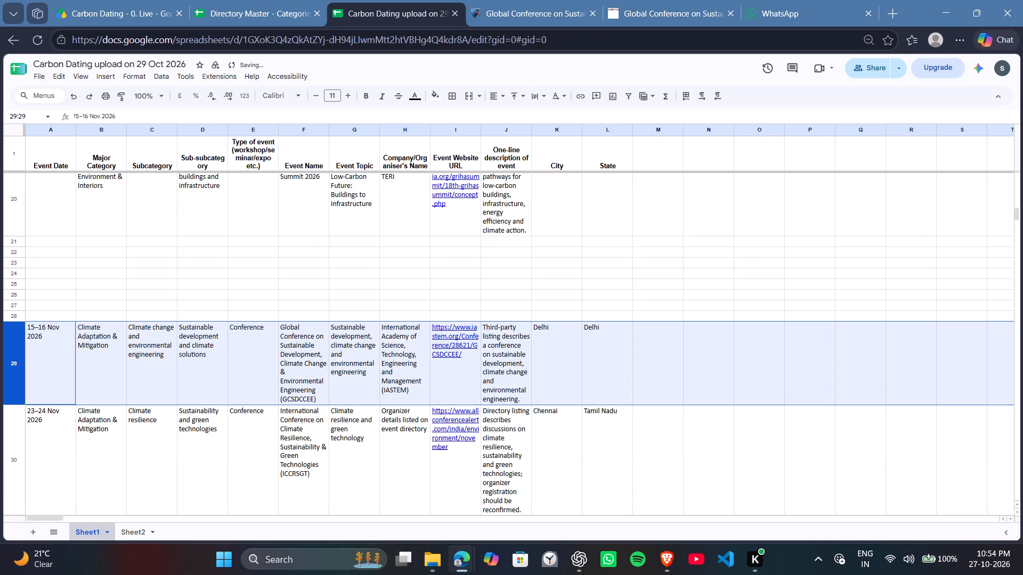
pyautogui.click(715, 440)
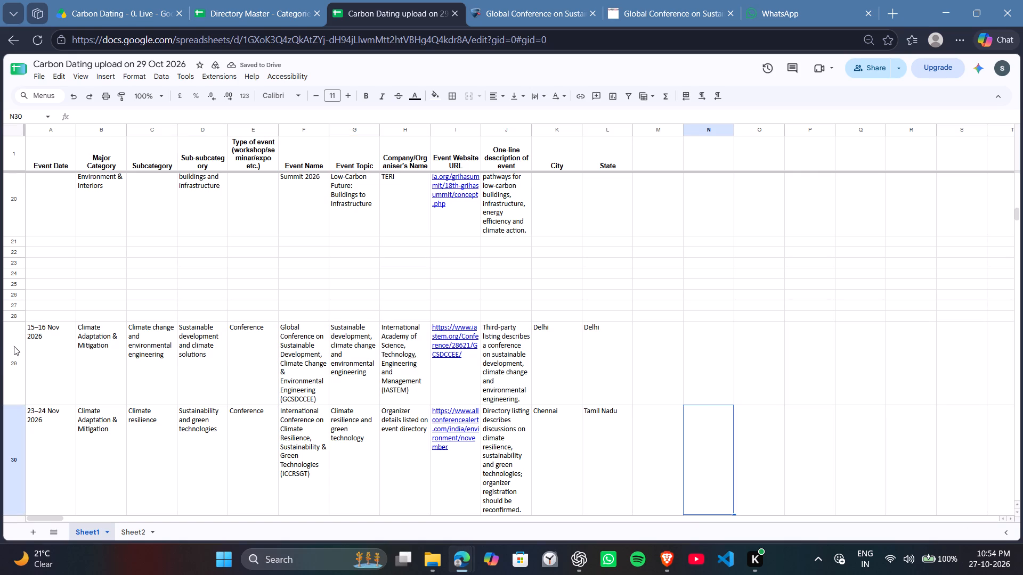
pyautogui.click(14, 346)
pyautogui.hotkey('ctrl', 'c')
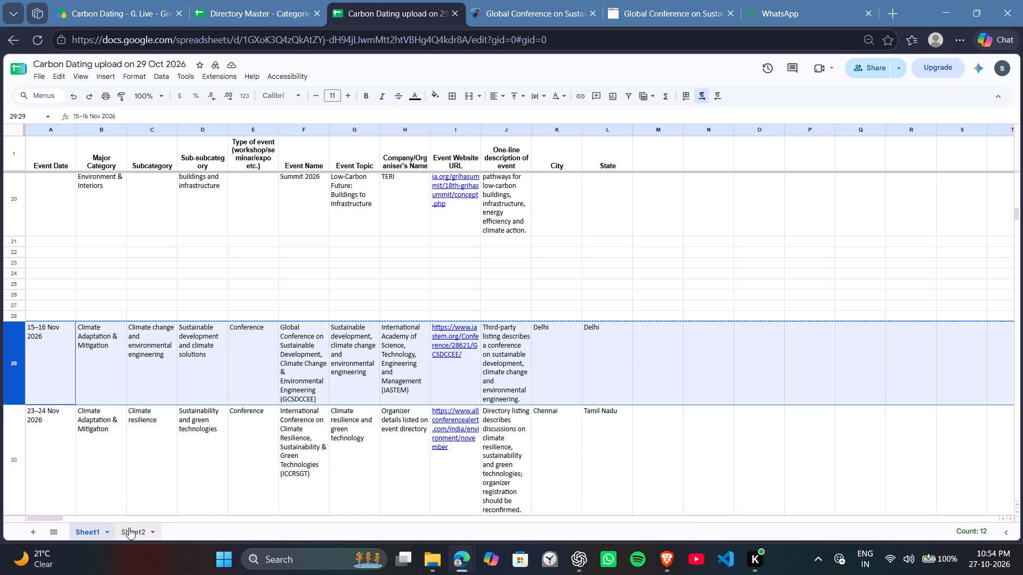
pyautogui.click(129, 527)
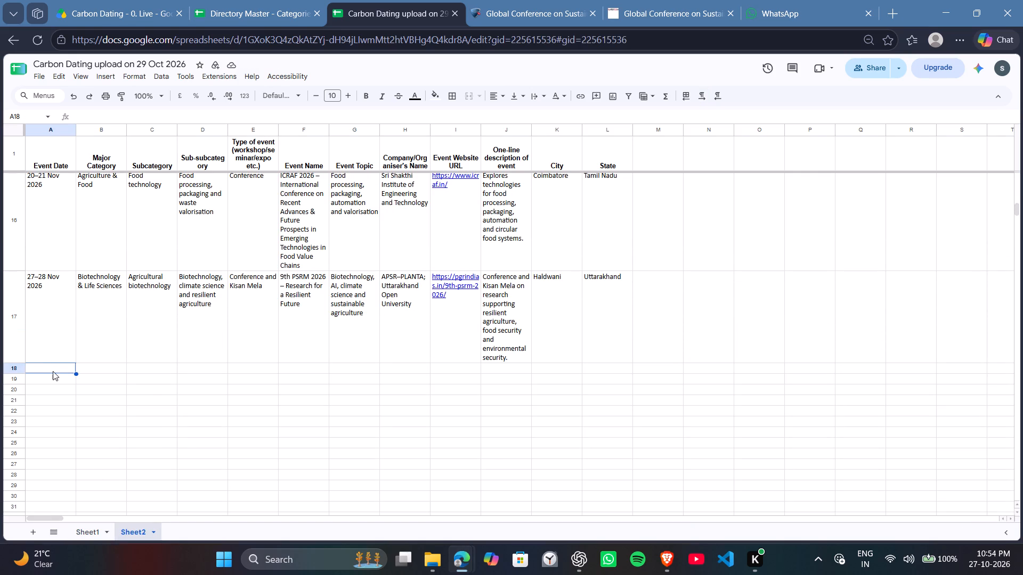
pyautogui.click(58, 369)
pyautogui.hotkey('ctrl', 'v')
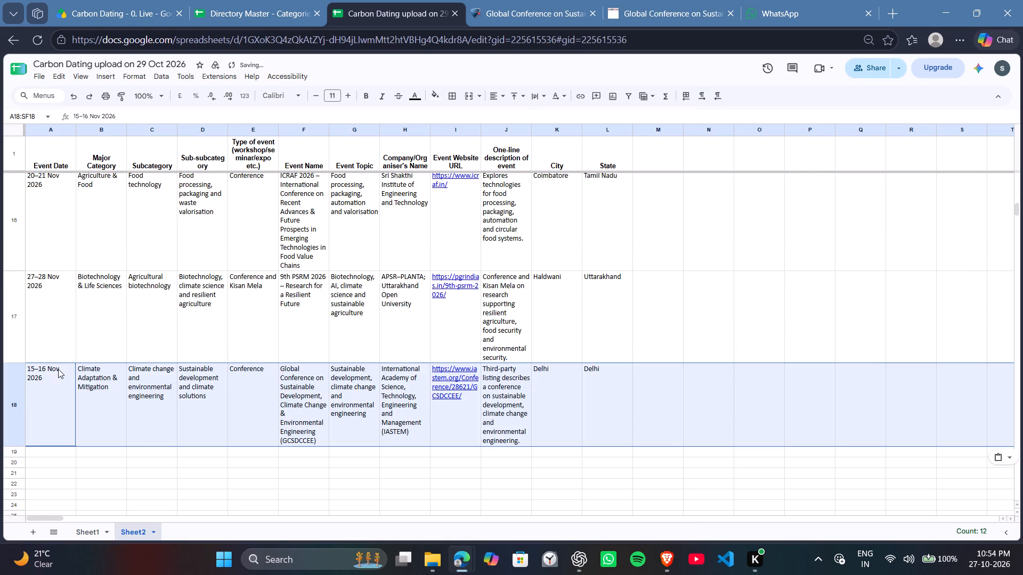
pyautogui.moveTo(18, 456); pyautogui.dragTo(24, 455)
# Clear the contents of the GCSDCCEE conference row, row 29, in Sheet1.
pyautogui.click(86, 533)
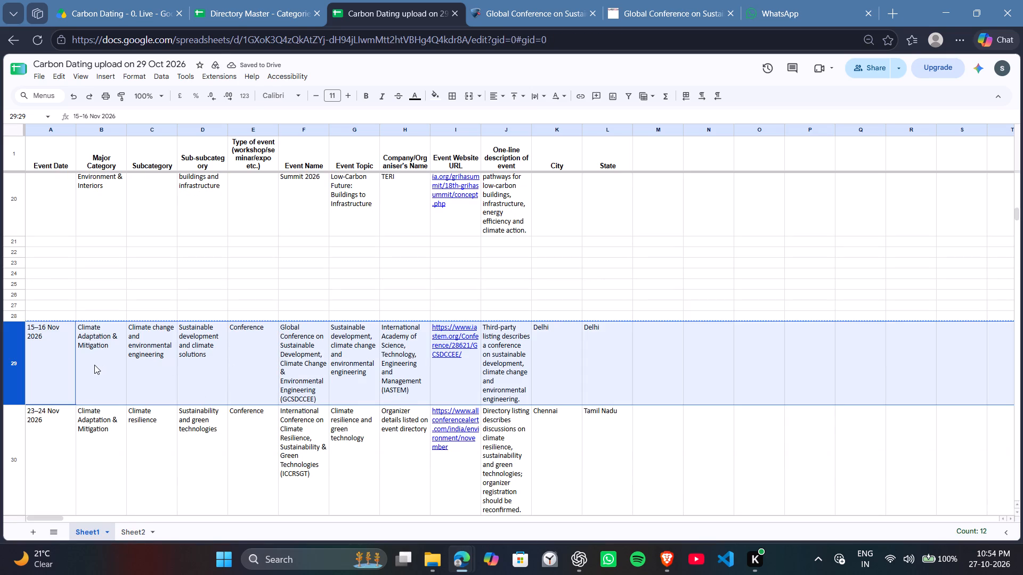
pyautogui.press('Delete')
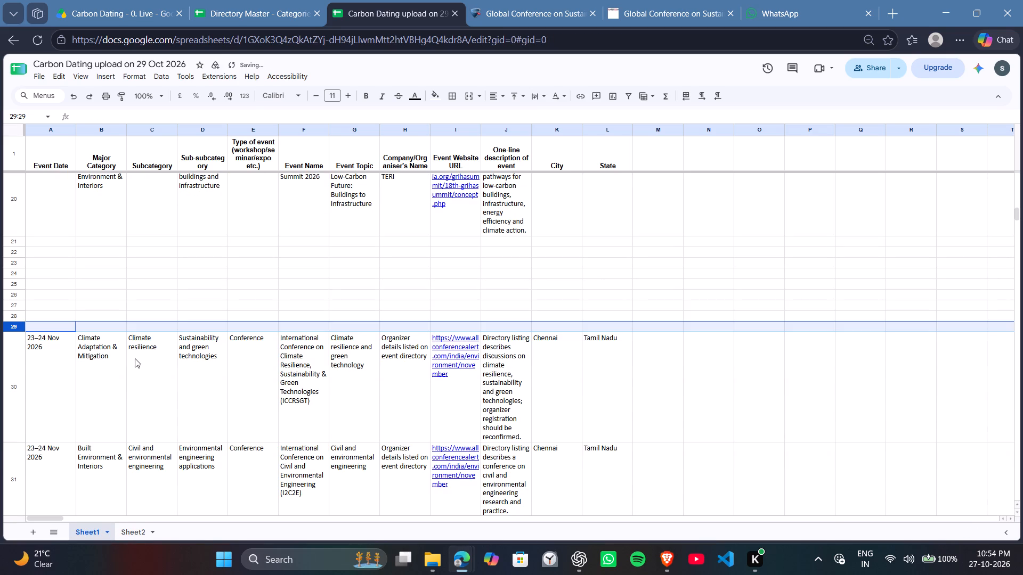
# Open the listing linked in Sheet1 row 30 for the ICCRSGT conference, close the two GCSDCCEE pages, and look through the listed conferences.
pyautogui.click(454, 339)
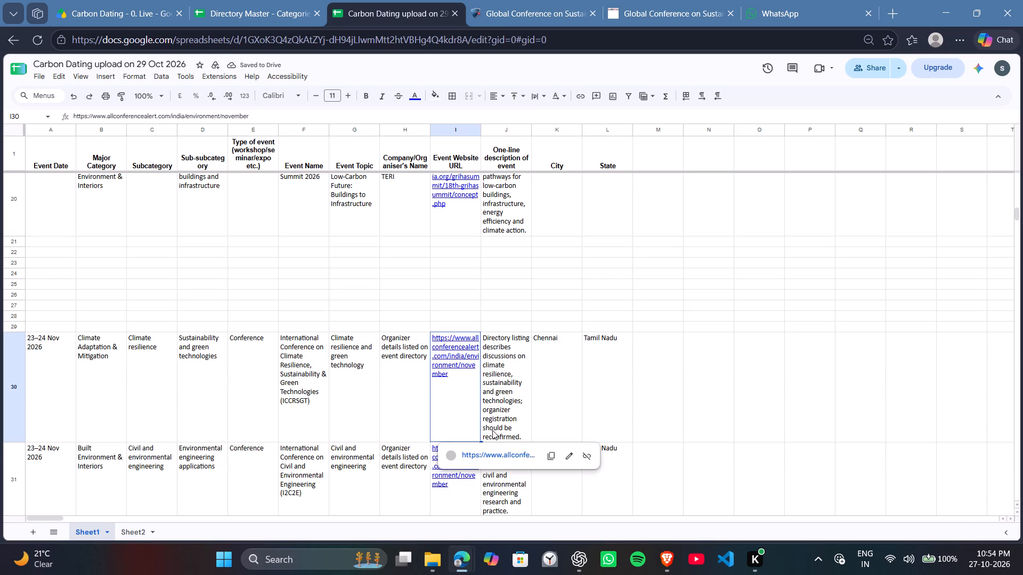
pyautogui.click(492, 455)
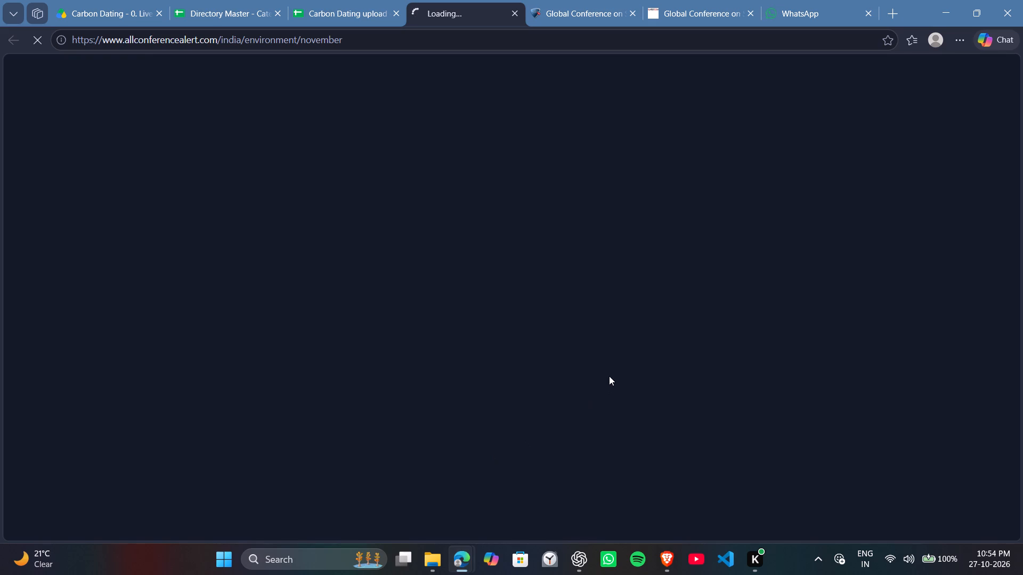
pyautogui.click(632, 11)
pyautogui.click(635, 15)
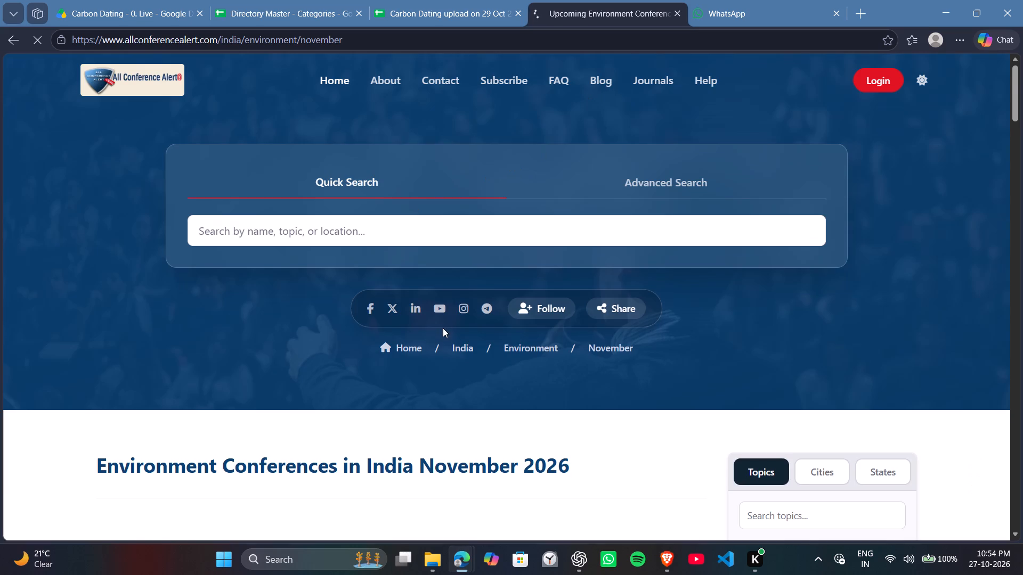
pyautogui.scroll(-2, 443, 328)
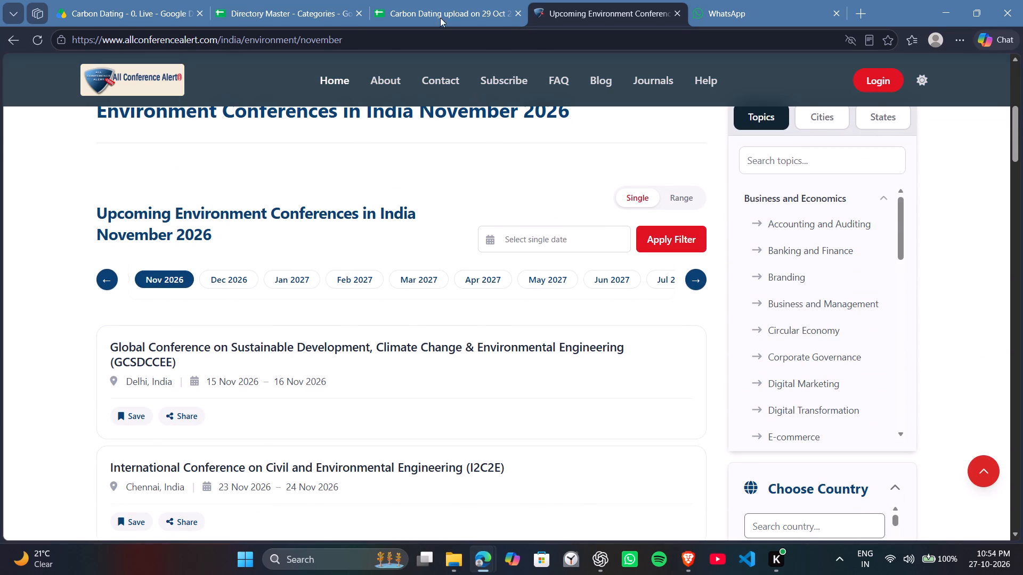
pyautogui.click(436, 9)
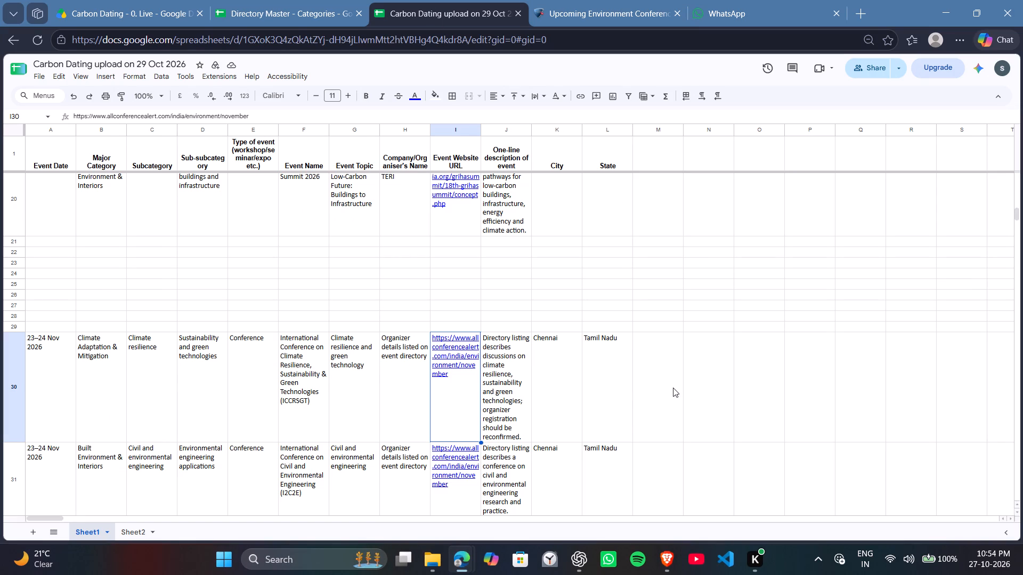
# Open the listing linked in Sheet1 row 39 for the NCASAEB conference, close the environment conferences page, and check the date, location and organiser.
pyautogui.scroll(-2, 673, 388)
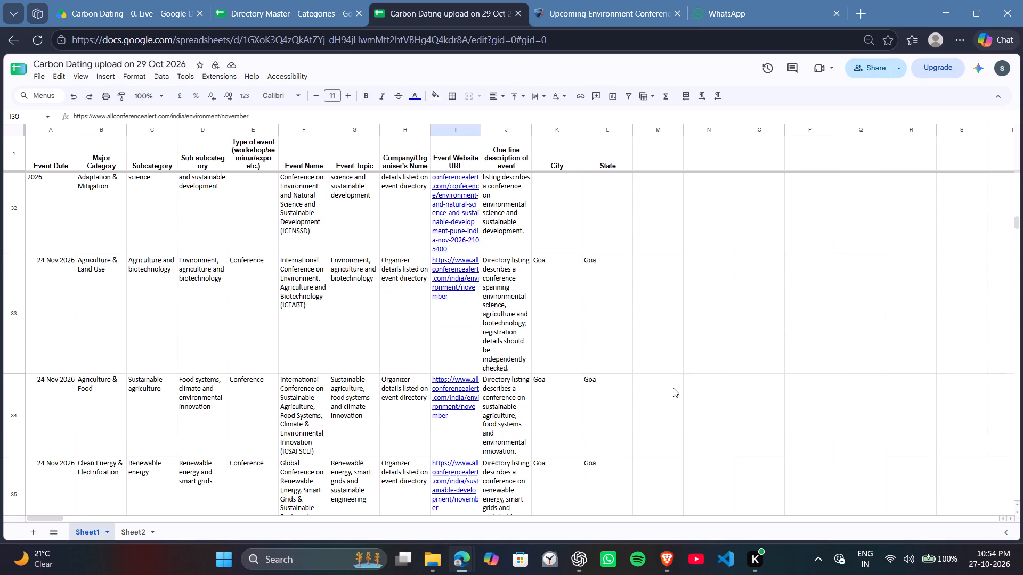
pyautogui.scroll(-4, 673, 388)
pyautogui.scroll(2, 673, 388)
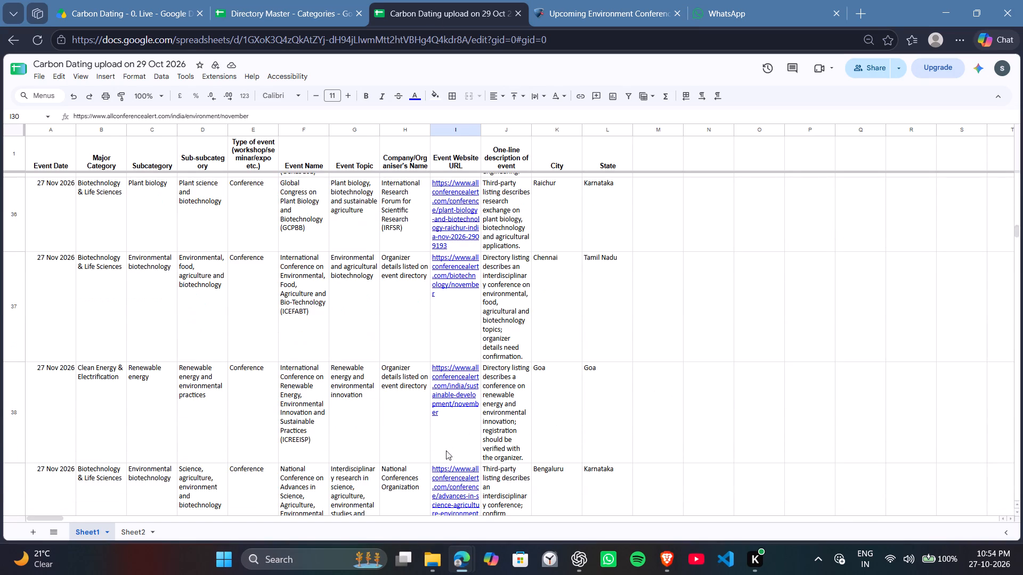
pyautogui.click(441, 491)
pyautogui.scroll(-1, 695, 353)
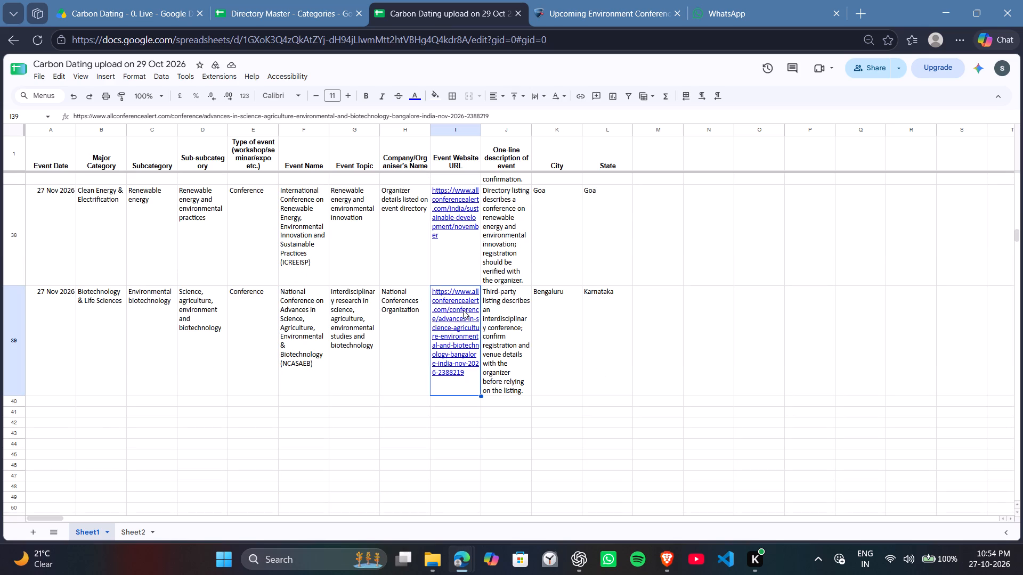
pyautogui.click(463, 310)
pyautogui.click(484, 406)
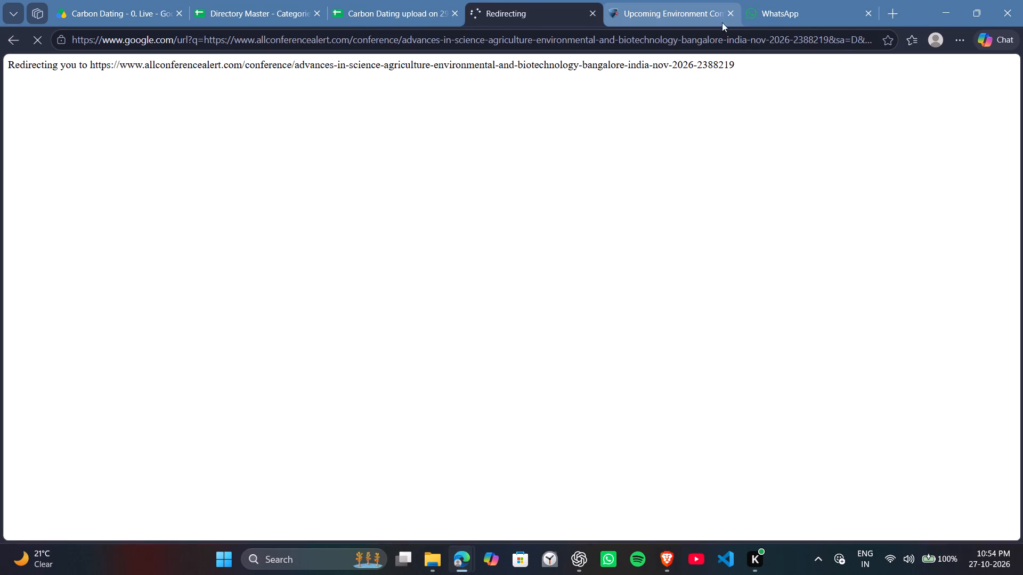
pyautogui.click(727, 15)
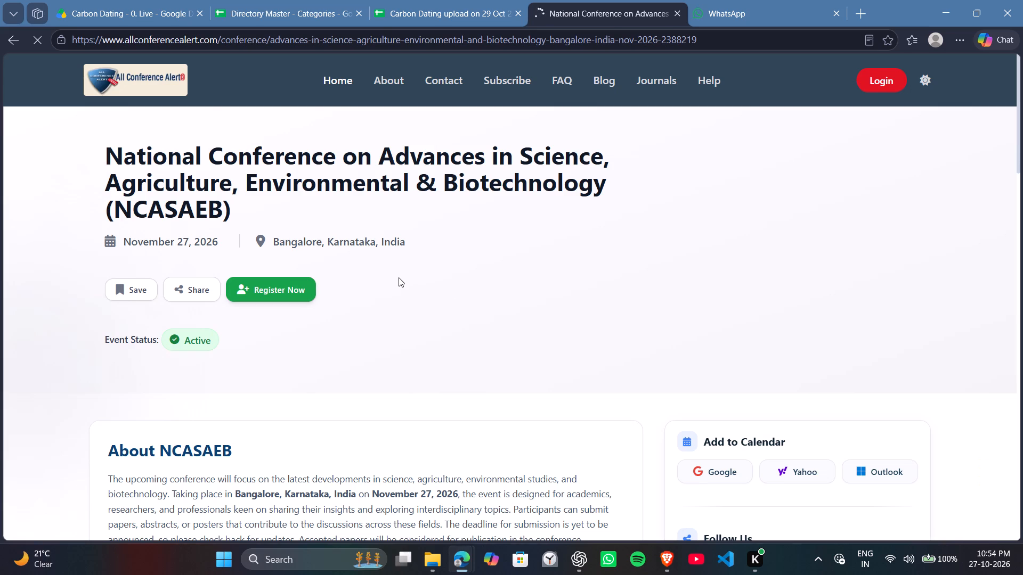
pyautogui.scroll(-3, 398, 271)
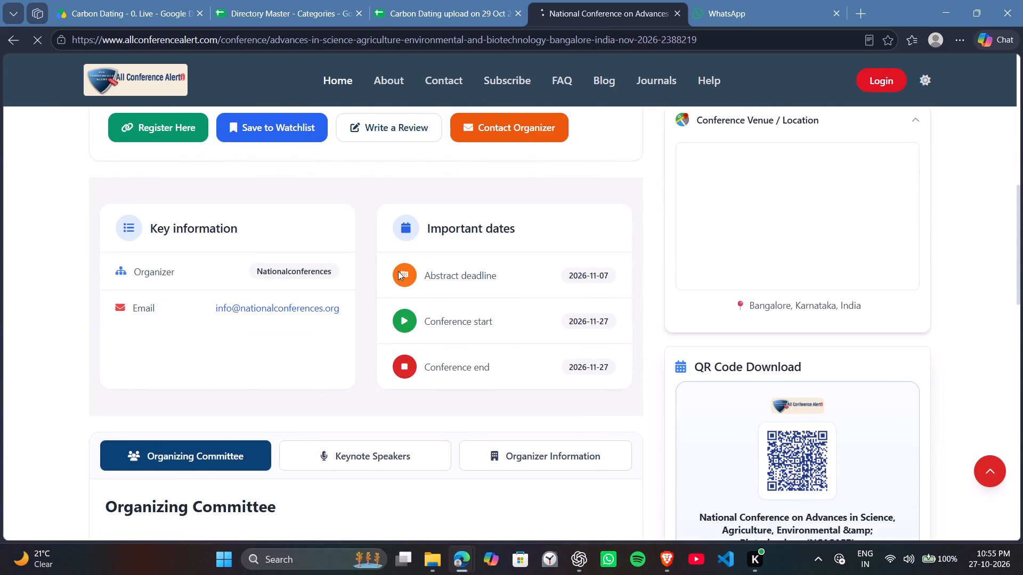
pyautogui.scroll(-1, 398, 271)
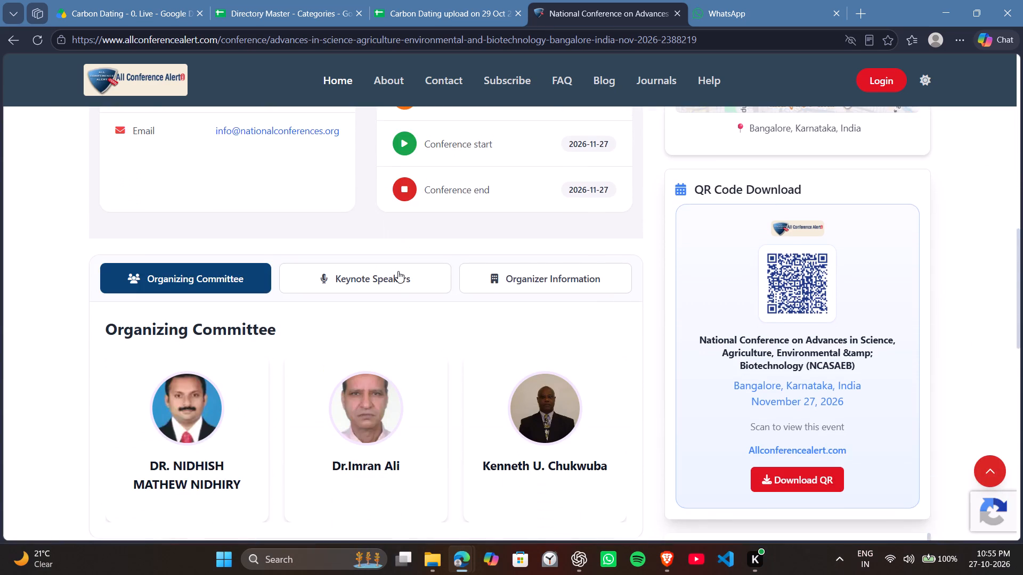
pyautogui.scroll(-1, 398, 271)
pyautogui.scroll(10, 398, 271)
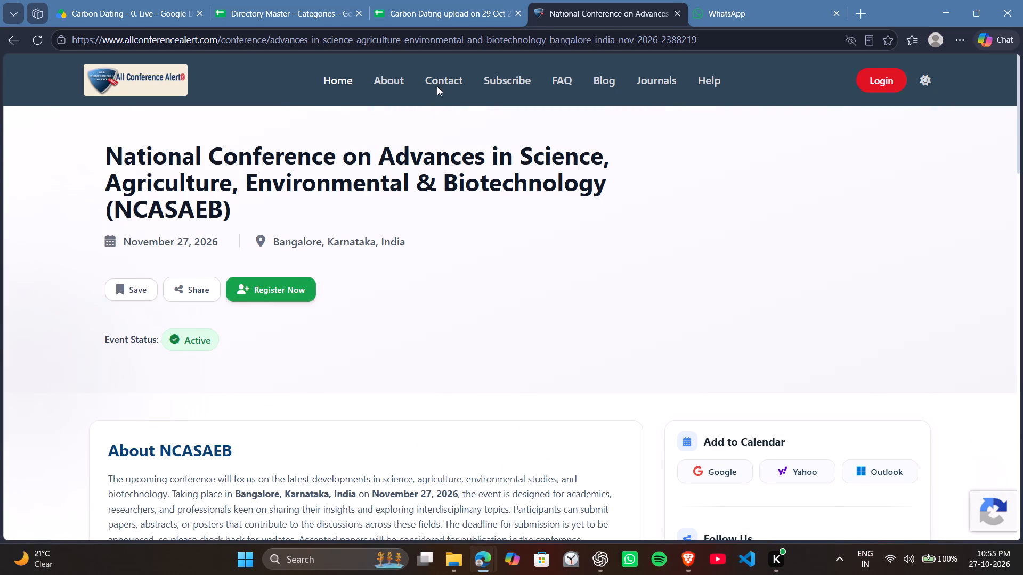
# Move the NCASAEB conference row from row 39 of Sheet1 to row 19 of Sheet2.
pyautogui.click(451, 0)
pyautogui.click(12, 339)
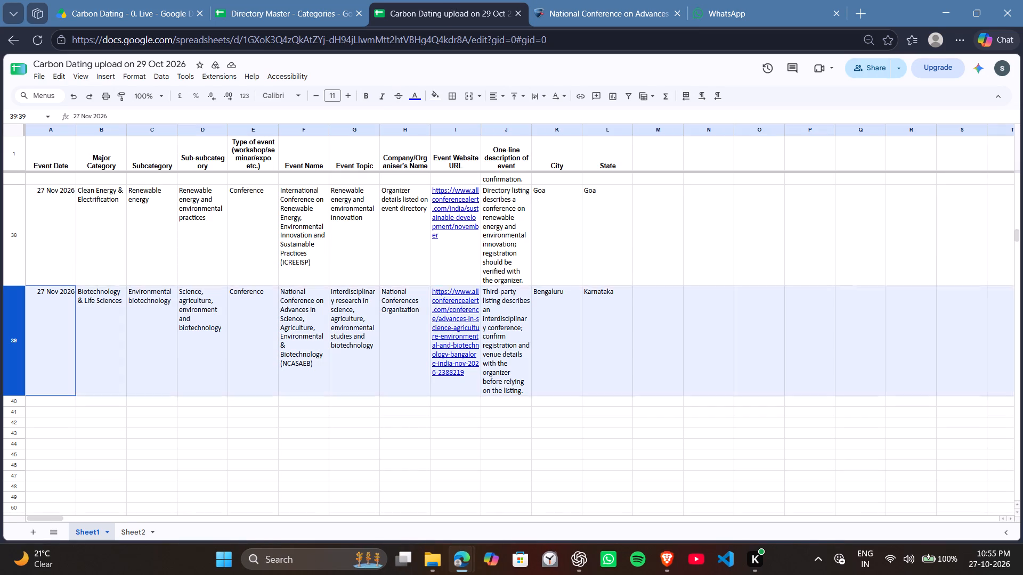
pyautogui.hotkey('ctrl', 'x')
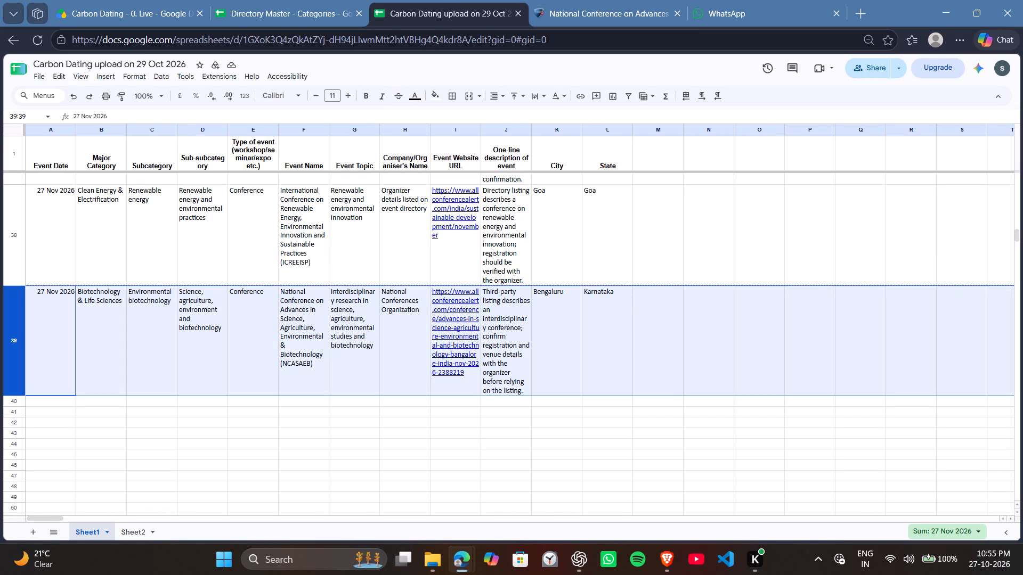
pyautogui.click(143, 527)
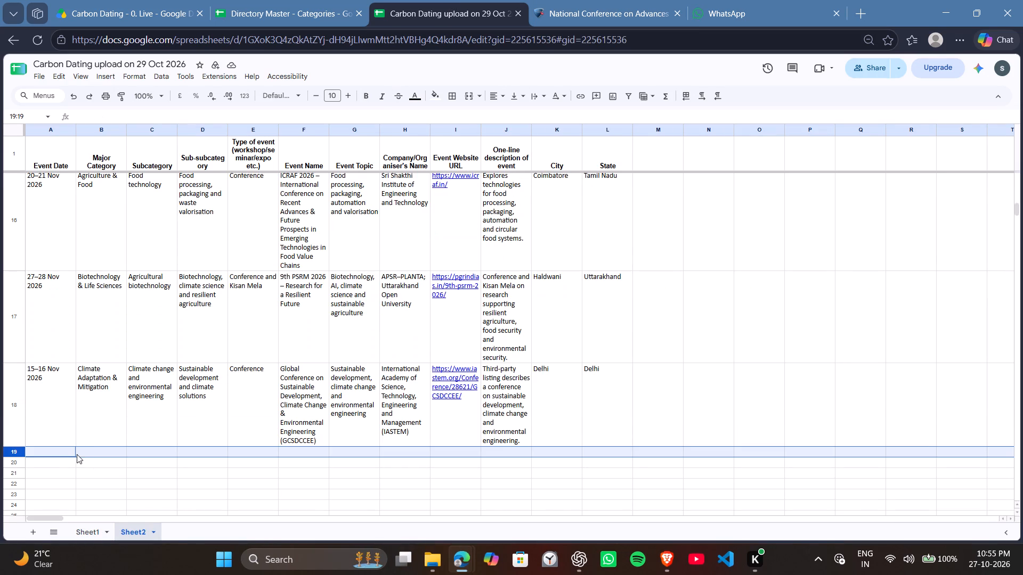
pyautogui.click(70, 452)
pyautogui.hotkey('ctrl', 'v')
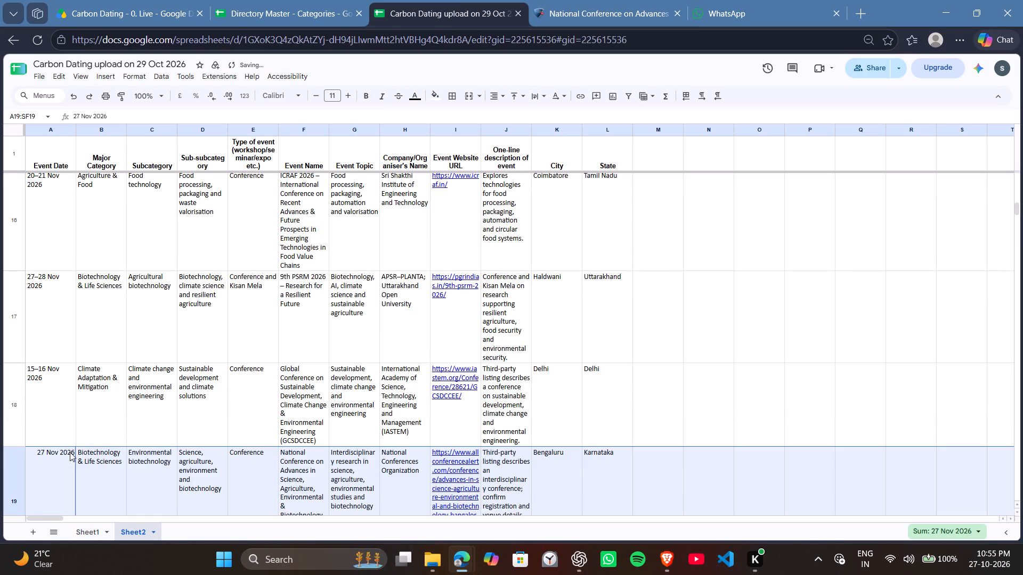
pyautogui.scroll(-1, 70, 452)
pyautogui.click(64, 390)
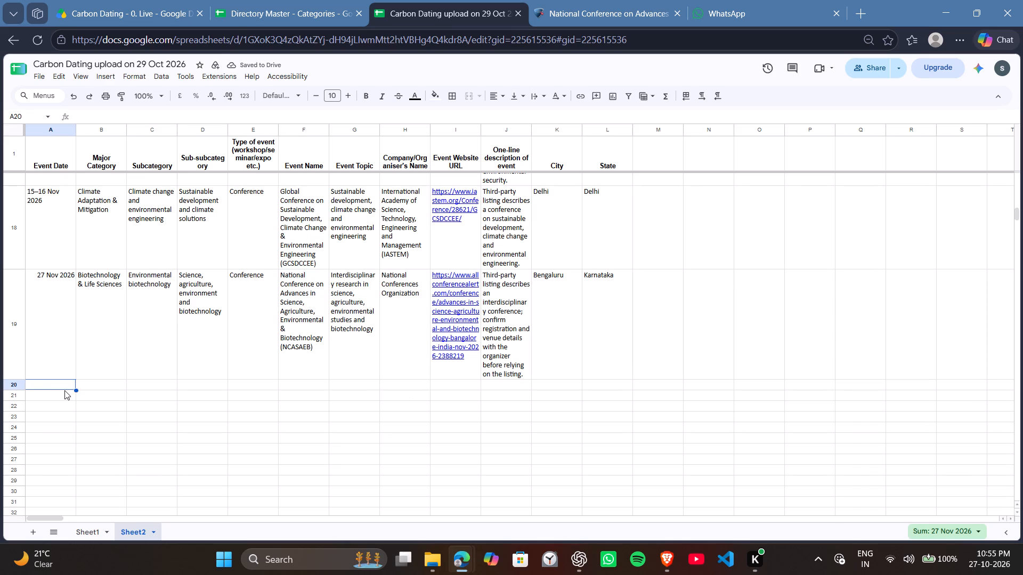
# Open the listing linked in Sheet1 row 38 for the ICREEISP conference, look through its conferences, and return to the Sheet1 events.
pyautogui.click(100, 539)
pyautogui.scroll(1, 221, 323)
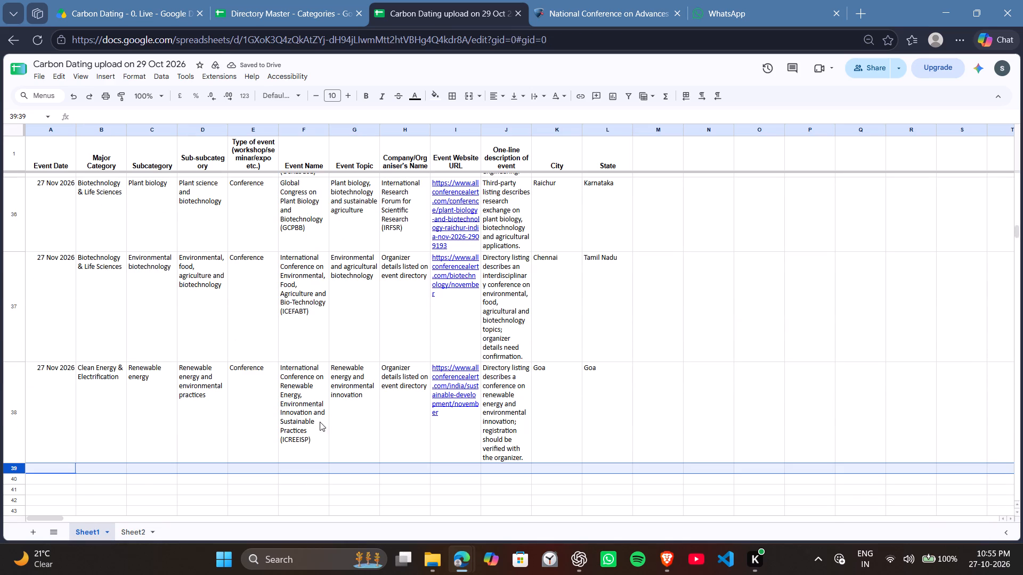
pyautogui.click(446, 395)
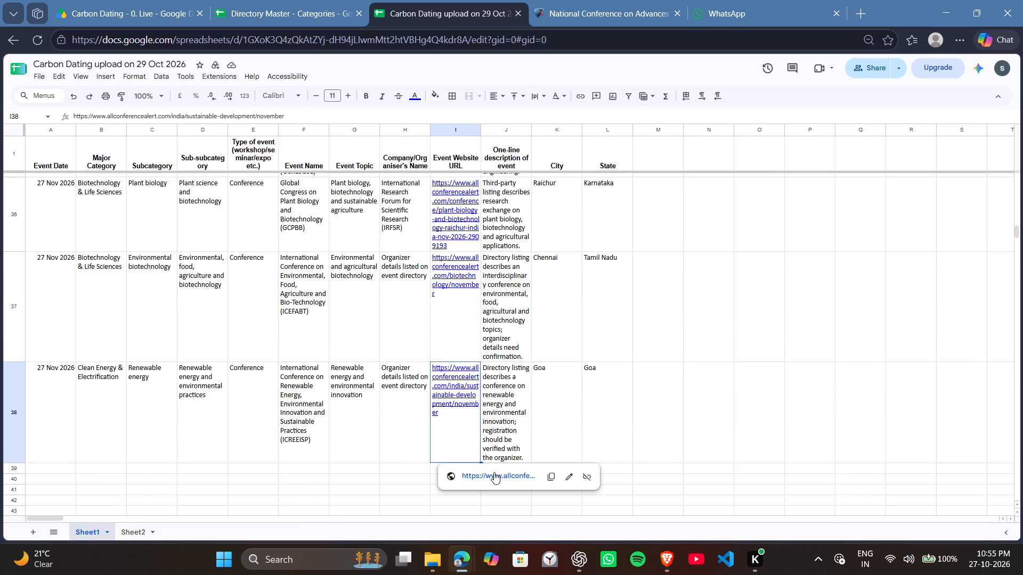
pyautogui.click(494, 472)
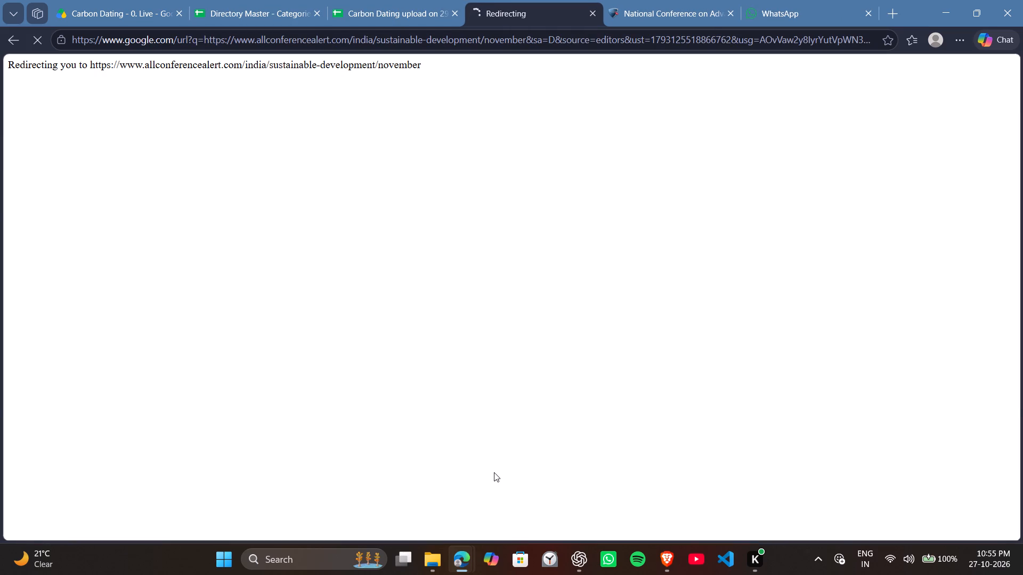
pyautogui.scroll(-2, 494, 472)
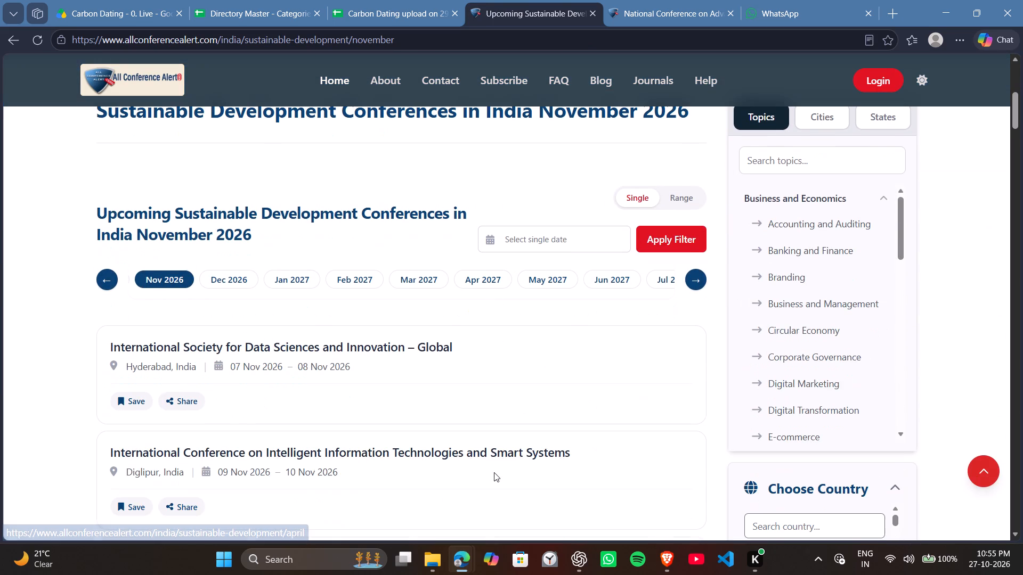
pyautogui.click(408, 0)
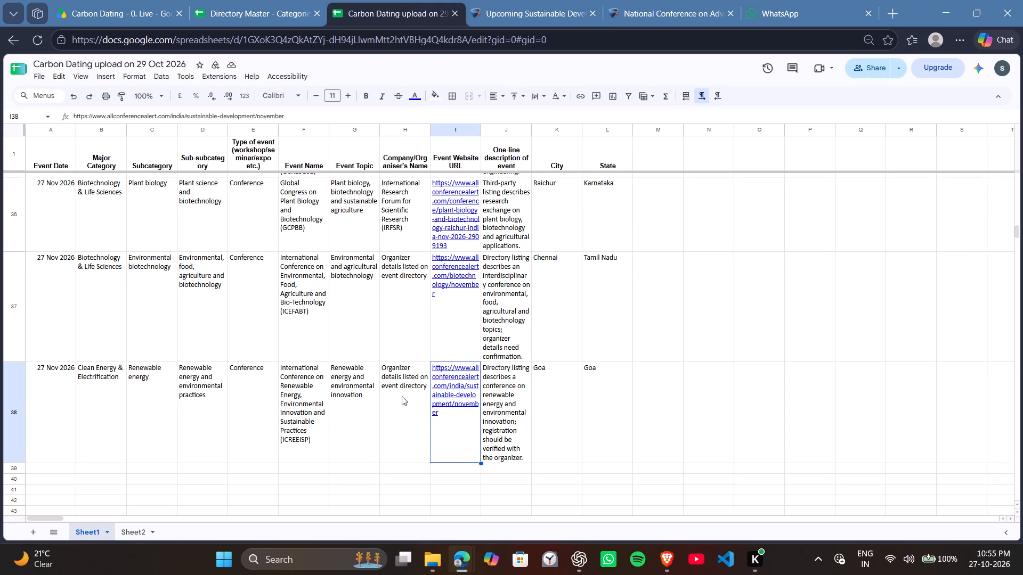
pyautogui.scroll(1, 402, 396)
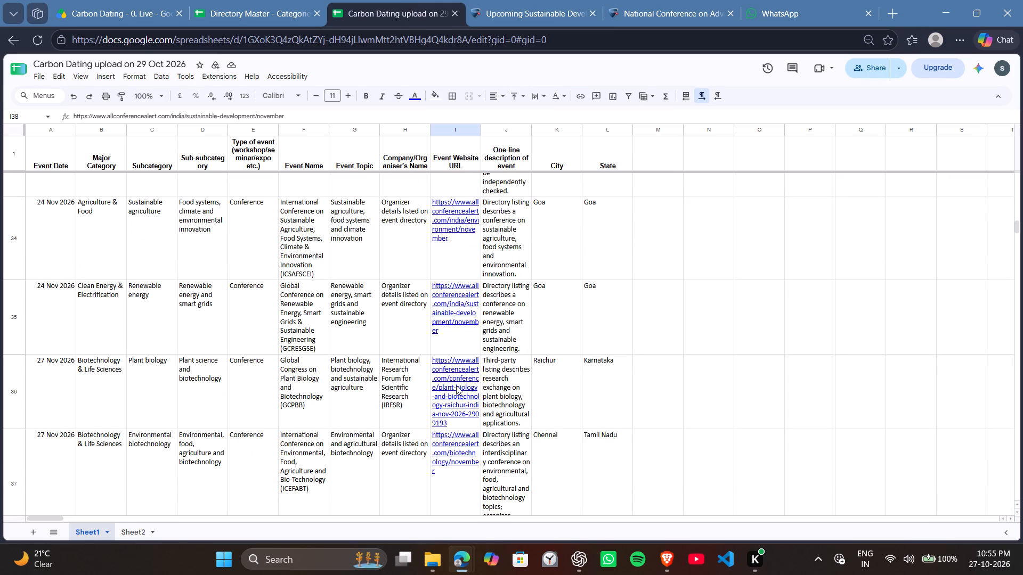
# Open the listing linked in Sheet1 row 36 for the GCPBB congress and check its date, location and organiser.
pyautogui.click(456, 385)
pyautogui.click(475, 442)
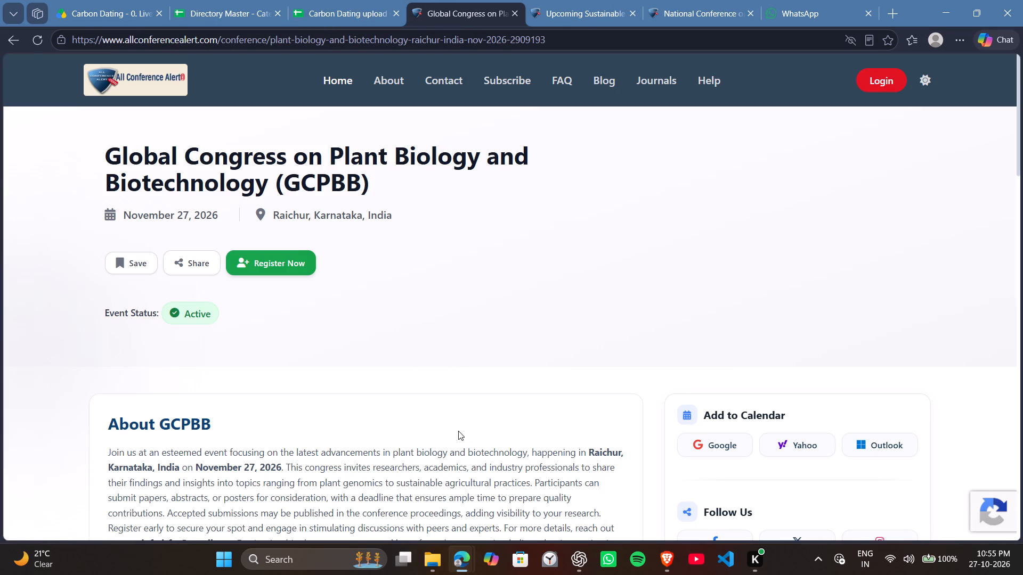
pyautogui.scroll(-1, 458, 431)
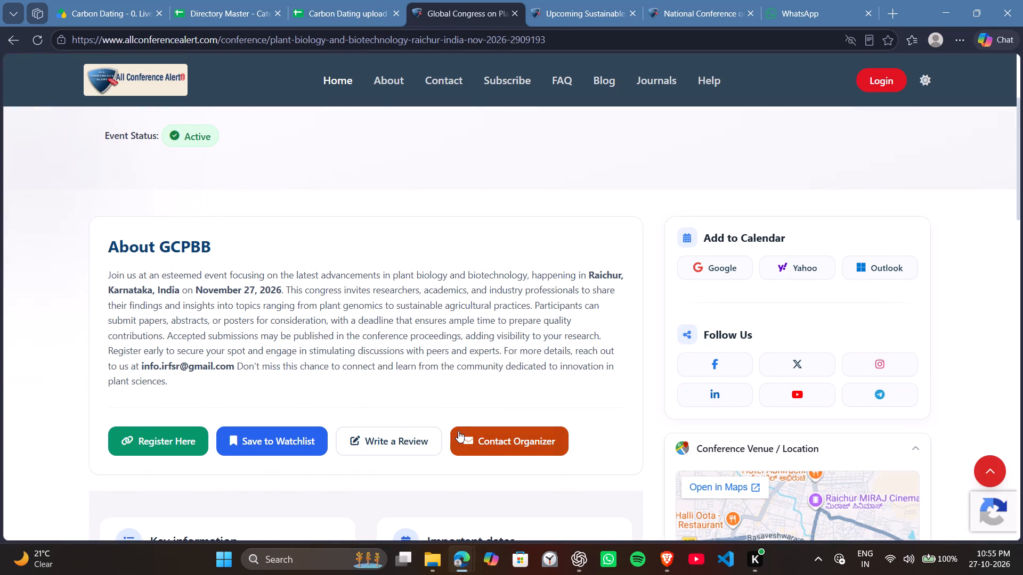
pyautogui.scroll(-2, 358, 431)
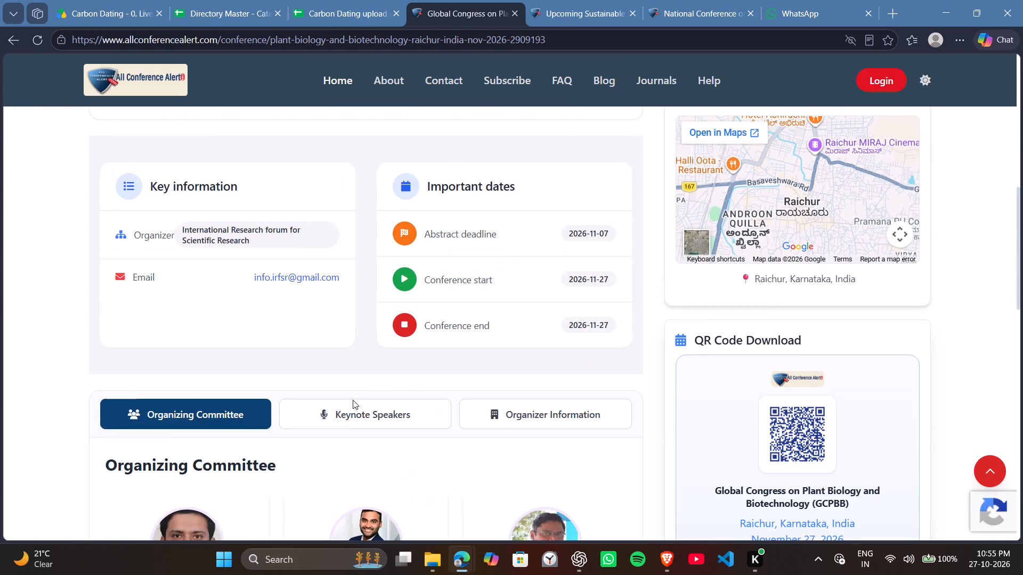
pyautogui.scroll(-3, 353, 400)
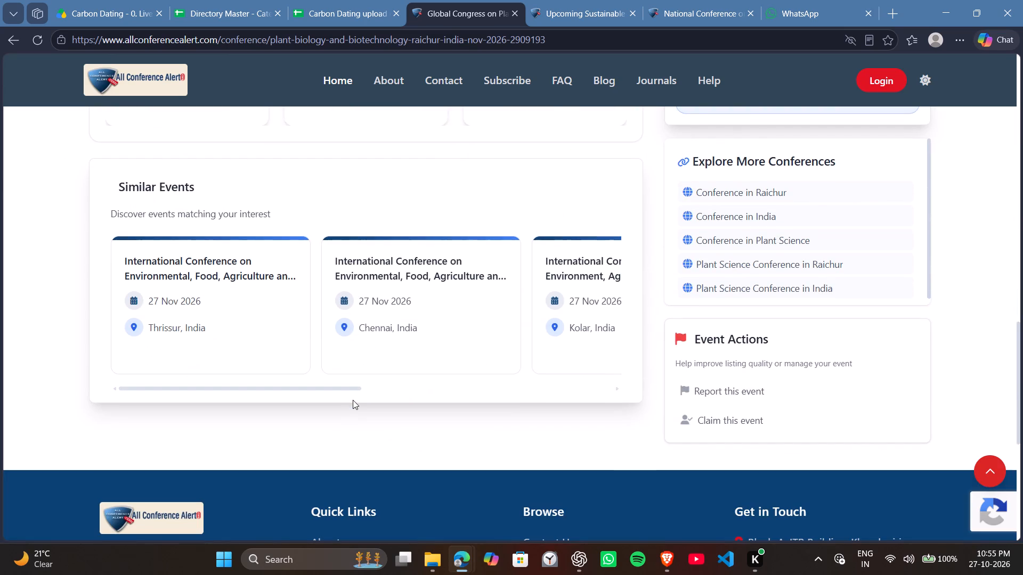
pyautogui.scroll(5, 353, 400)
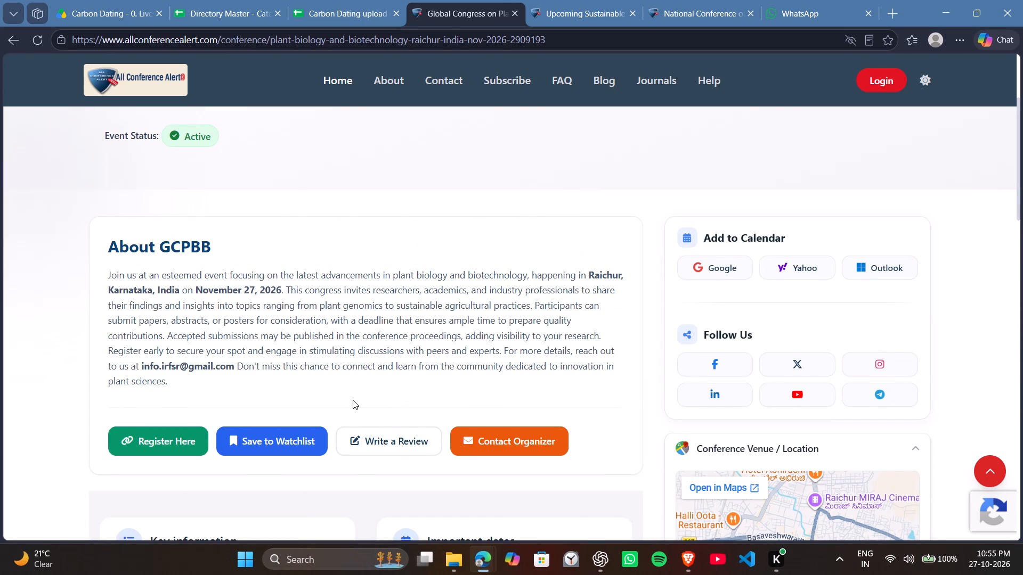
pyautogui.scroll(4, 353, 400)
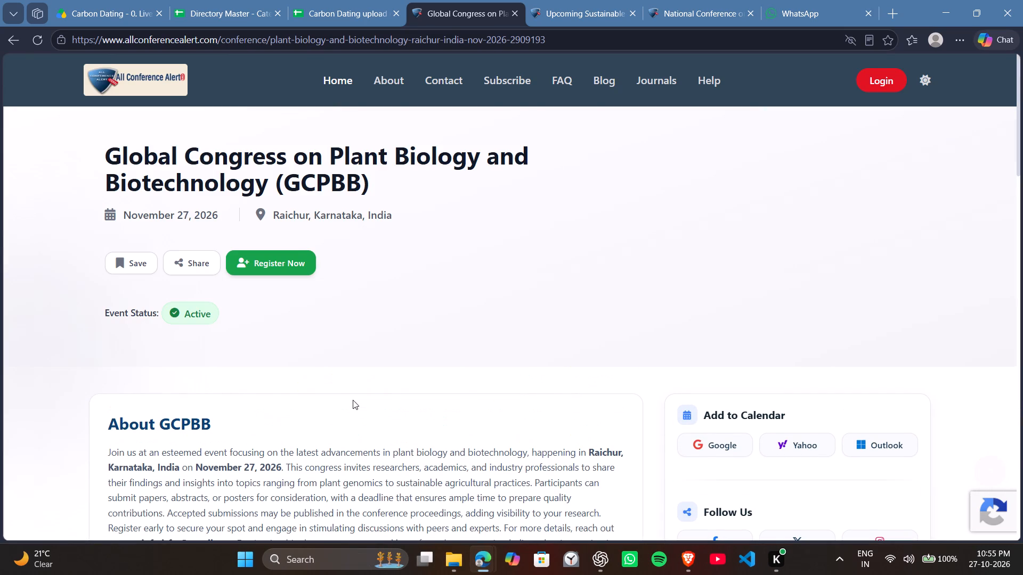
# Move the GCPBB congress row from row 36 of Sheet1 to row 20 of Sheet2.
pyautogui.click(363, 0)
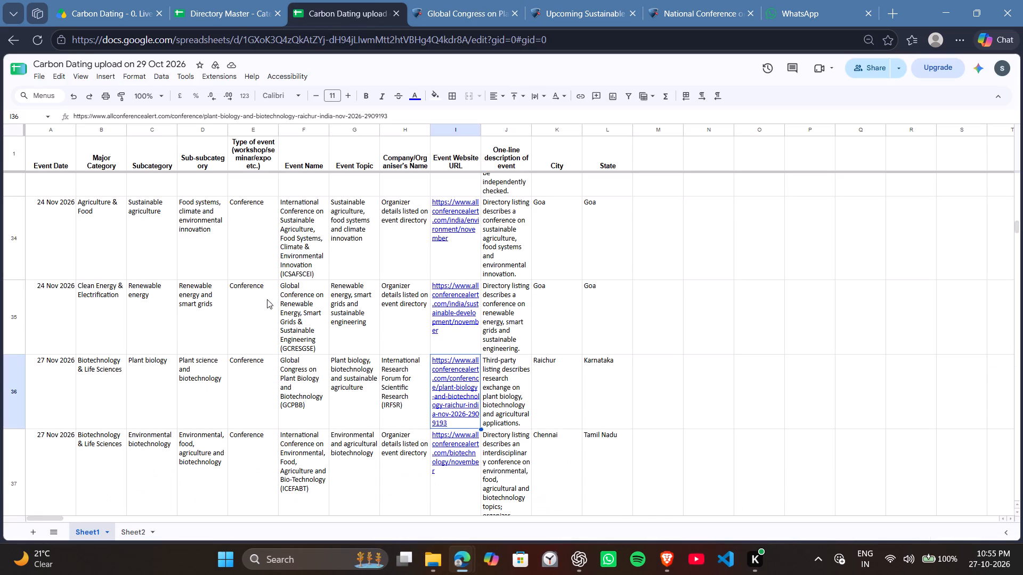
pyautogui.click(10, 377)
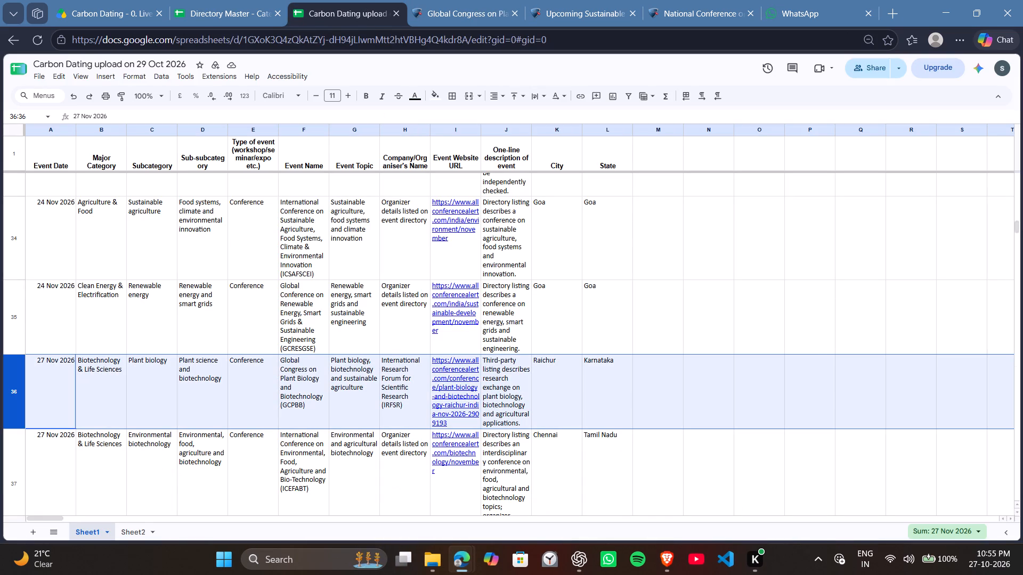
pyautogui.hotkey('ctrl', 'x')
pyautogui.click(131, 532)
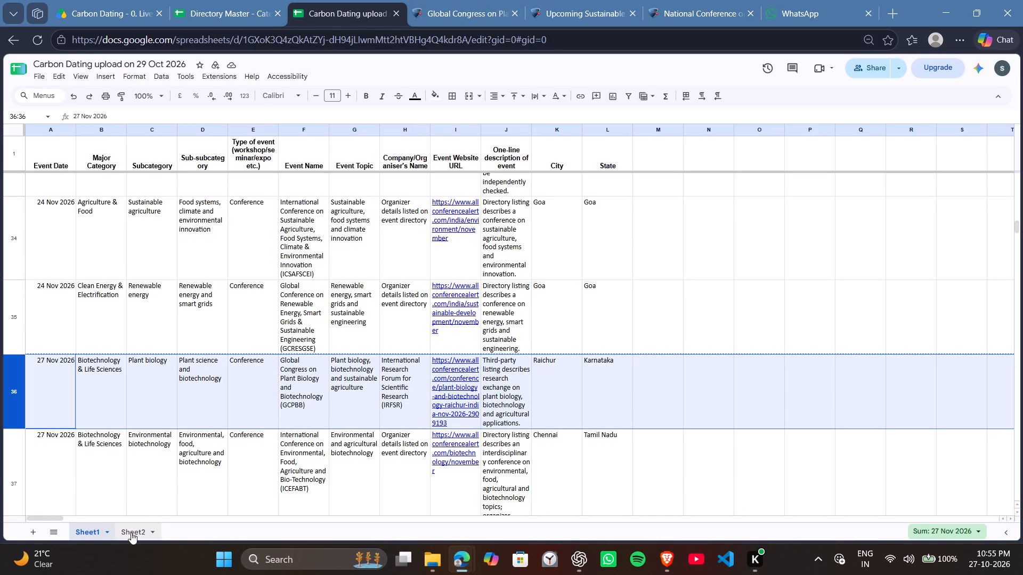
pyautogui.click(63, 385)
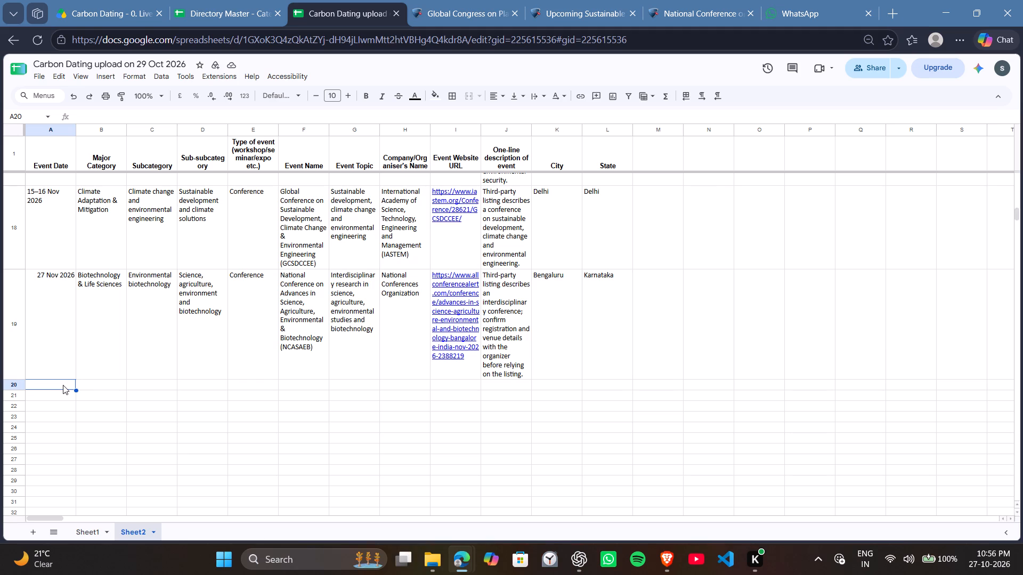
pyautogui.hotkey('ctrl', 'v')
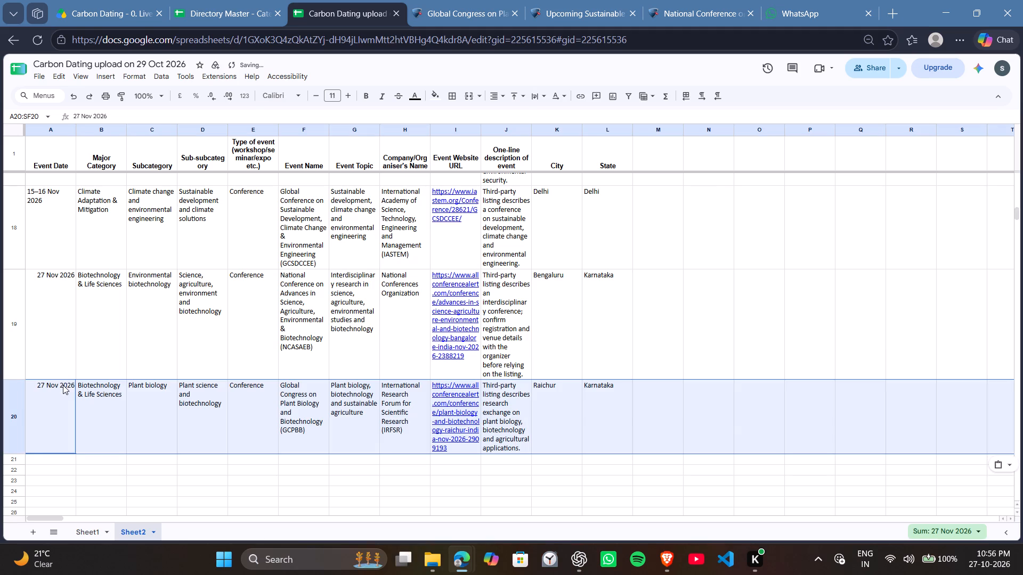
pyautogui.click(63, 462)
# Return to Sheet1 and look through the events still left there, from row 30 to row 38.
pyautogui.click(99, 534)
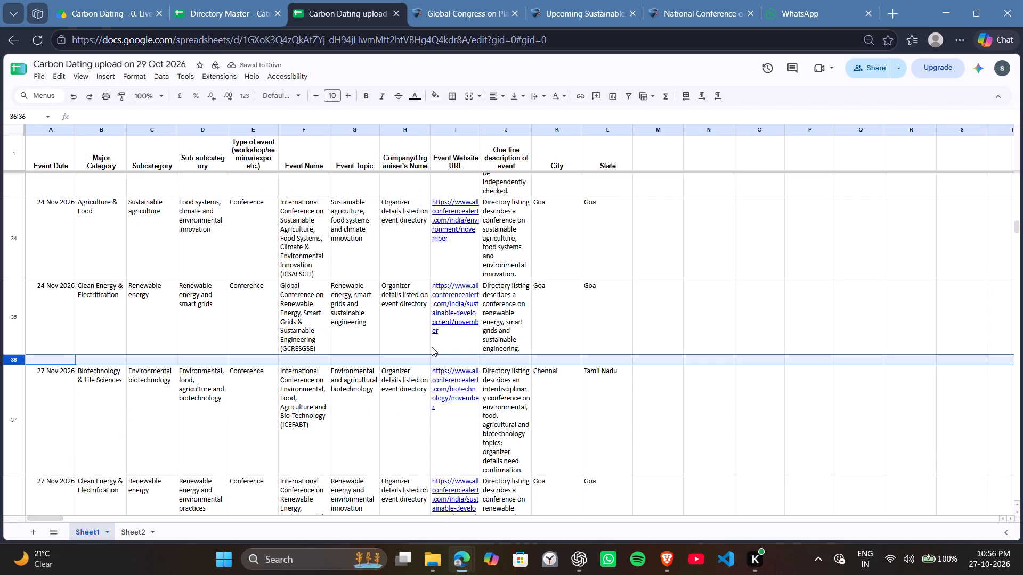
pyautogui.scroll(1, 432, 346)
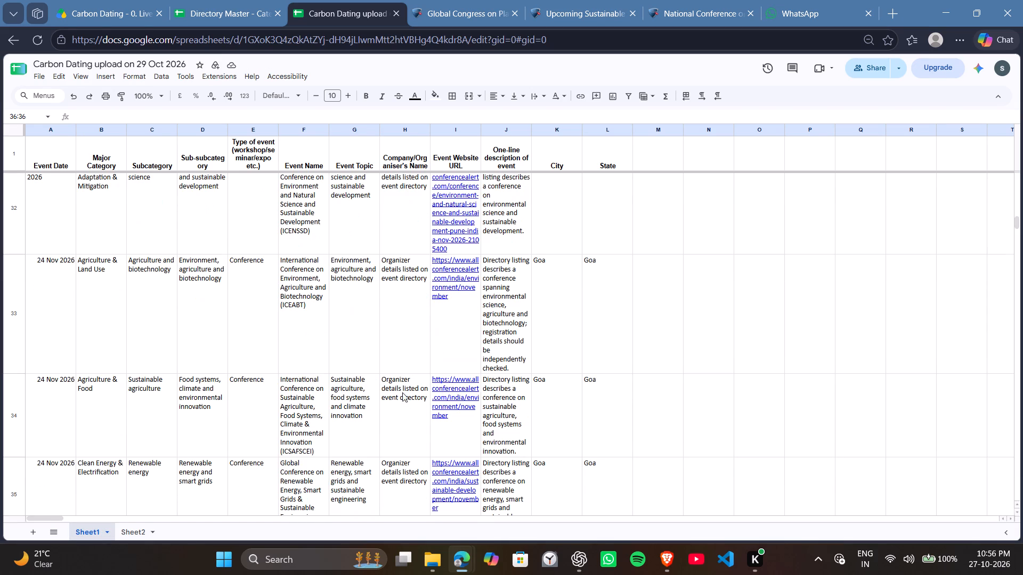
pyautogui.scroll(1, 403, 373)
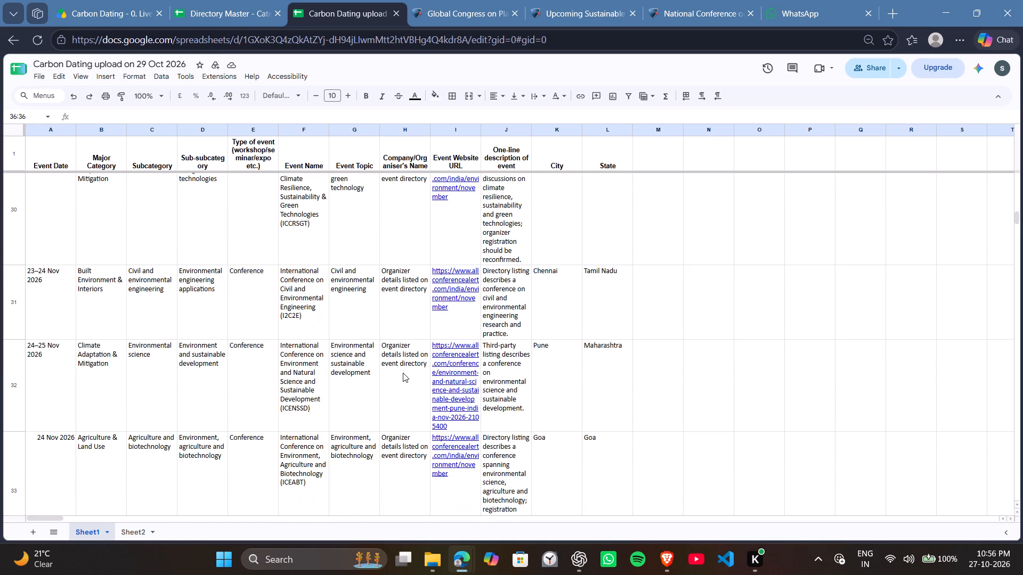
pyautogui.scroll(1, 403, 373)
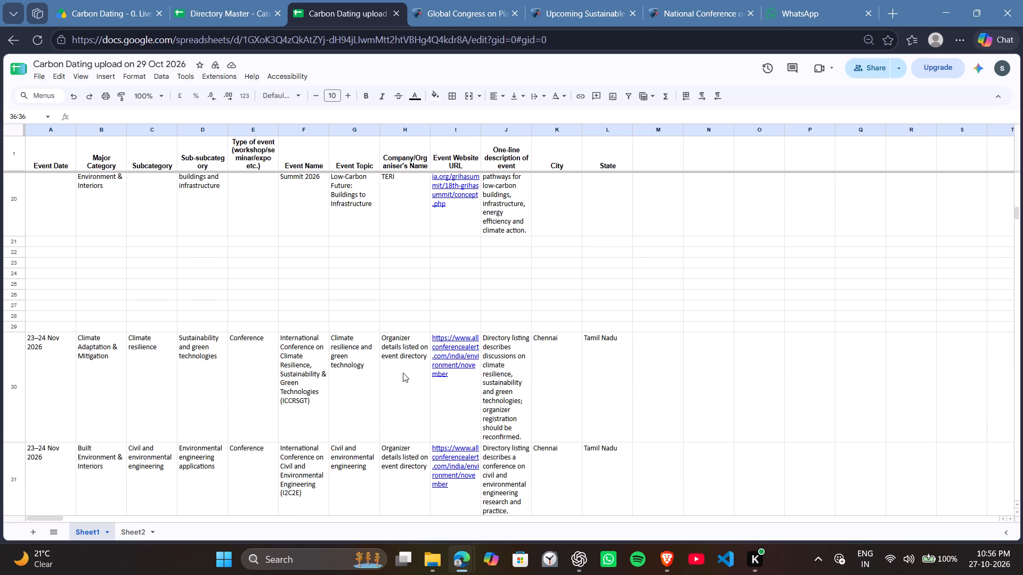
pyautogui.scroll(-2, 403, 373)
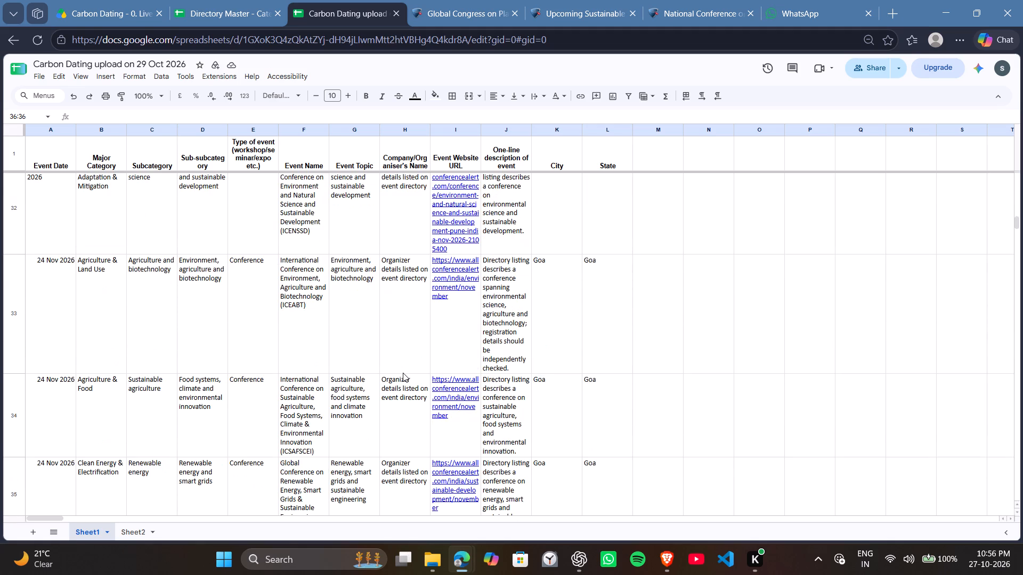
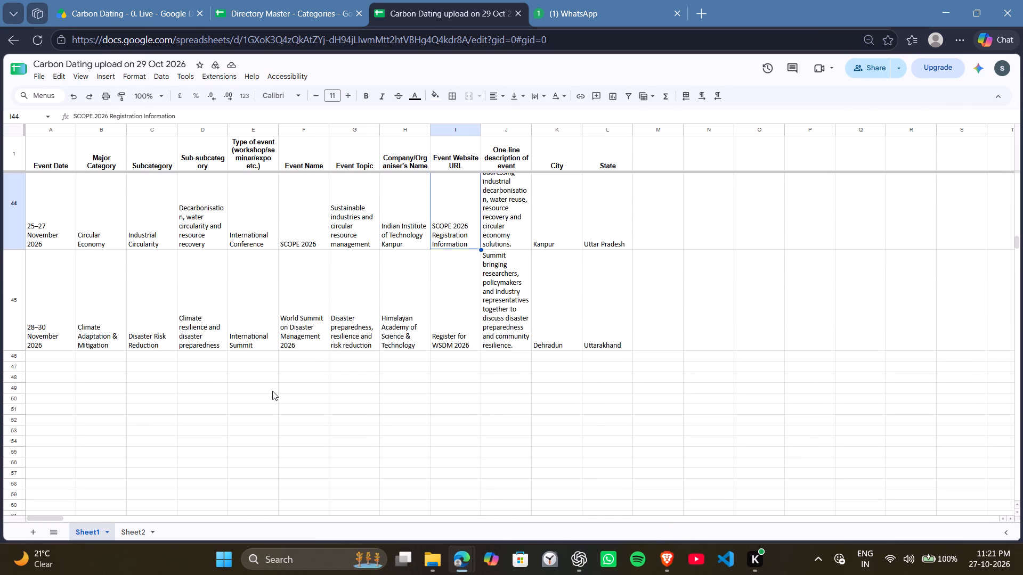
pyautogui.scroll(4, 272, 391)
pyautogui.scroll(-2, 272, 391)
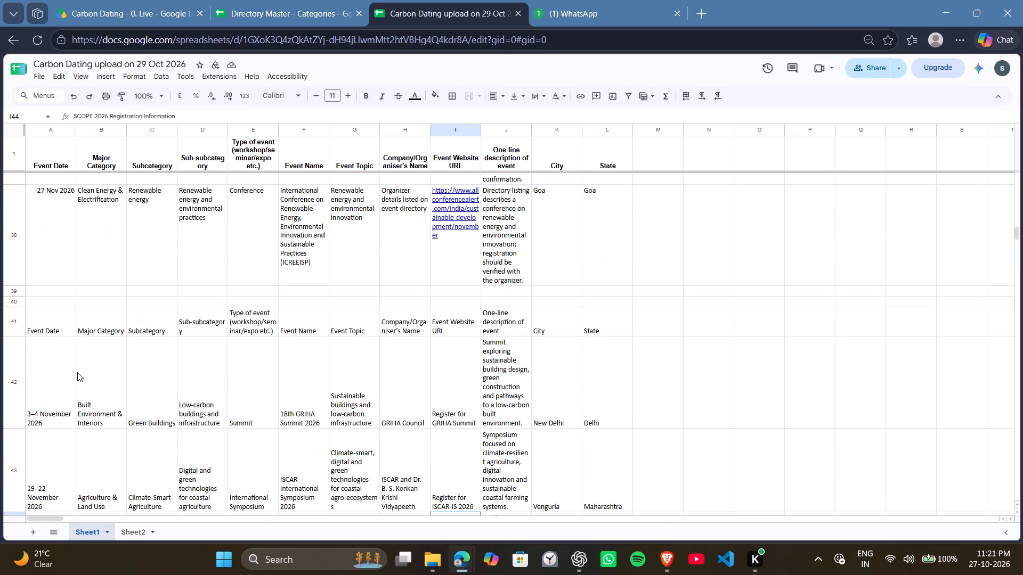
pyautogui.moveTo(6, 312); pyautogui.dragTo(366, 534)
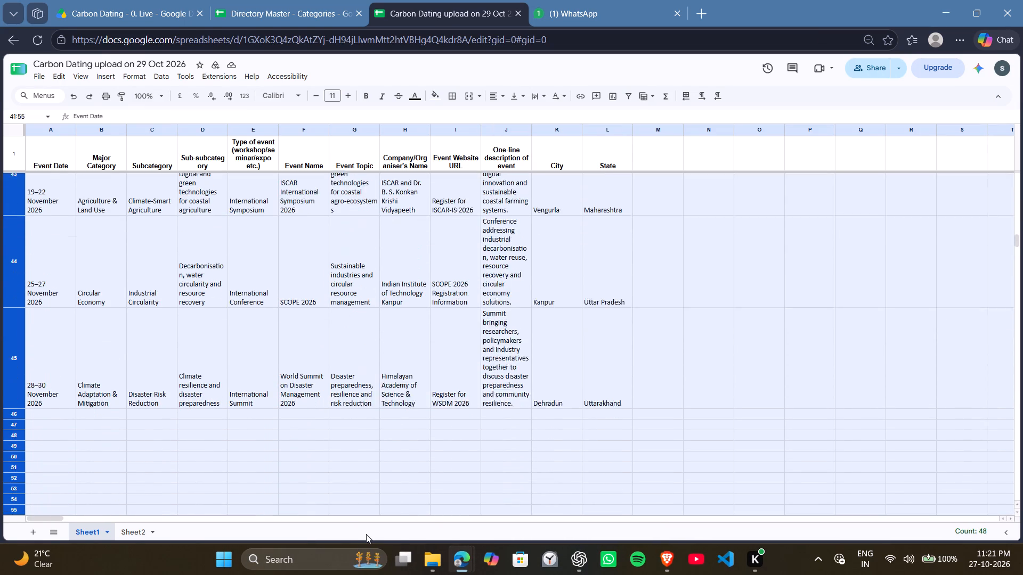
pyautogui.moveTo(366, 534); pyautogui.dragTo(368, 534)
pyautogui.press('Delete')
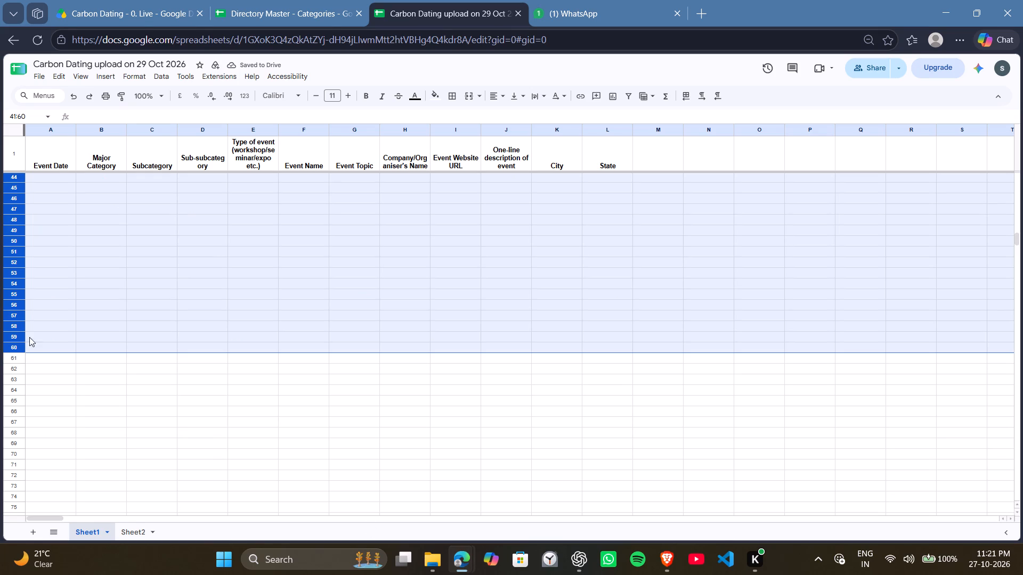
# Paste the copied event table into Sheet1 starting at cell A47.
pyautogui.click(36, 207)
pyautogui.hotkey('ctrl', 'v')
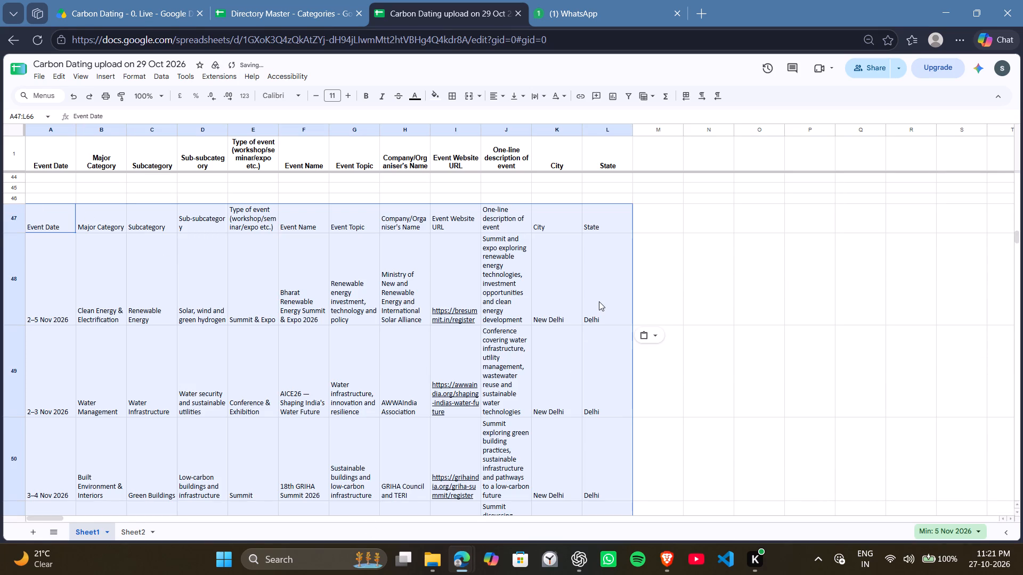
pyautogui.click(599, 301)
pyautogui.click(601, 365)
# Look over the pasted events and delete the repeated header row 47 from Sheet1.
pyautogui.scroll(1, 398, 360)
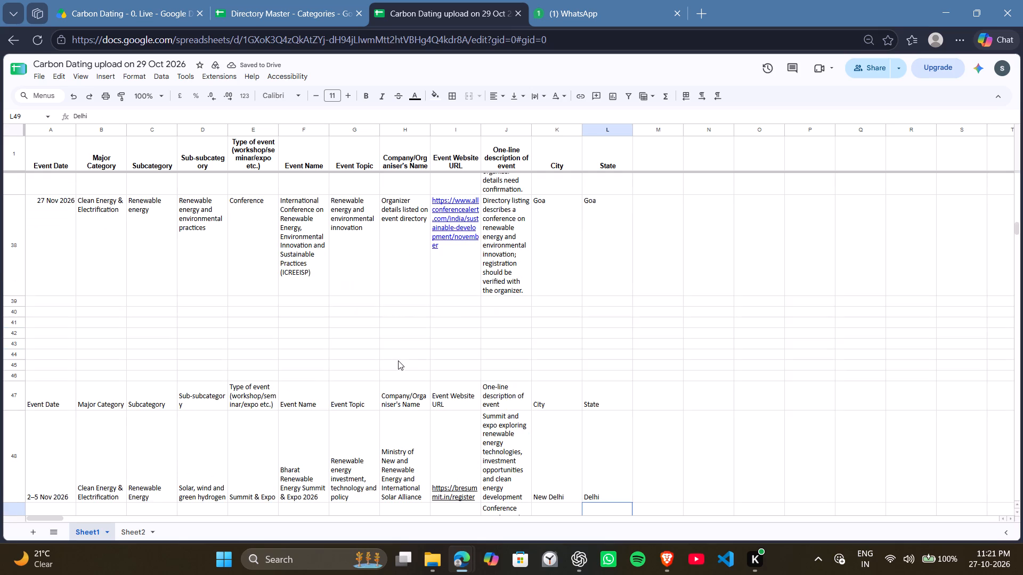
pyautogui.scroll(-10, 316, 404)
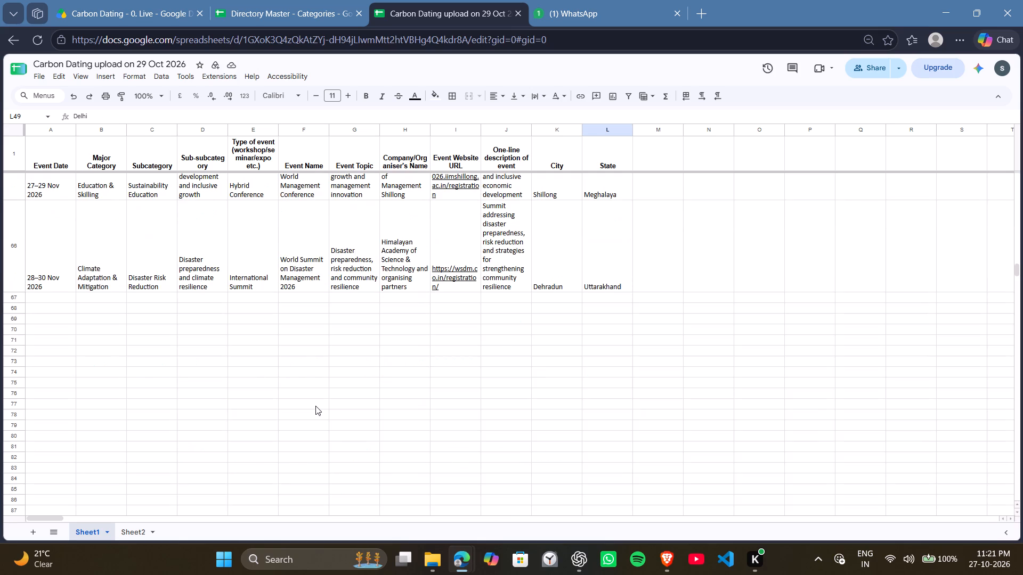
pyautogui.scroll(9, 315, 406)
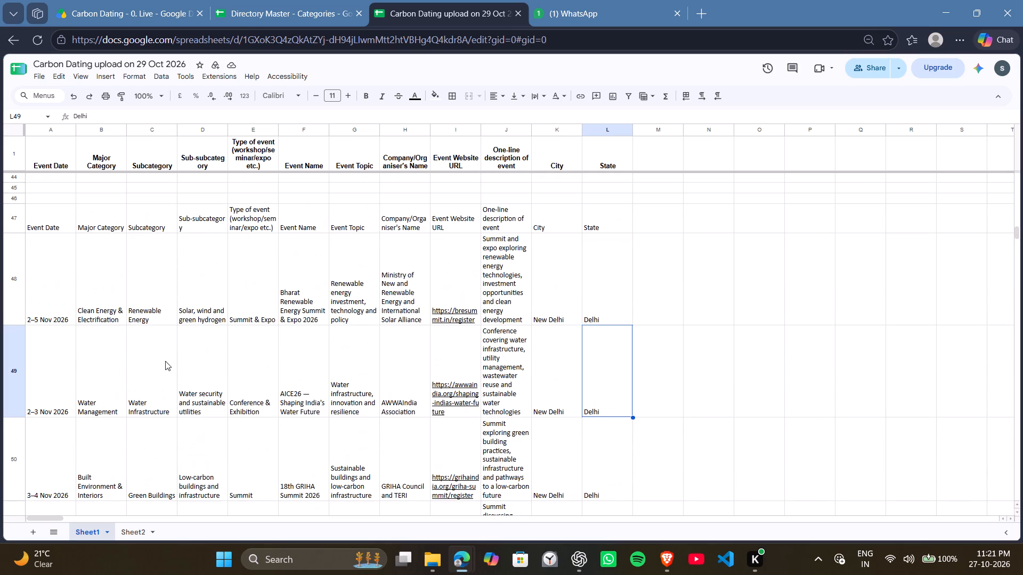
pyautogui.scroll(1, 66, 303)
pyautogui.click(5, 393)
pyautogui.rightClick(24, 396)
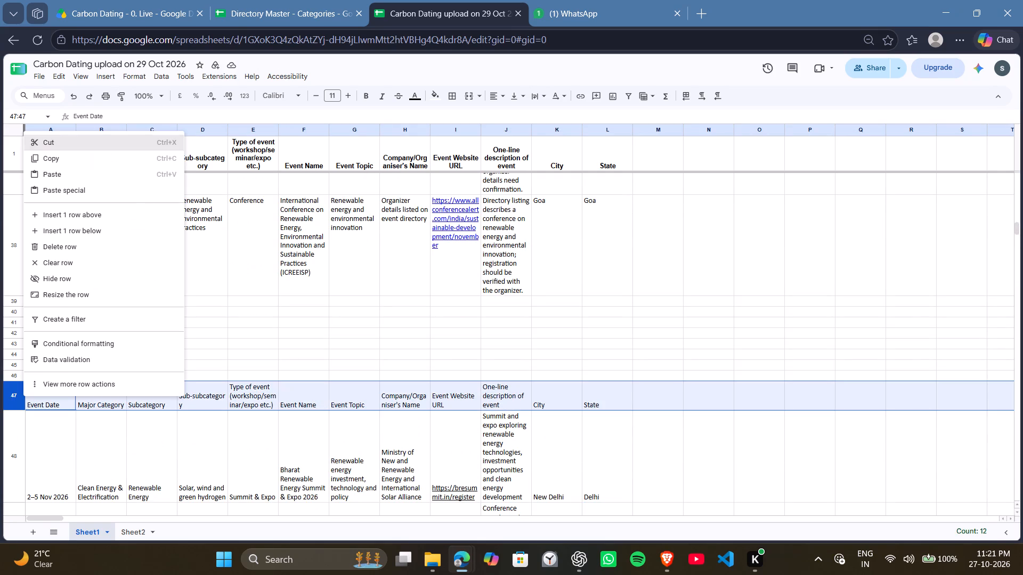
pyautogui.click(94, 244)
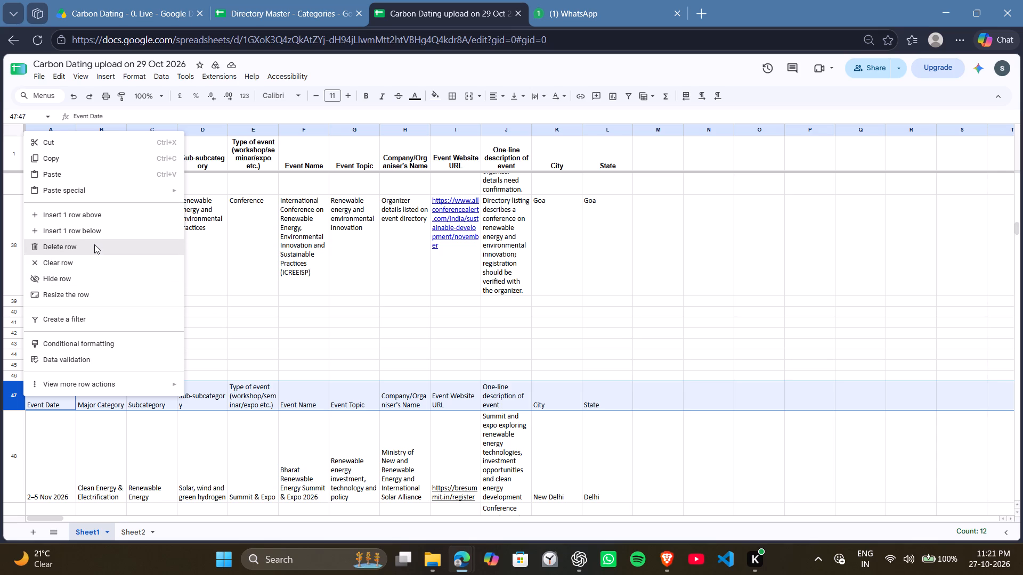
# Open the World Summit on Disaster Management 2026 link from row 65 and check its registration details.
pyautogui.scroll(-4, 713, 474)
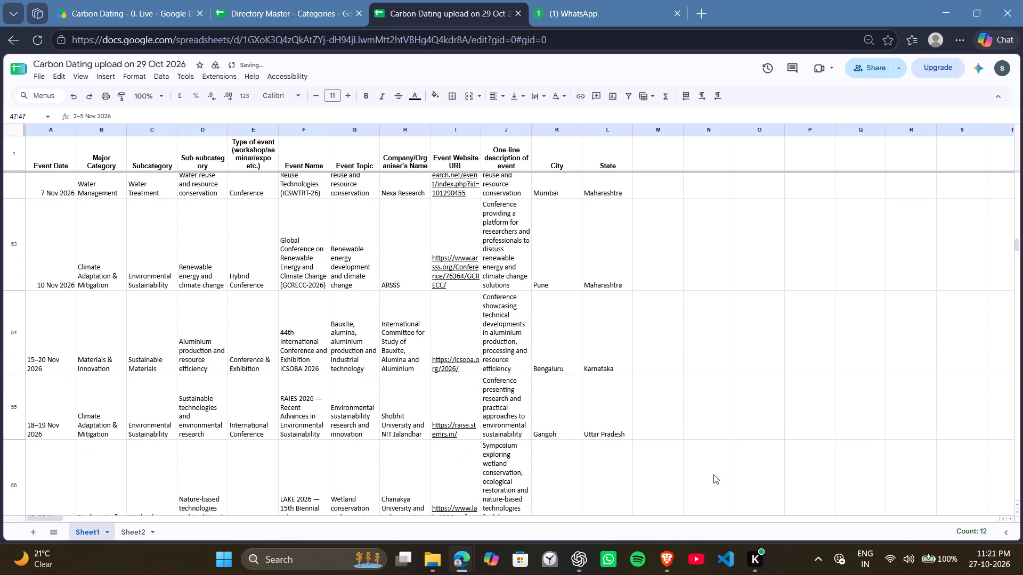
pyautogui.scroll(-6, 713, 474)
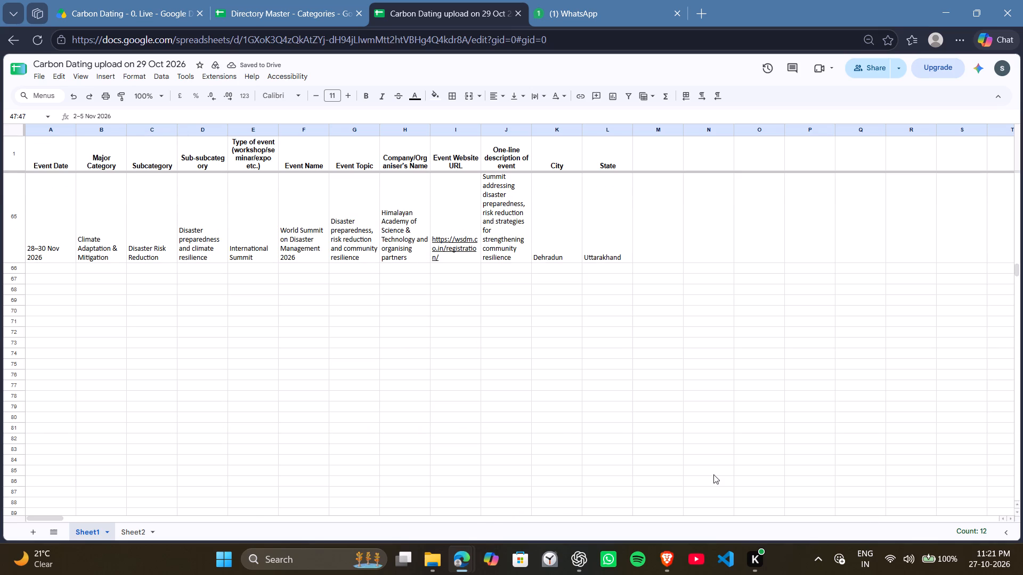
pyautogui.click(459, 239)
pyautogui.click(477, 272)
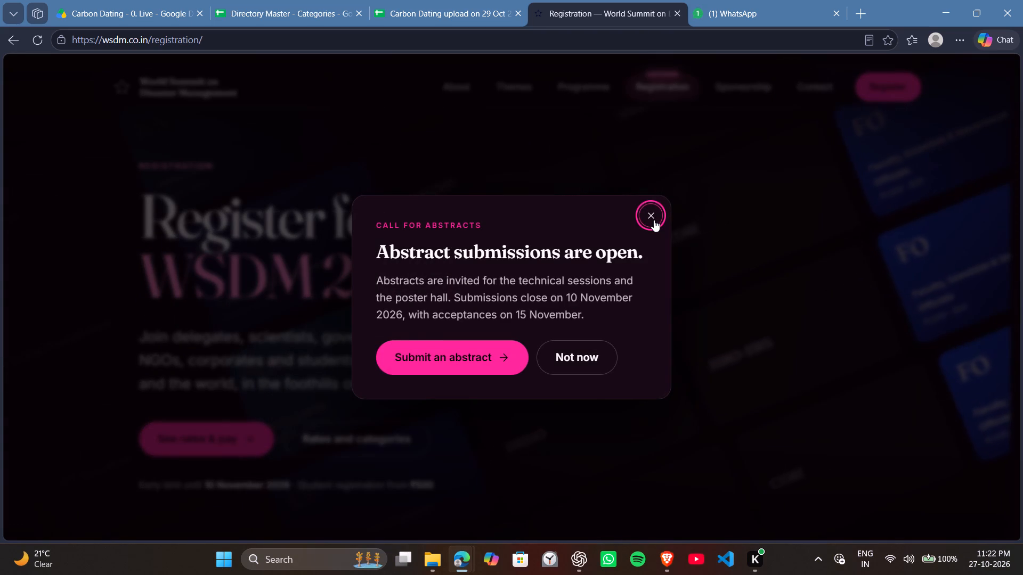
pyautogui.click(654, 220)
pyautogui.scroll(-4, 654, 220)
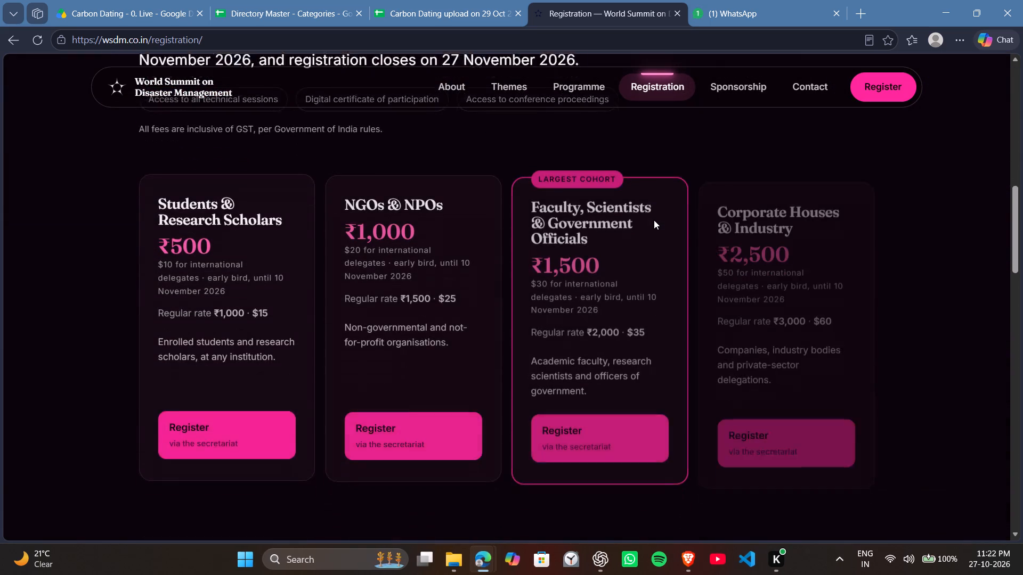
# Move the World Summit on Disaster Management 2026 row from Sheet1 to row 21 of Sheet2.
pyautogui.click(450, 11)
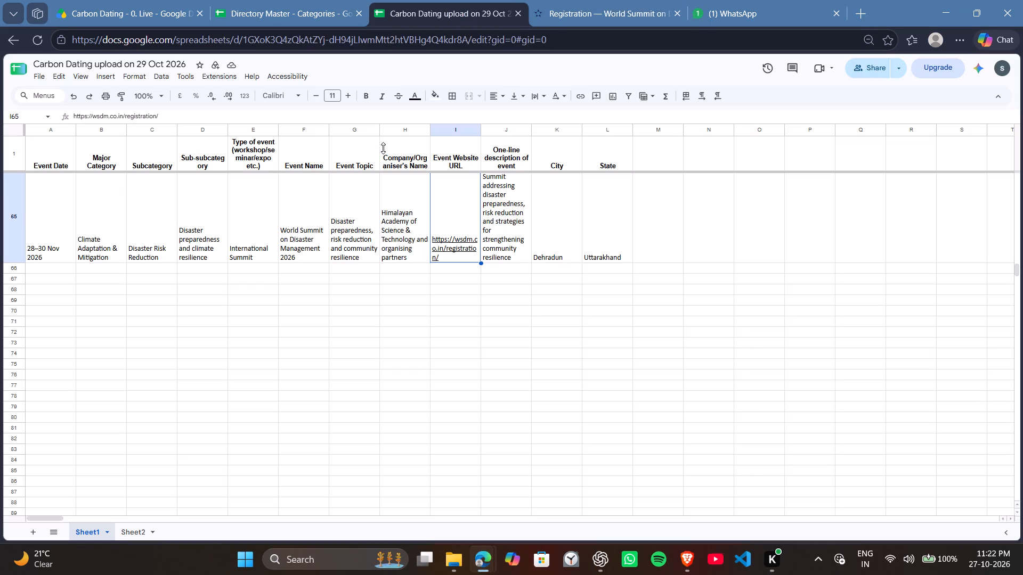
pyautogui.click(10, 235)
pyautogui.hotkey('ctrl', 'x')
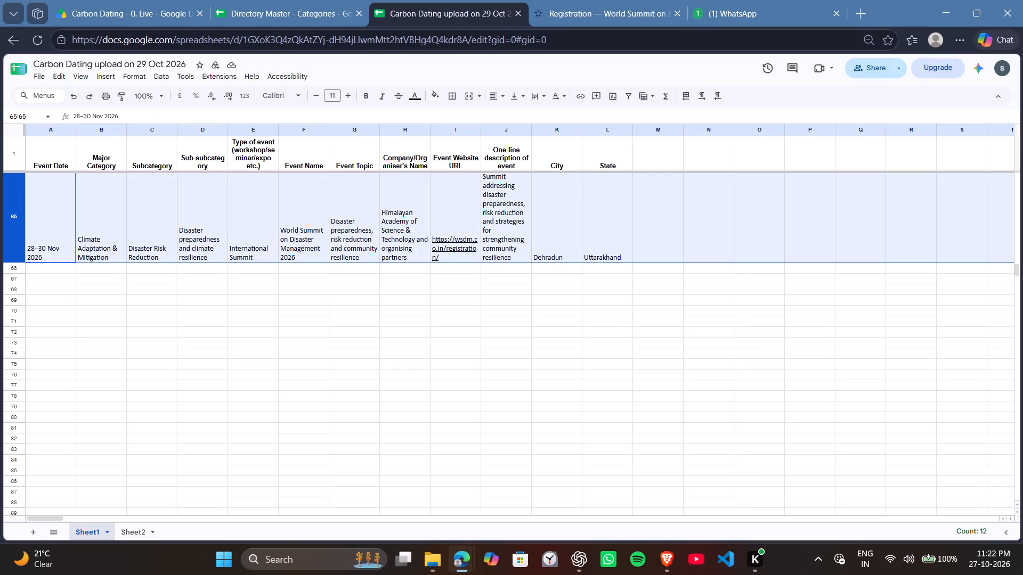
pyautogui.click(121, 536)
pyautogui.click(40, 459)
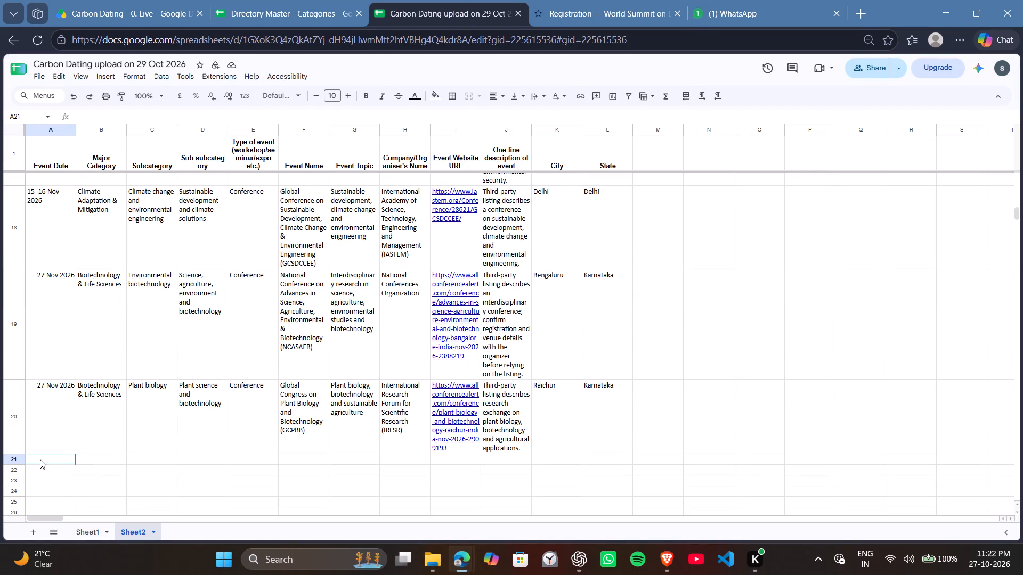
pyautogui.hotkey('ctrl', 'v')
pyautogui.scroll(-1, 58, 458)
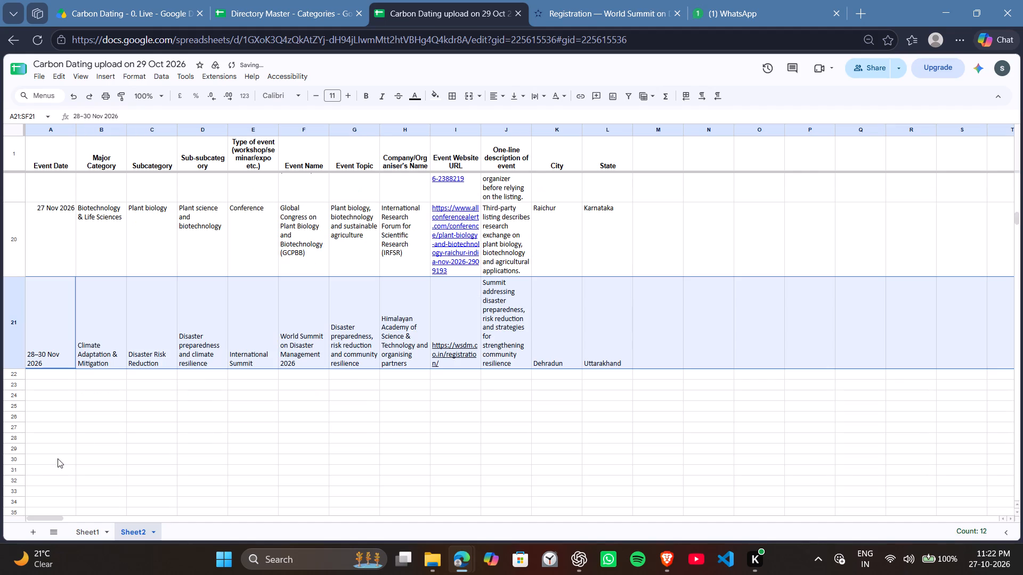
pyautogui.click(446, 346)
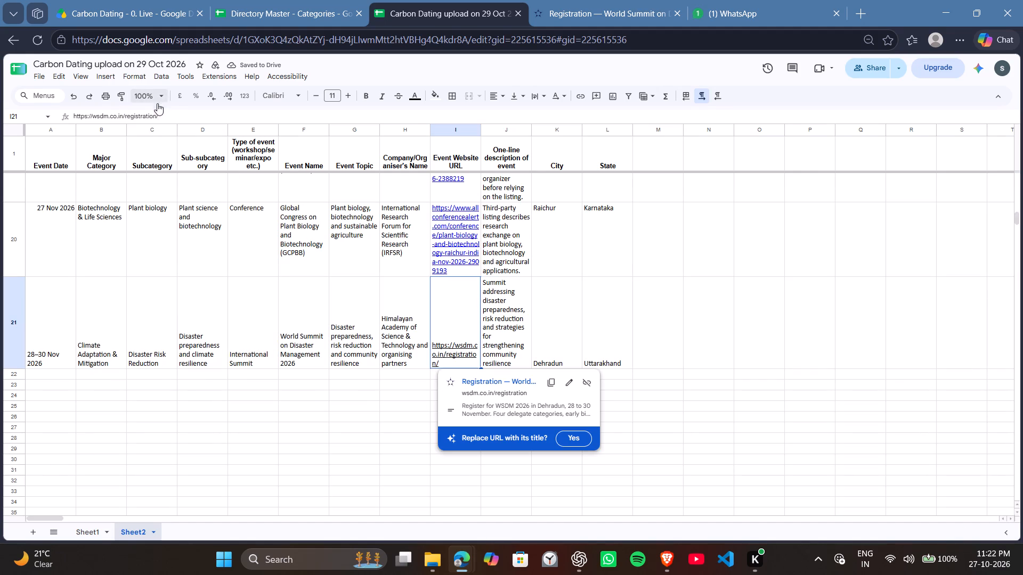
pyautogui.moveTo(165, 110); pyautogui.dragTo(28, 112)
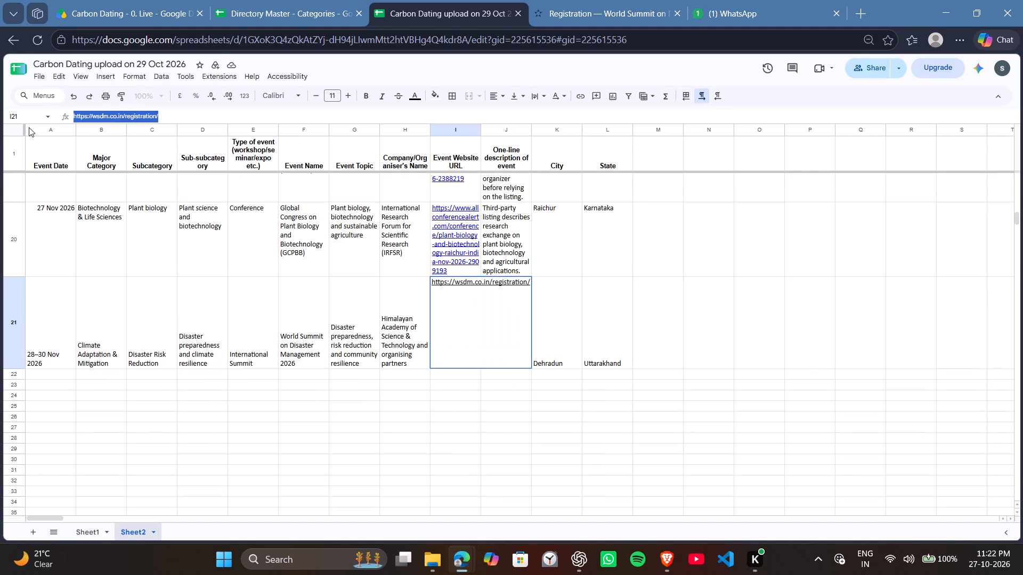
pyautogui.hotkey('ctrl', 'c')
pyautogui.hotkey('ctrl', 'k')
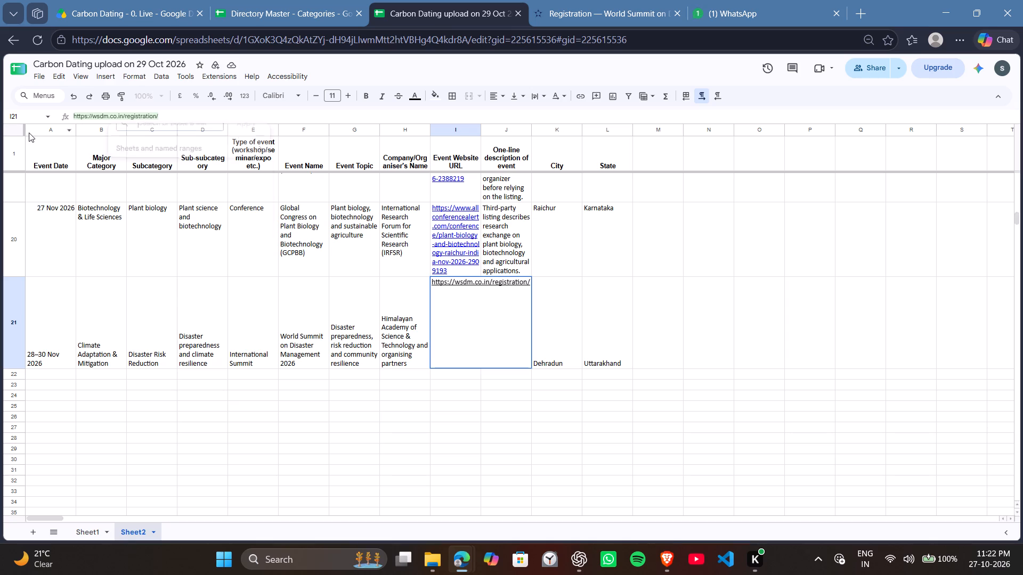
pyautogui.click(167, 141)
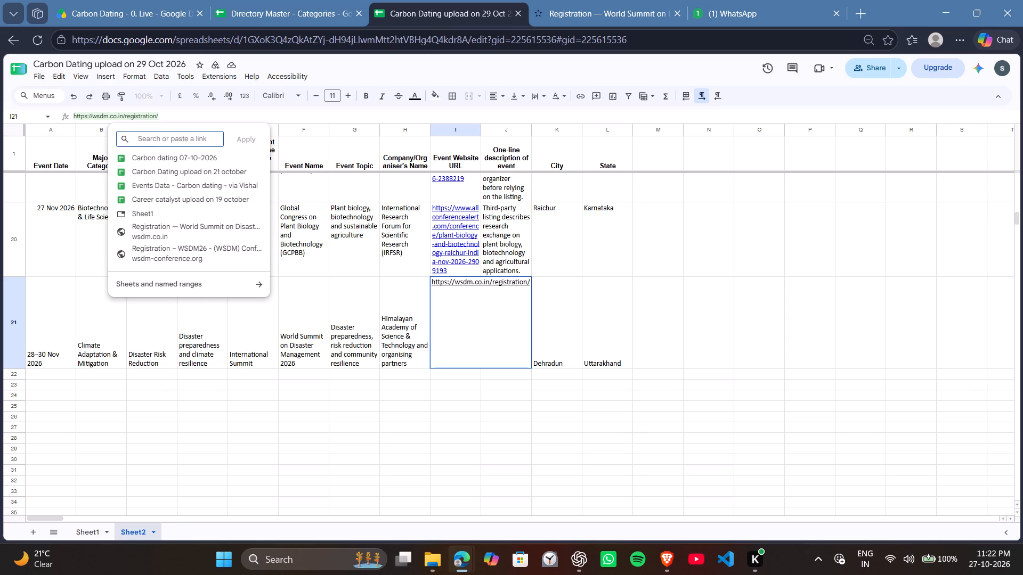
pyautogui.hotkey('ctrl', 'v')
pyautogui.click(241, 143)
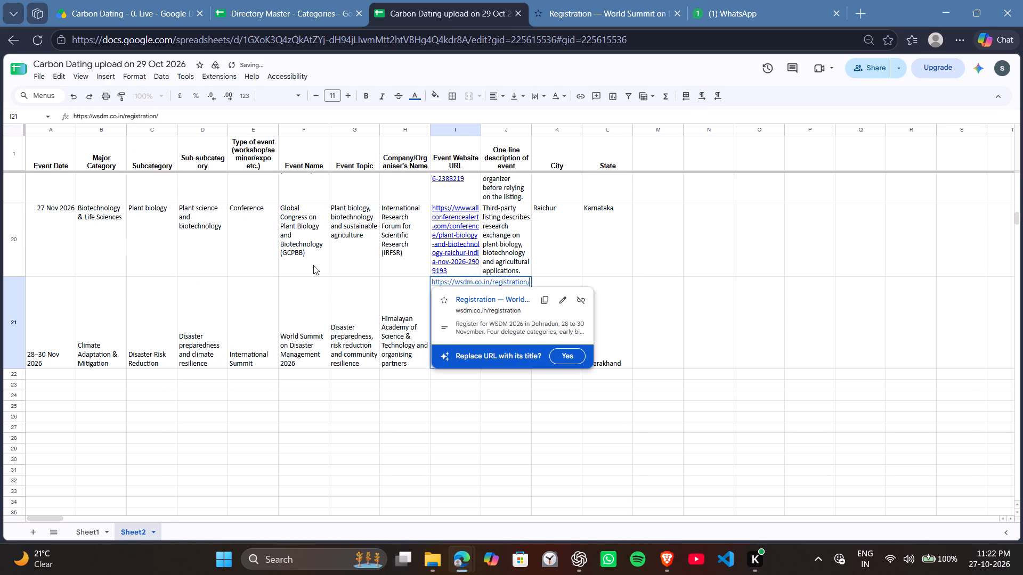
pyautogui.click(380, 403)
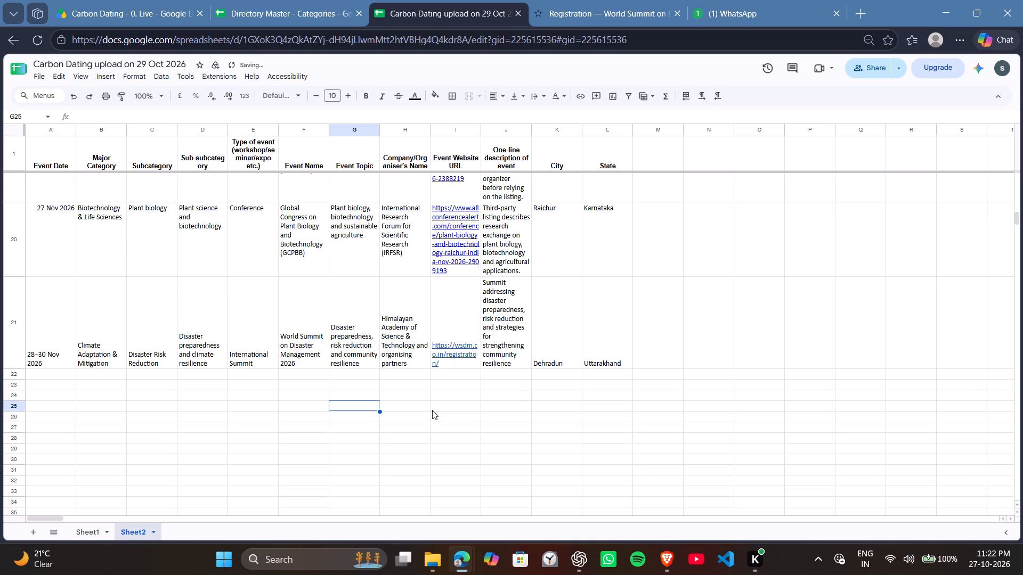
# Open the 11th PAN-IIM World Management Conference link from Sheet1 to check its registration page, closing the World Summit page.
pyautogui.click(85, 530)
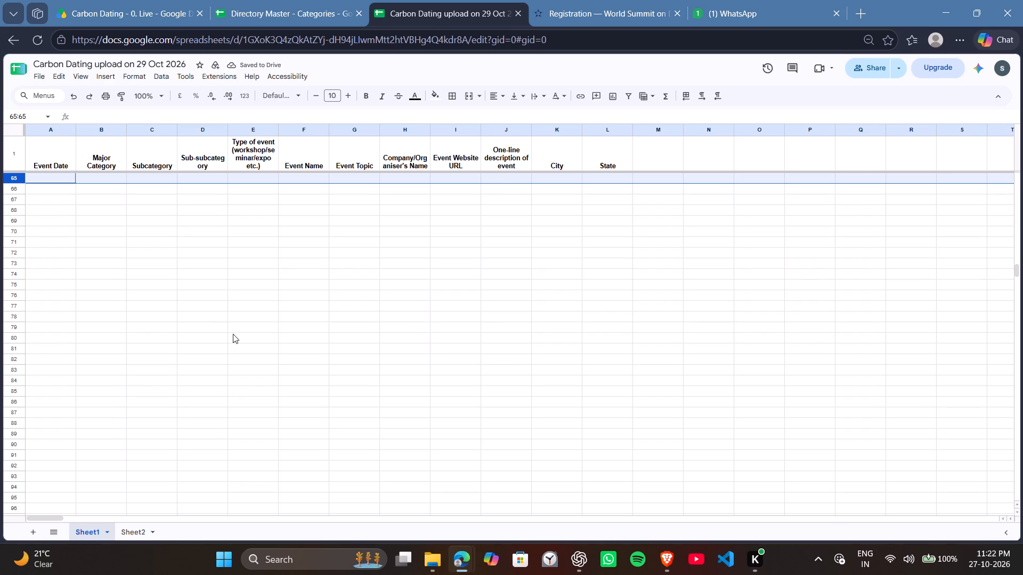
pyautogui.scroll(1, 254, 346)
pyautogui.click(466, 330)
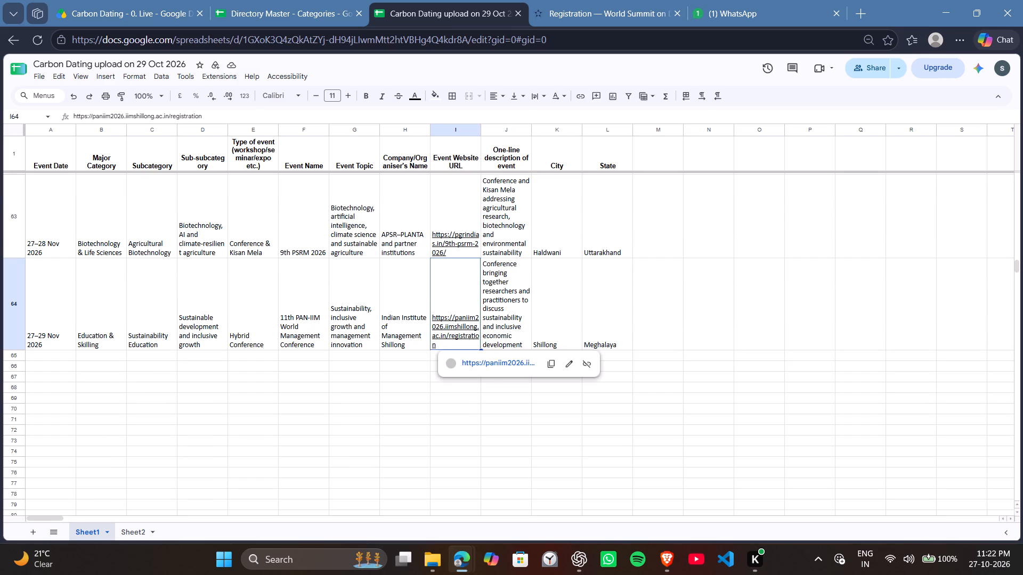
pyautogui.click(490, 366)
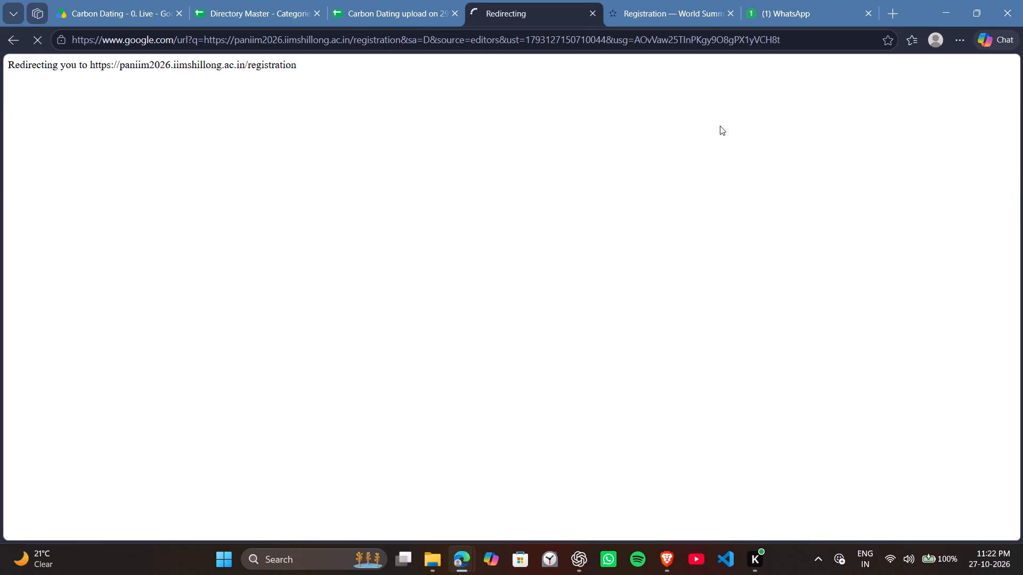
pyautogui.click(731, 8)
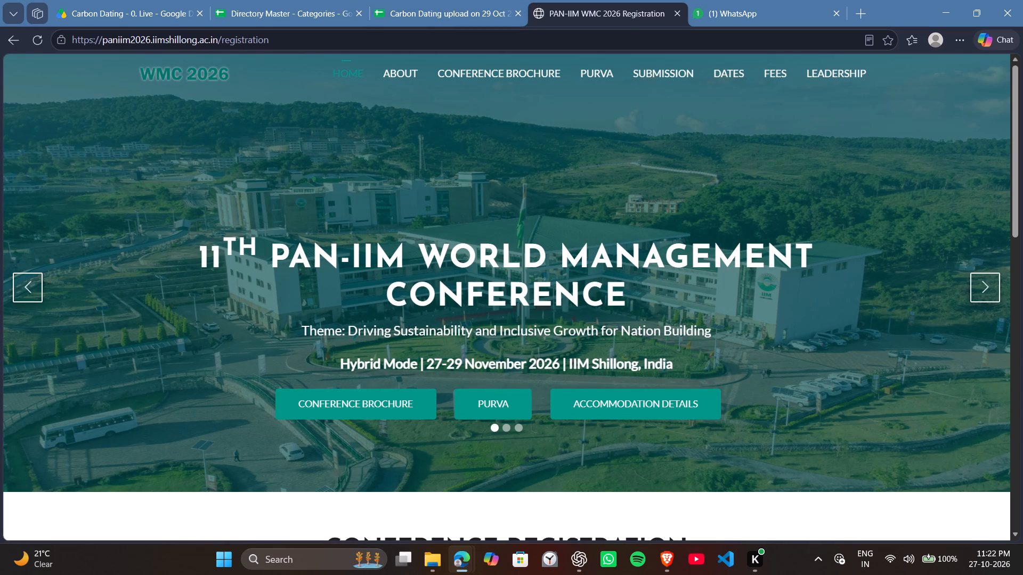
pyautogui.click(381, 0)
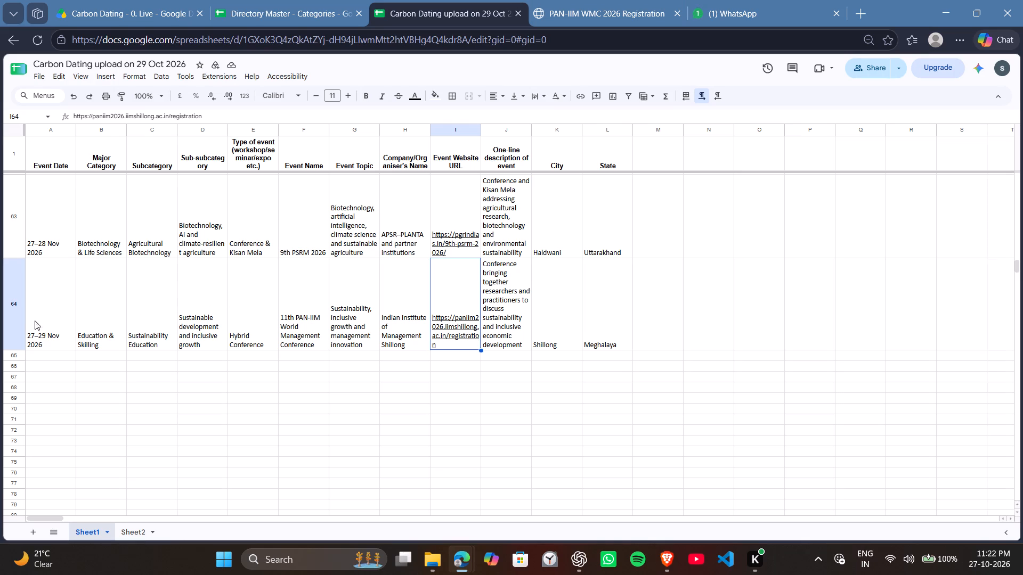
pyautogui.moveTo(209, 116); pyautogui.dragTo(52, 126)
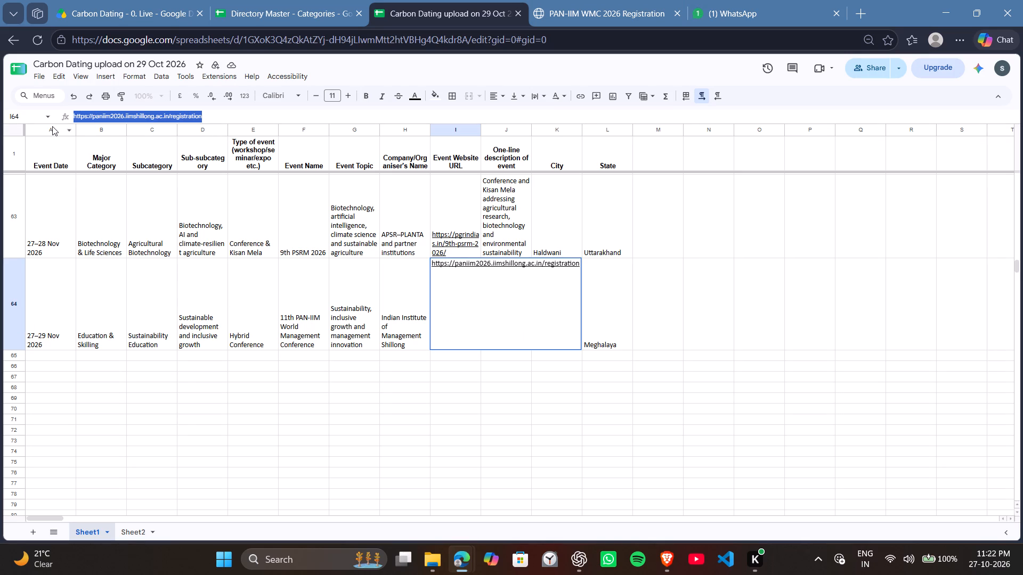
pyautogui.hotkey('ctrl', 'c')
pyautogui.hotkey('ctrl', 'k')
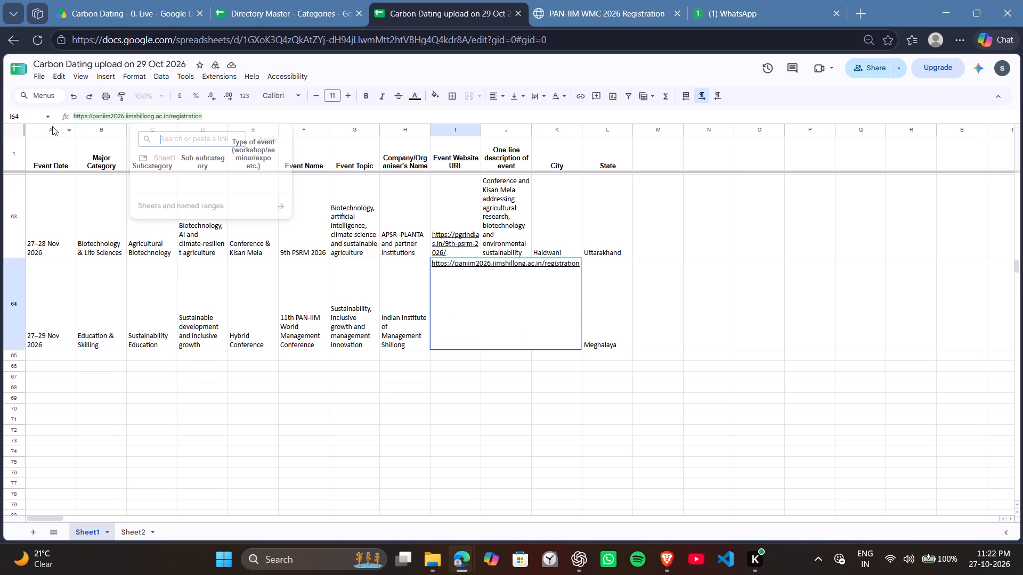
pyautogui.click(163, 140)
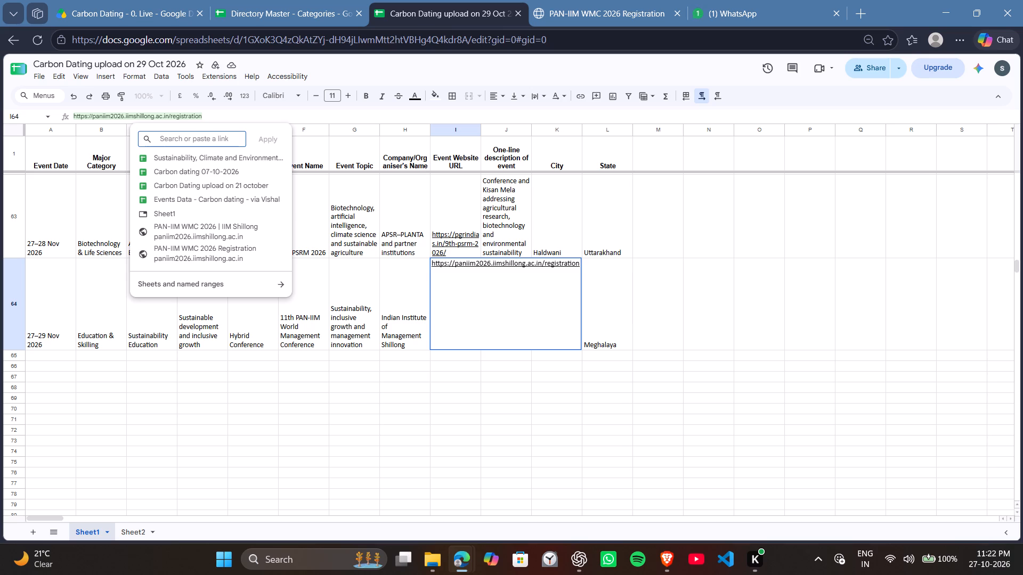
pyautogui.hotkey('ctrl', 'v')
pyautogui.click(262, 140)
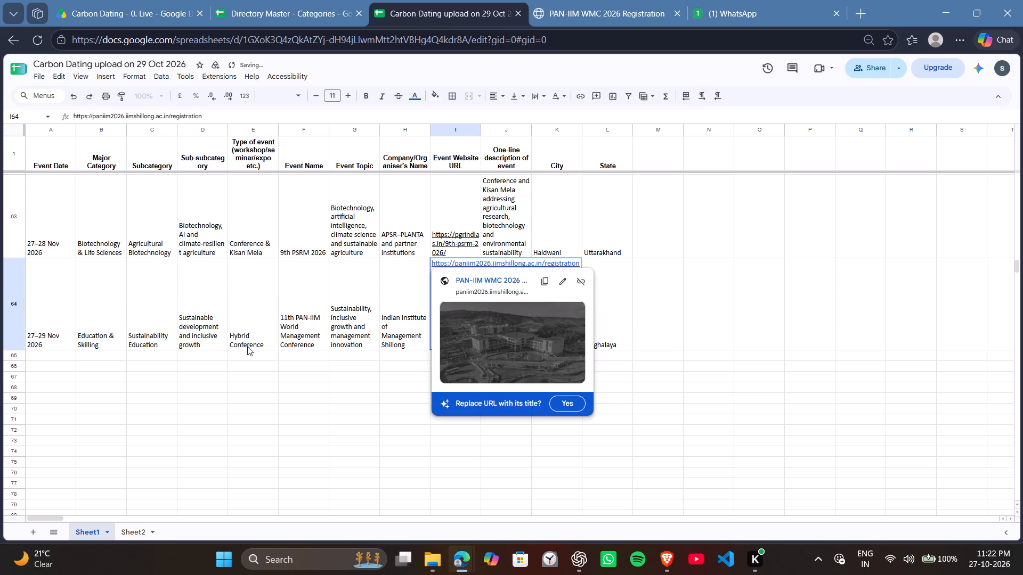
pyautogui.click(249, 393)
# Move the 11th PAN-IIM World Management Conference row from Sheet1 to row 22 of Sheet2.
pyautogui.click(18, 302)
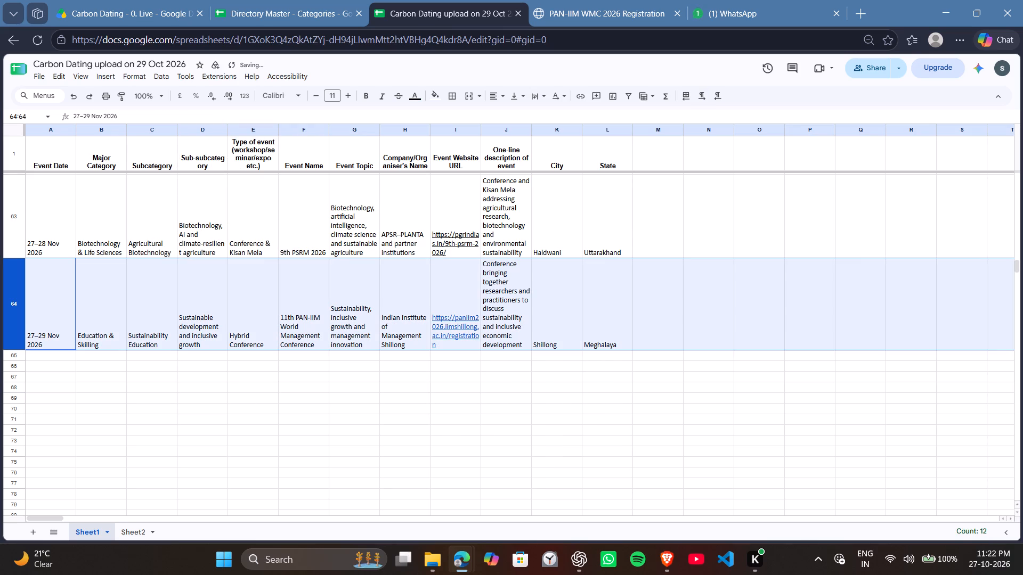
pyautogui.hotkey('ctrl', 'x')
pyautogui.click(132, 538)
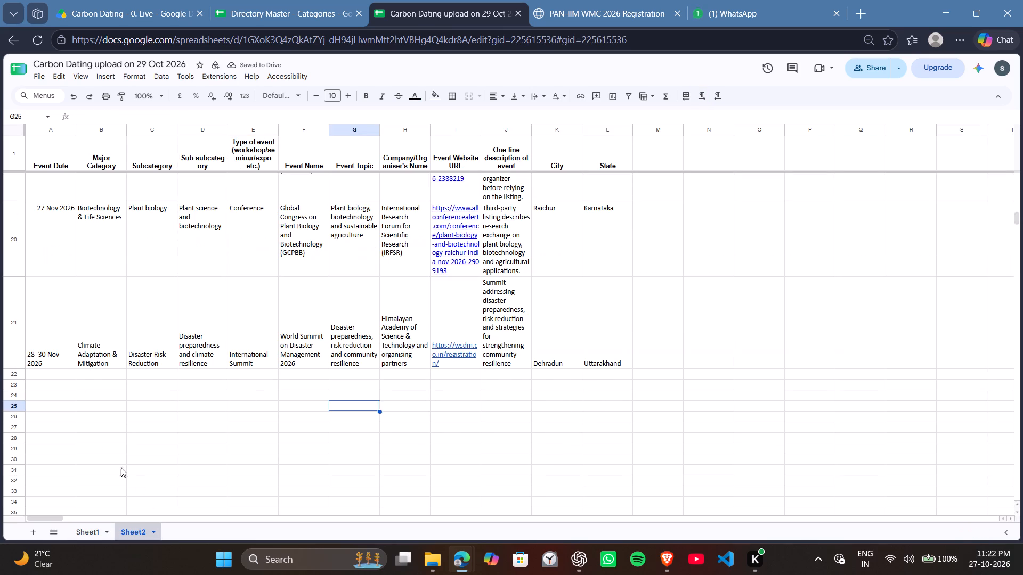
pyautogui.click(53, 377)
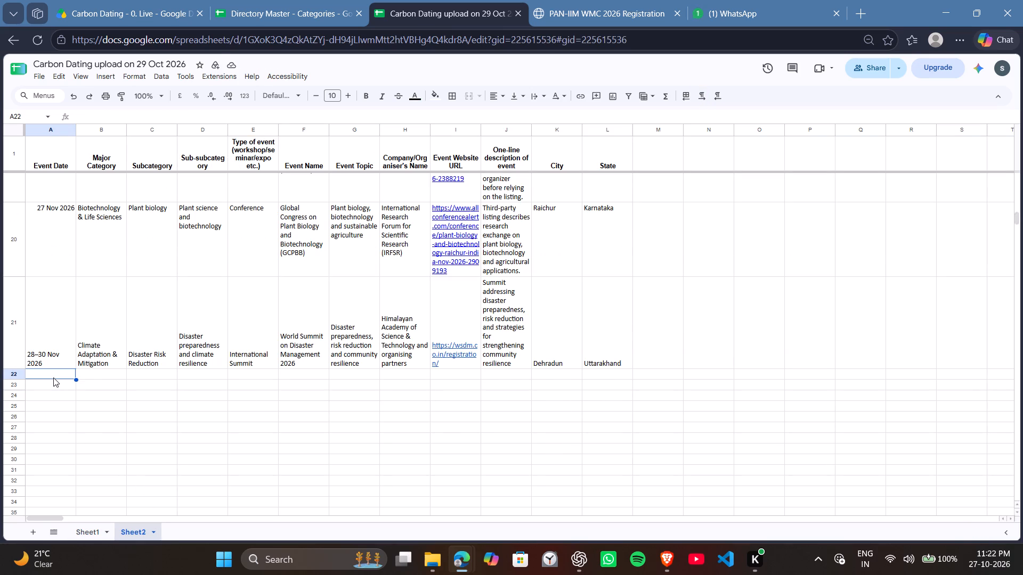
pyautogui.hotkey('ctrl', 'v')
# Open the 9th PSRM 2026 link from row 63 of Sheet1 and check the page for event and registration details.
pyautogui.click(88, 529)
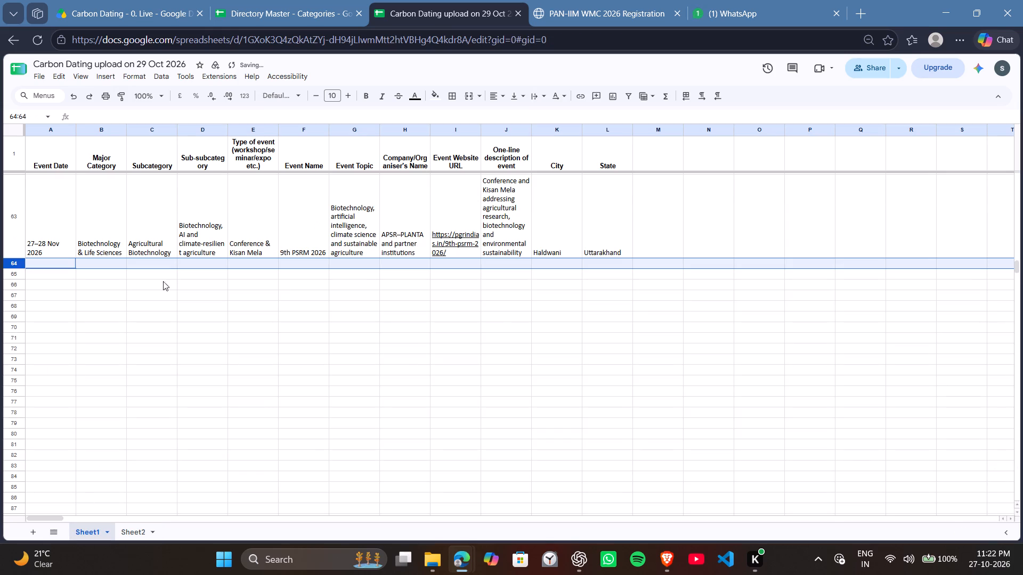
pyautogui.click(5, 229)
pyautogui.click(451, 237)
pyautogui.click(486, 273)
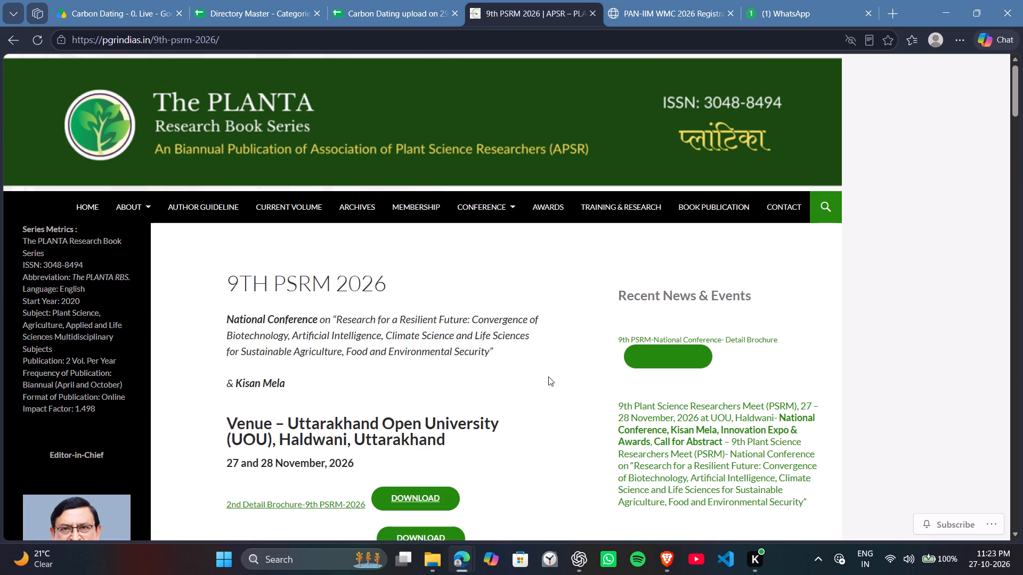
pyautogui.scroll(-2, 548, 376)
pyautogui.scroll(2, 548, 376)
# Delete the 9th PSRM 2026 row, row 63, from Sheet1.
pyautogui.click(381, 3)
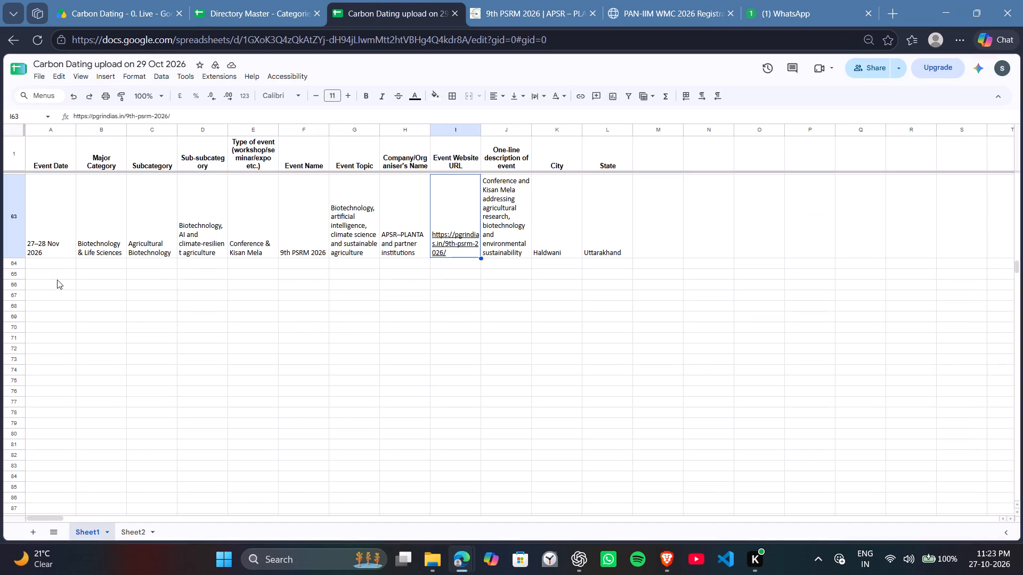
pyautogui.click(8, 221)
pyautogui.rightClick(8, 221)
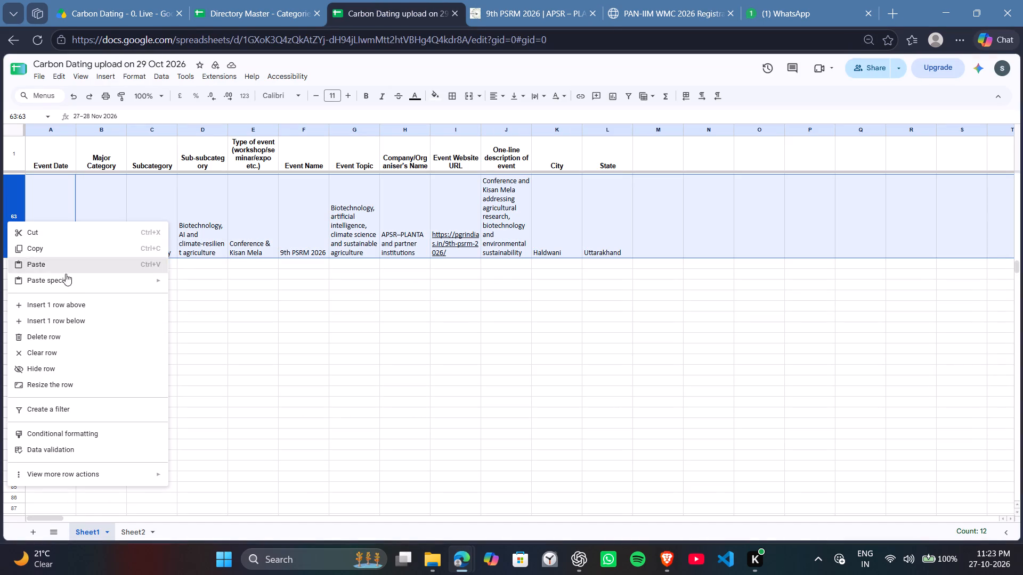
pyautogui.click(70, 338)
# Open the Sustainability in Action — CULSA 2026 link from row 62 to check it, closing the 9th PSRM and PAN-IIM pages.
pyautogui.scroll(1, 457, 362)
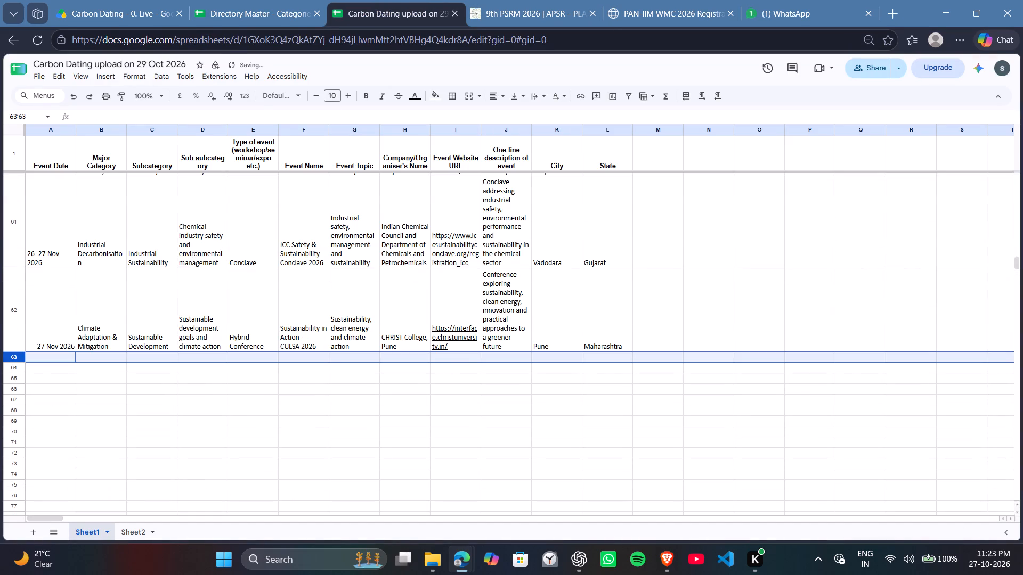
pyautogui.click(441, 336)
pyautogui.click(472, 361)
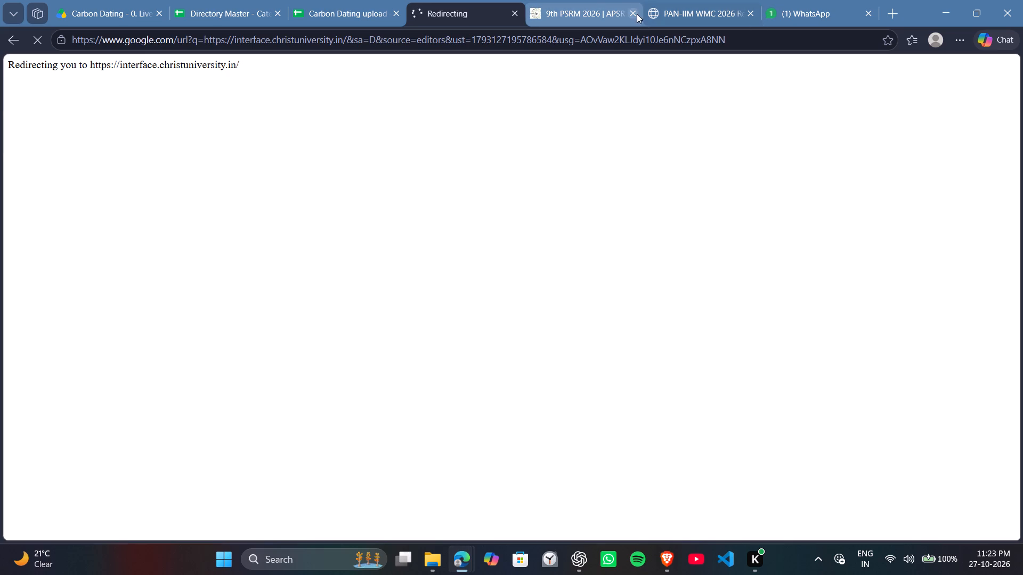
pyautogui.click(635, 14)
pyautogui.click(635, 14)
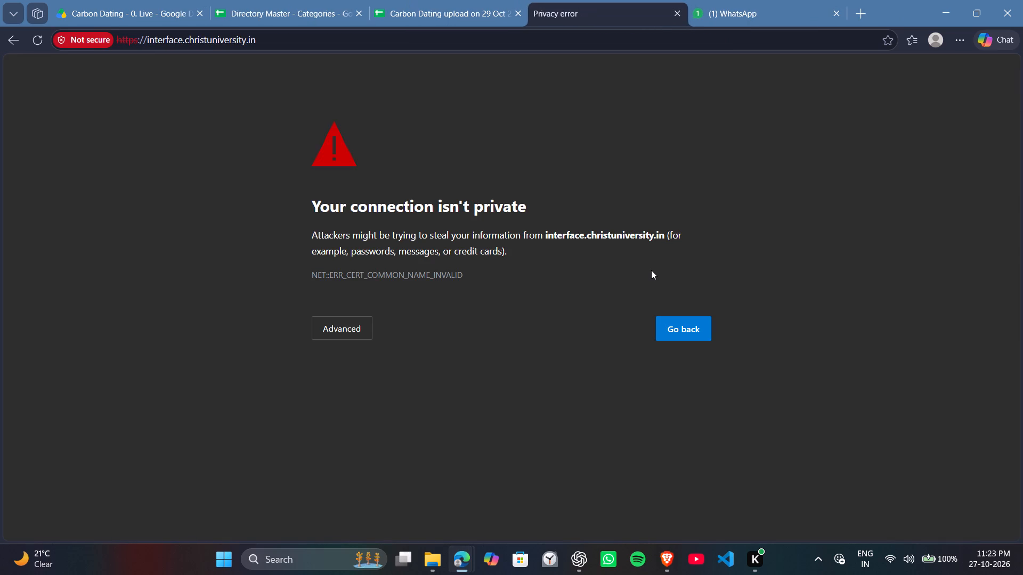
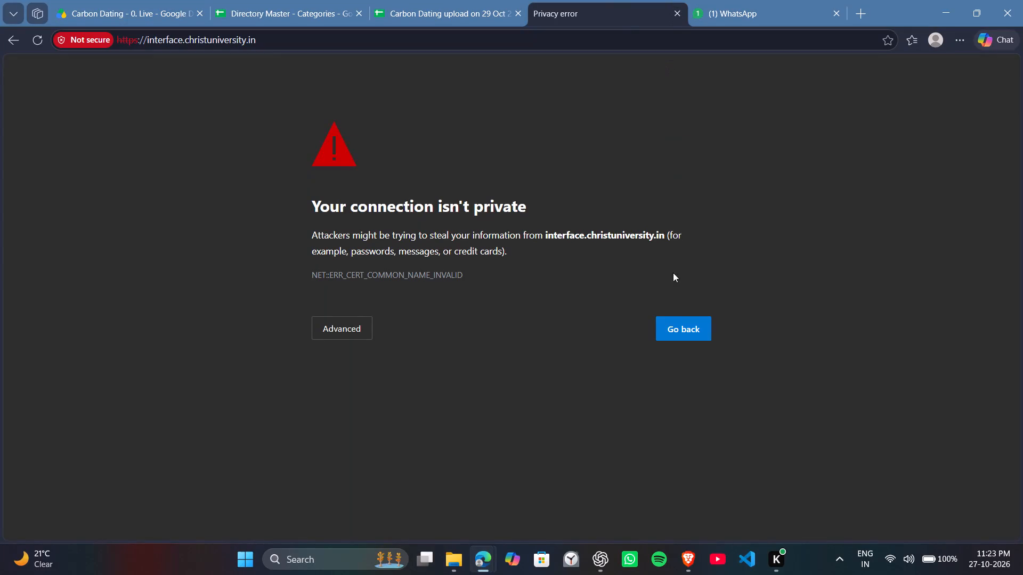
# Reopen the CULSA 2026 link from row 62 of Sheet1 and continue to the interface.christuniversity.in site despite its untrusted certificate.
pyautogui.click(680, 335)
pyautogui.click(405, 0)
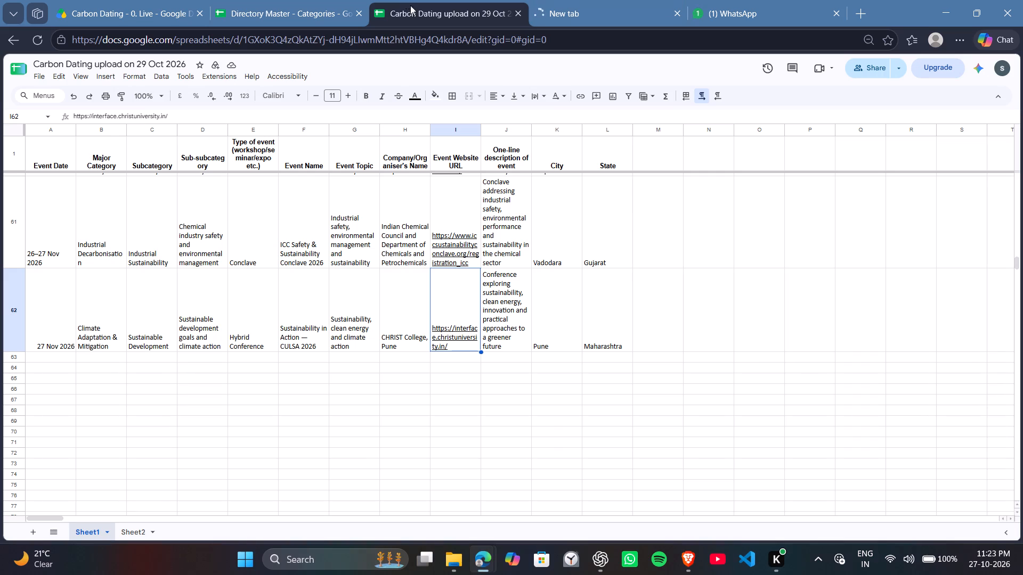
pyautogui.click(458, 329)
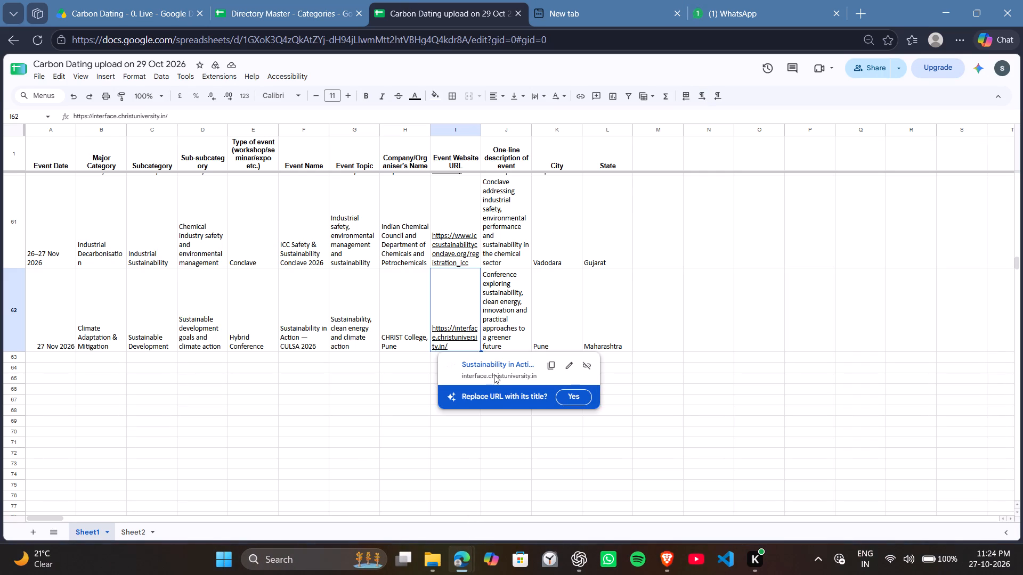
pyautogui.click(493, 359)
pyautogui.click(497, 367)
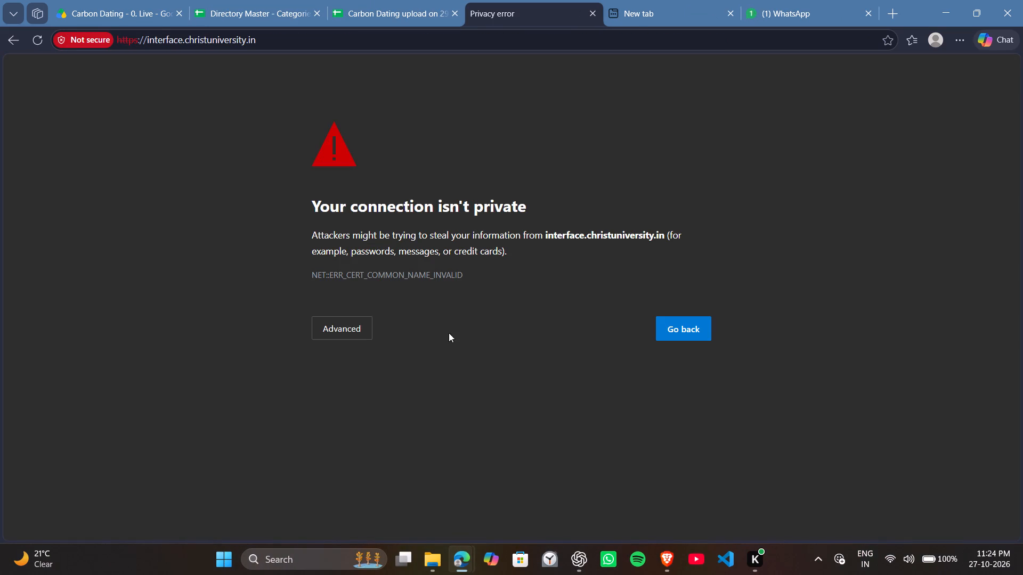
pyautogui.click(339, 327)
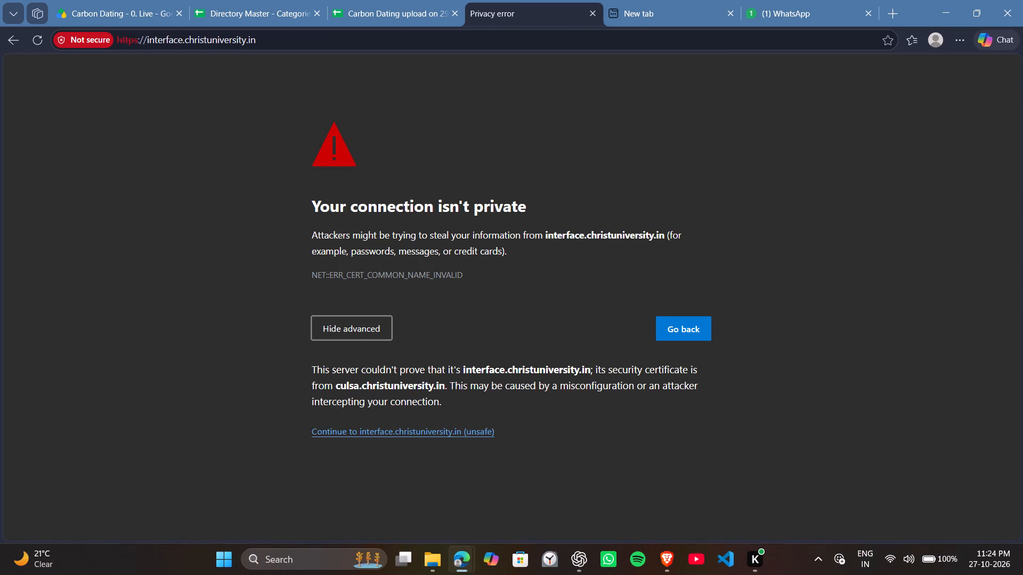
pyautogui.click(402, 432)
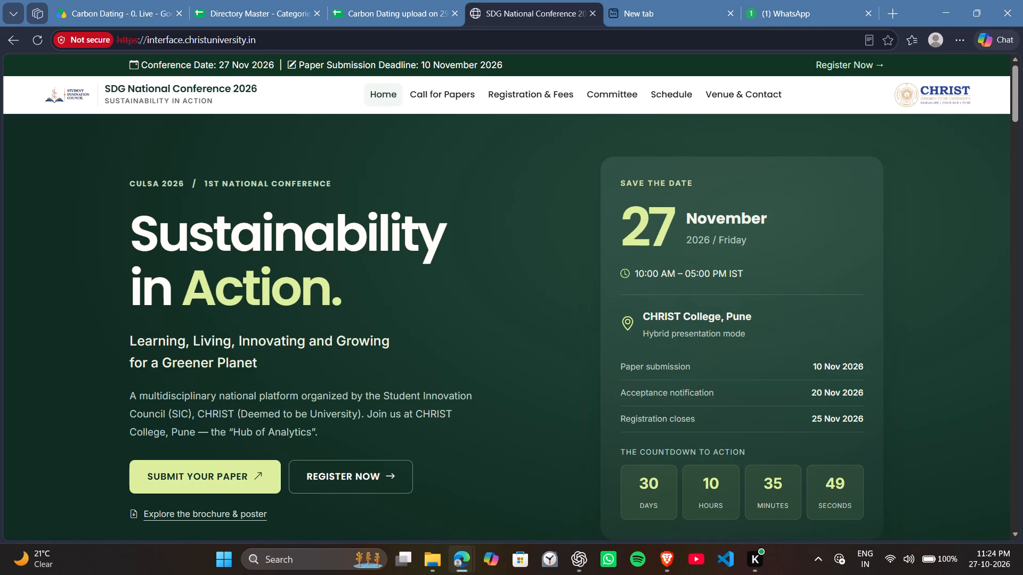
# Check the SDG National Conference 2026 home page and its Registration & Fees page, and return to the home page.
pyautogui.scroll(-3, 368, 275)
pyautogui.scroll(3, 370, 281)
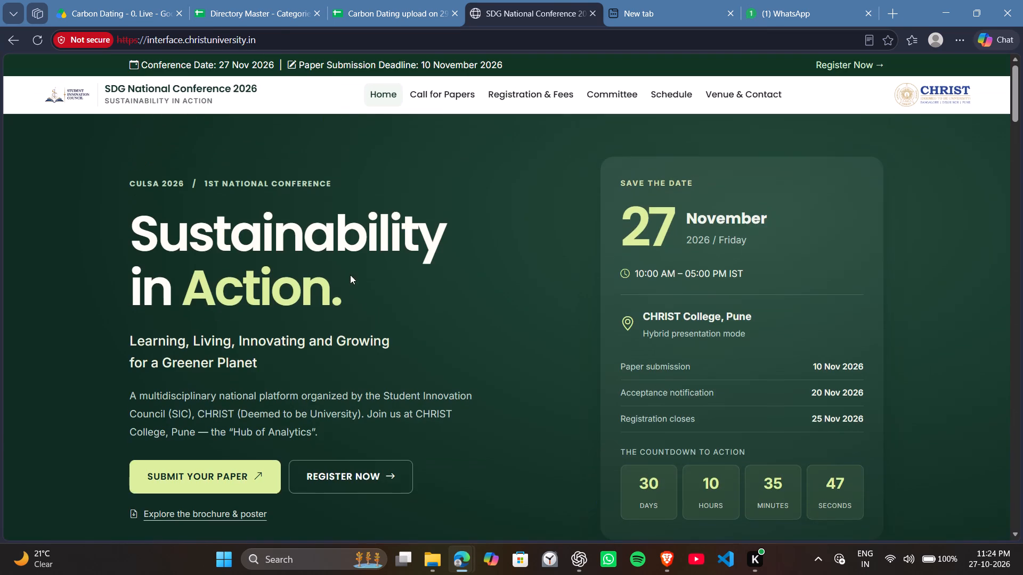
pyautogui.click(363, 479)
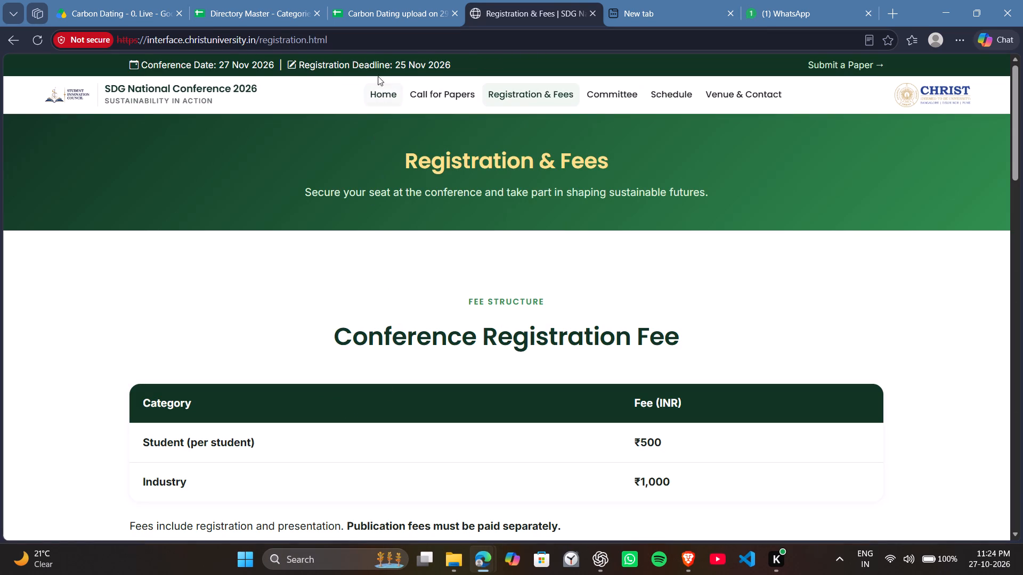
pyautogui.scroll(-1, 465, 380)
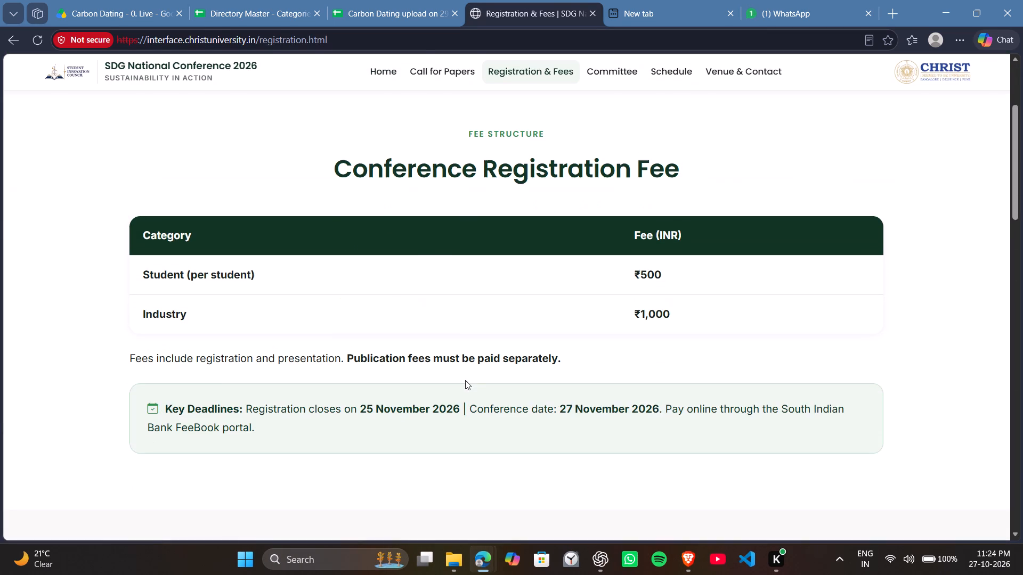
pyautogui.scroll(2, 465, 380)
pyautogui.click(6, 44)
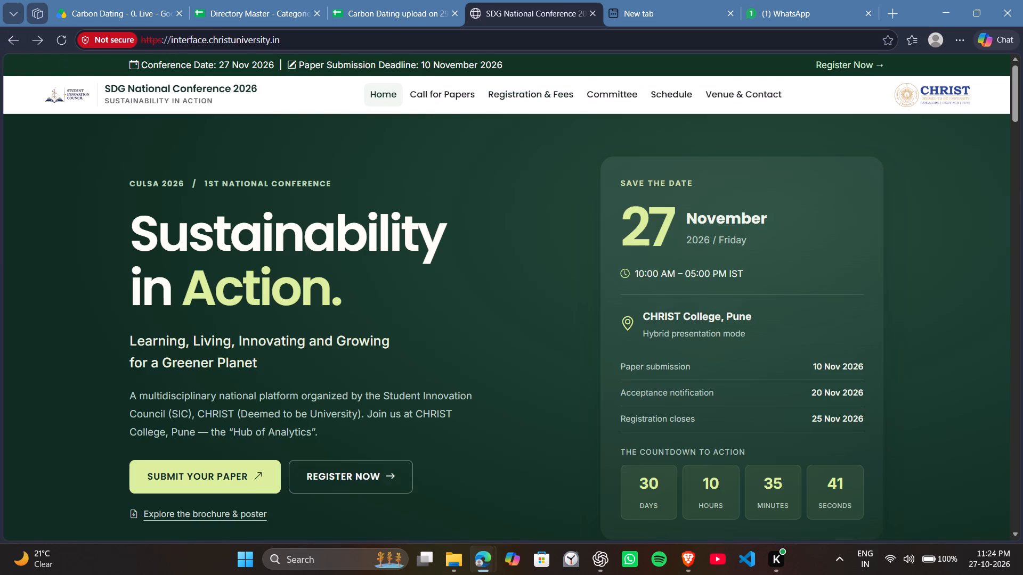
pyautogui.moveTo(287, 41); pyautogui.dragTo(88, 38)
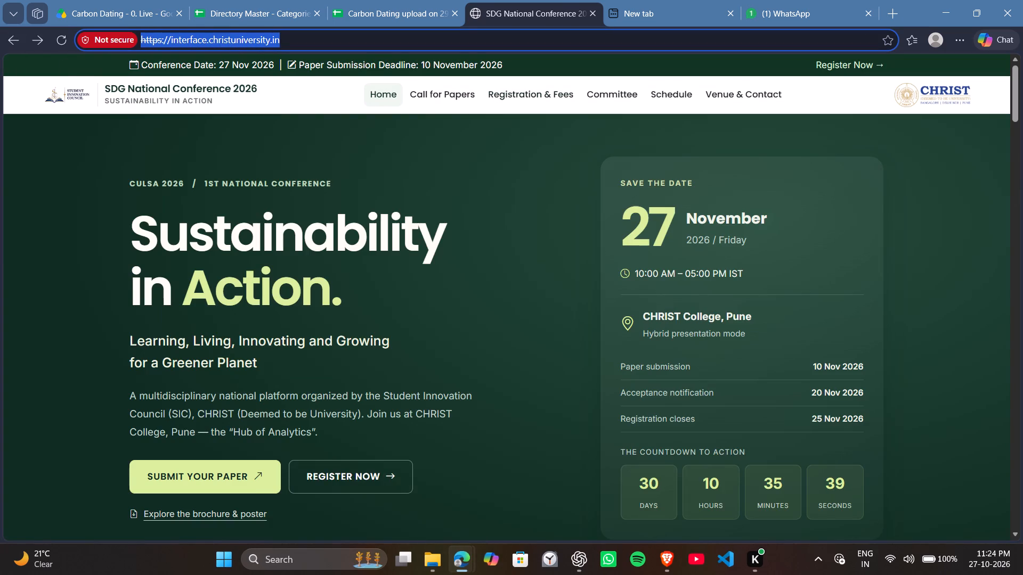
pyautogui.moveTo(88, 38); pyautogui.dragTo(83, 38)
pyautogui.hotkey('ctrl', 'c')
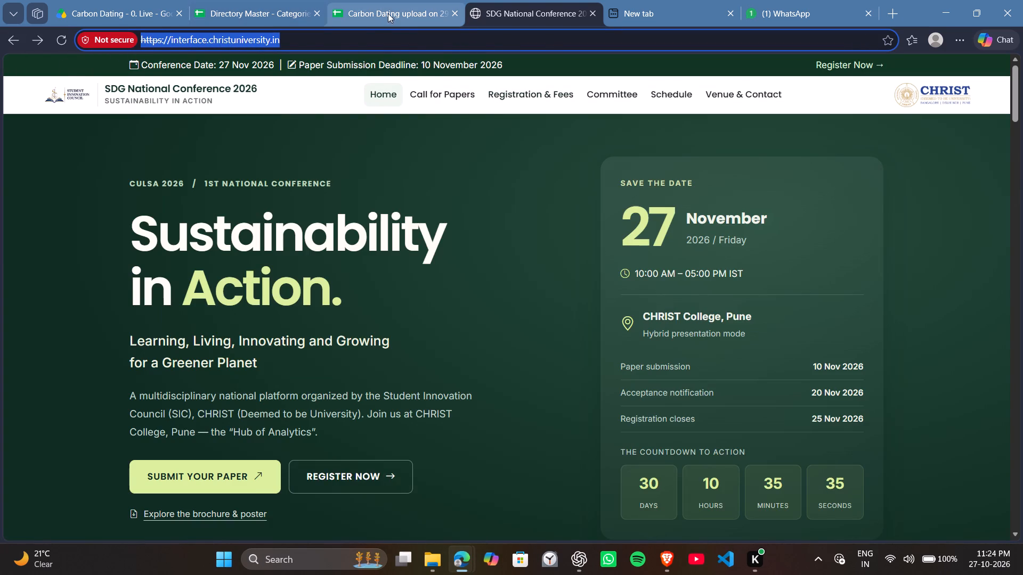
pyautogui.click(388, 13)
pyautogui.click(451, 349)
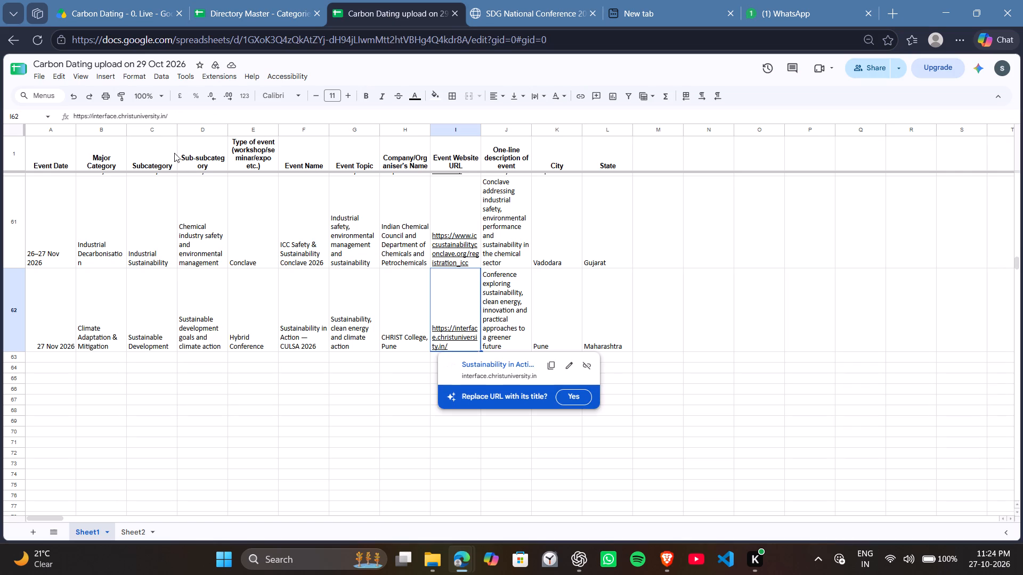
pyautogui.moveTo(170, 114); pyautogui.dragTo(0, 105)
pyautogui.press('BackSpace')
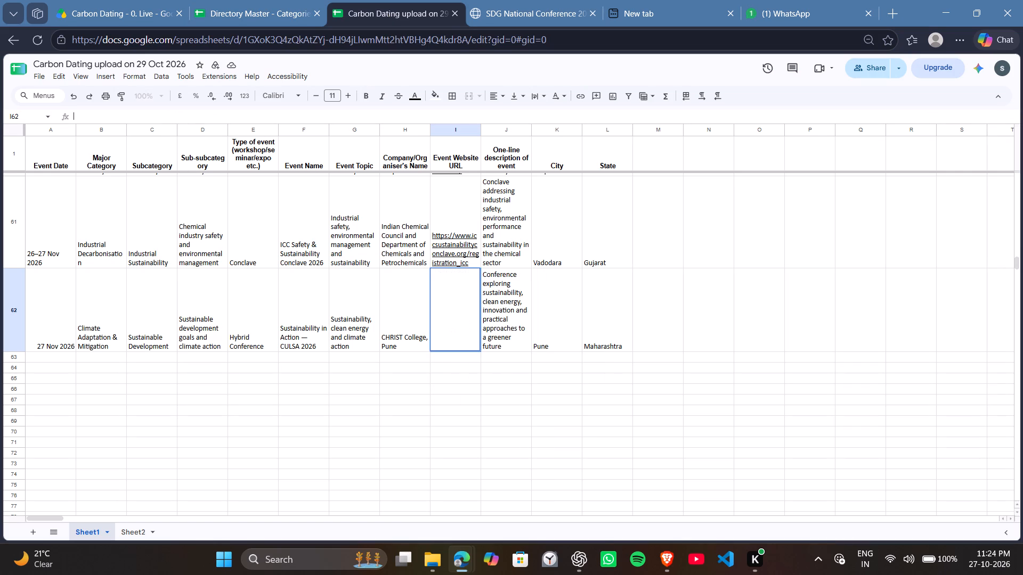
pyautogui.hotkey('ctrl', 'v')
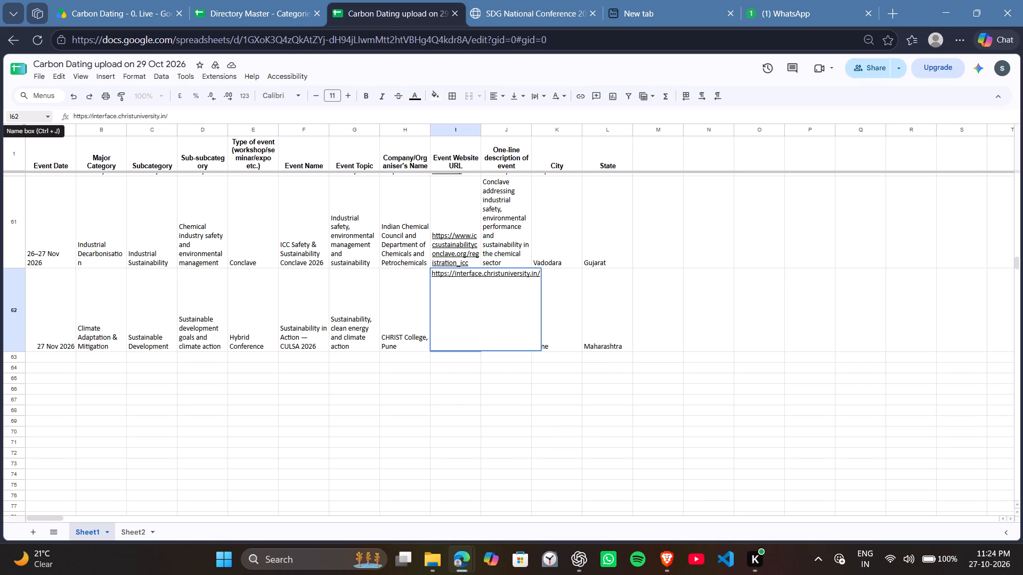
pyautogui.click(289, 414)
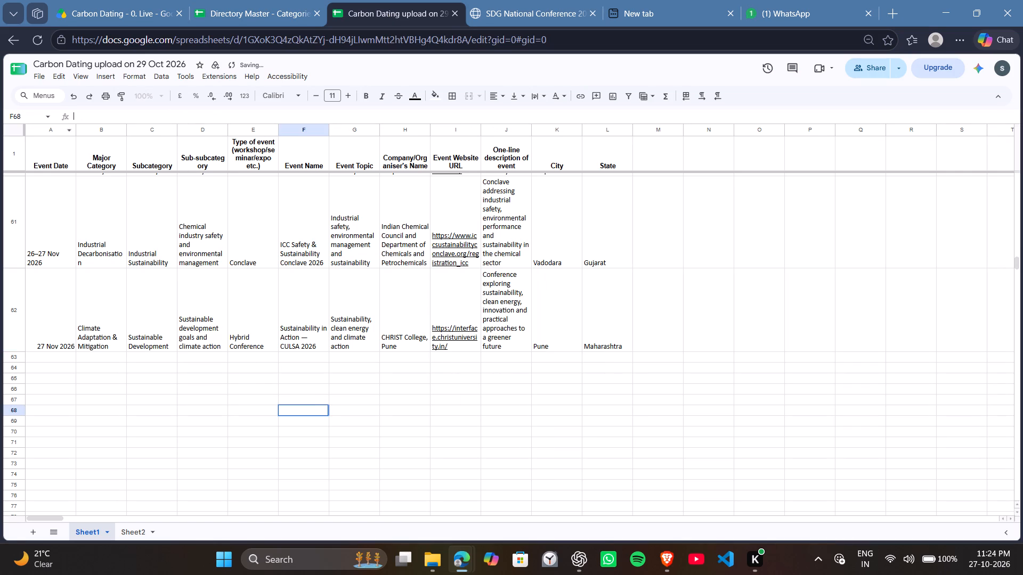
# Hyperlink the URL text in the CULSA 2026 row, cell I62, to the copied interface.christuniversity.in address.
pyautogui.click(451, 314)
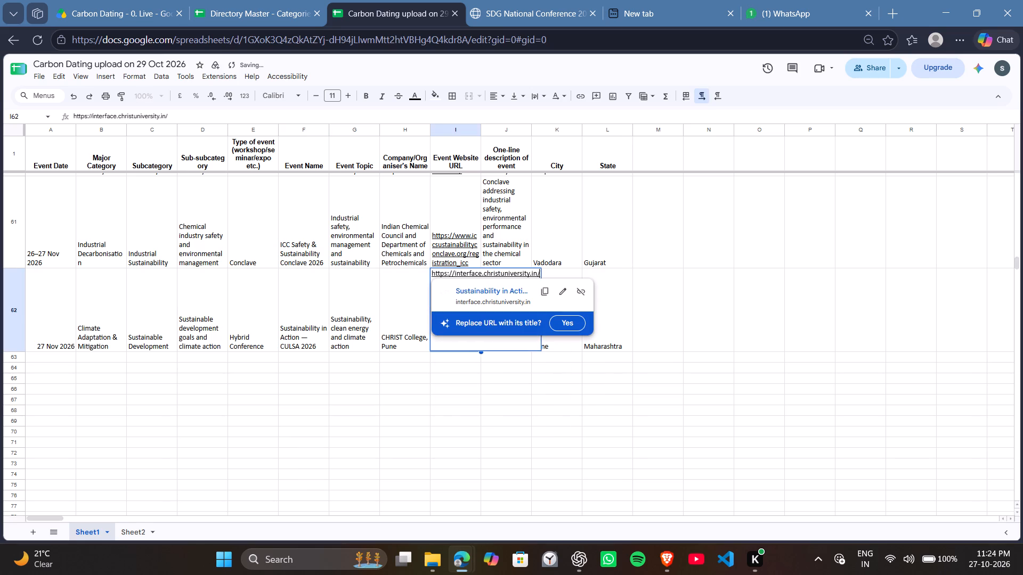
pyautogui.moveTo(173, 114); pyautogui.dragTo(0, 113)
pyautogui.hotkey('ctrl', 'k')
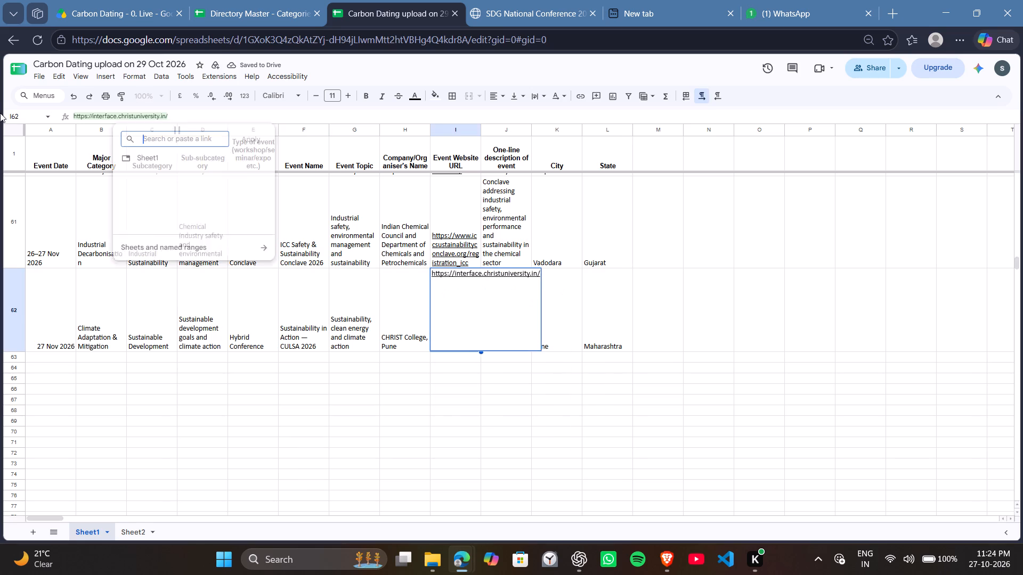
pyautogui.click(200, 129)
pyautogui.click(205, 137)
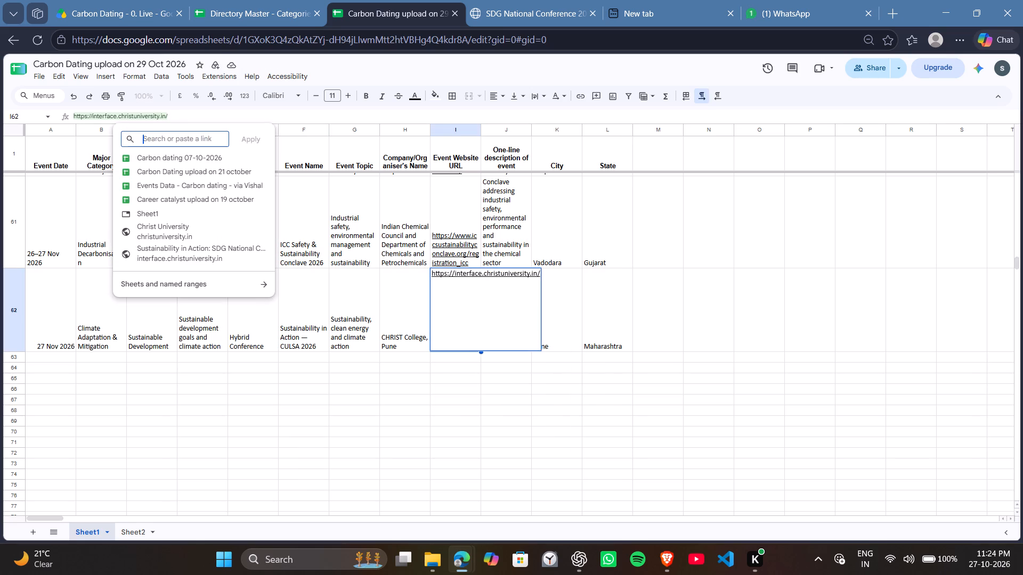
pyautogui.hotkey('ctrl', 'v')
pyautogui.click(242, 143)
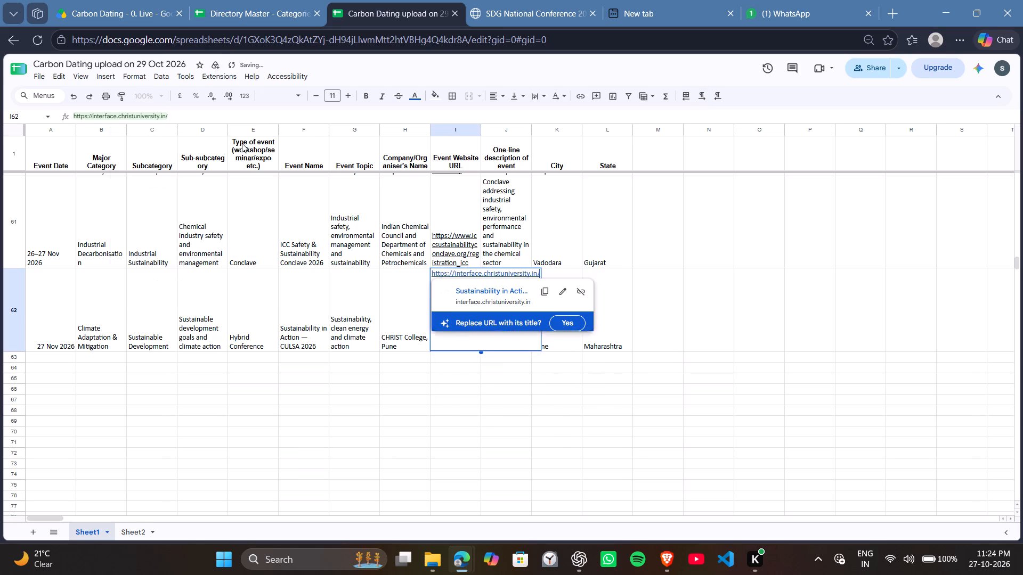
pyautogui.click(185, 376)
# Move the Sustainability in Action — CULSA 2026 row from row 62 of Sheet1 to row 23 of Sheet2.
pyautogui.click(7, 318)
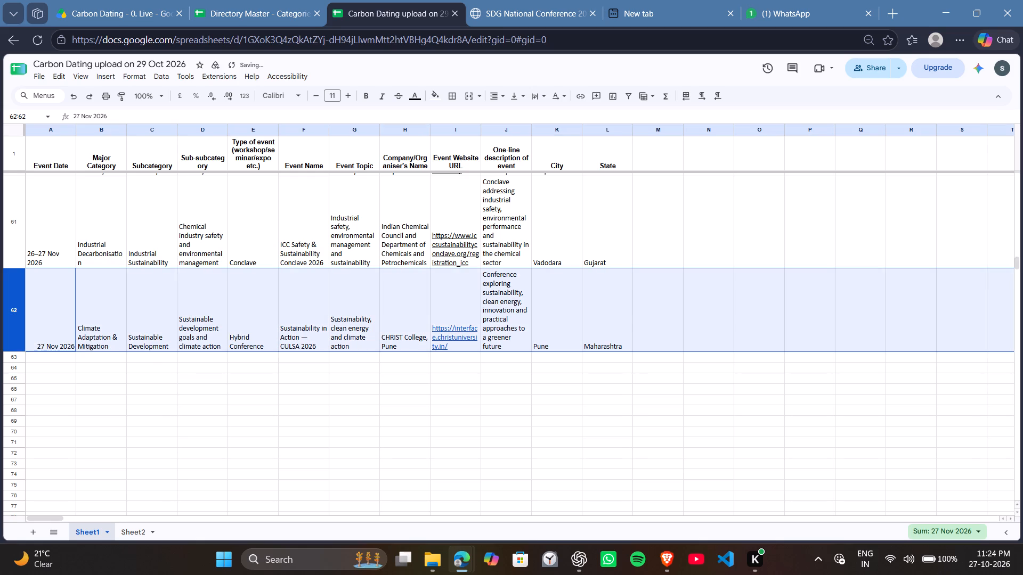
pyautogui.hotkey('ctrl', 'x')
pyautogui.click(147, 523)
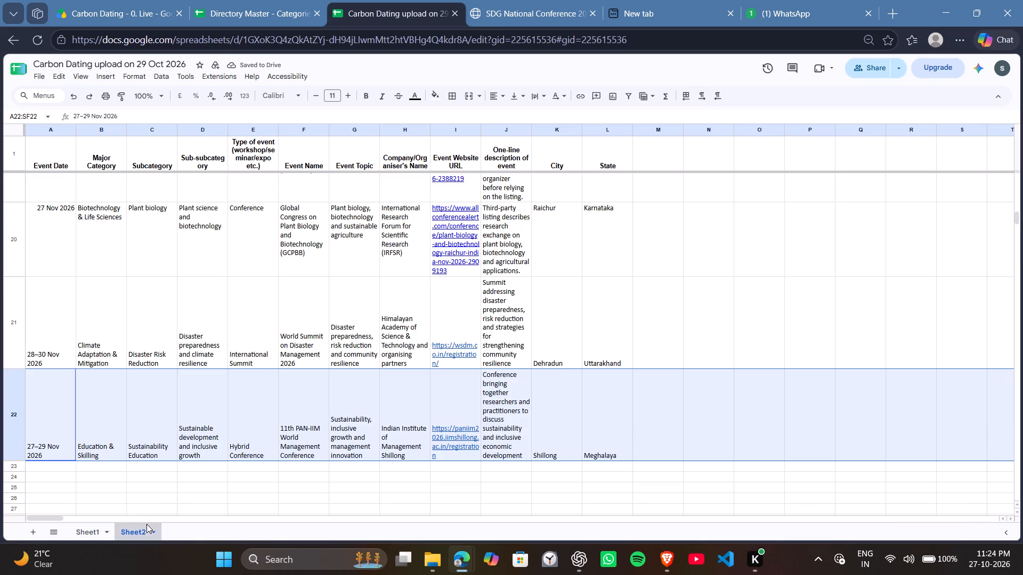
pyautogui.click(47, 469)
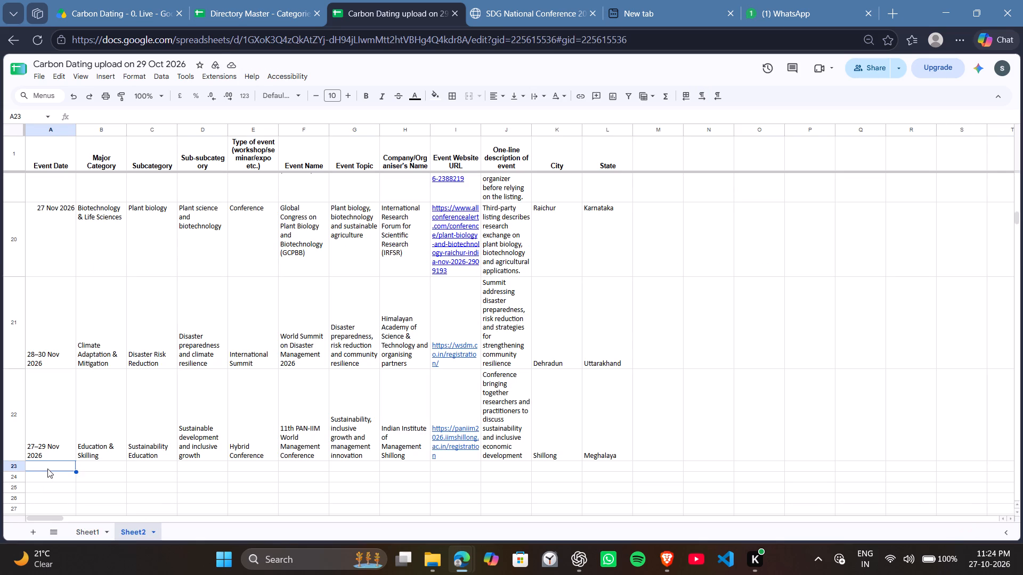
pyautogui.hotkey('ctrl', 'v')
pyautogui.scroll(-1, 55, 462)
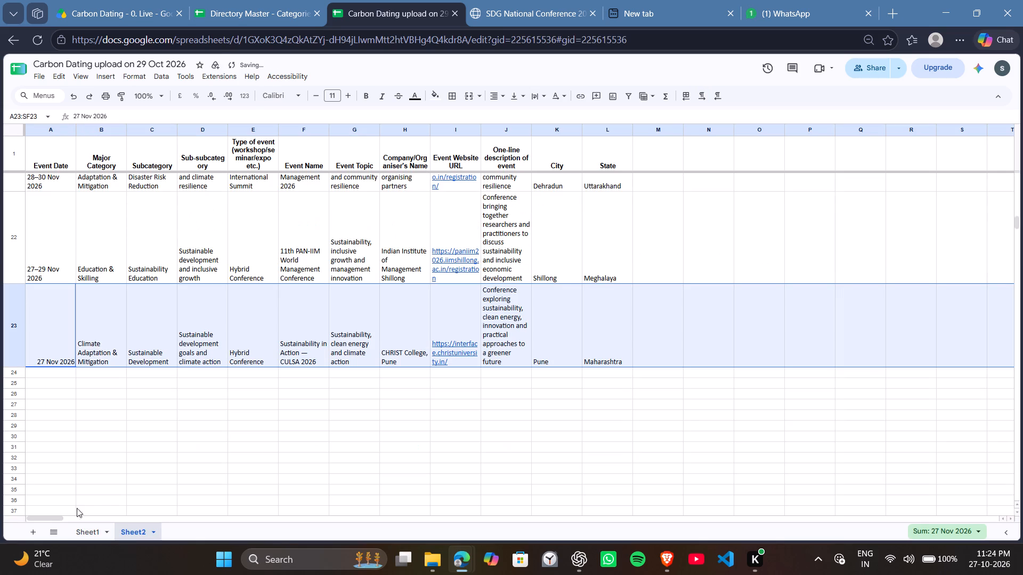
# Open the ICC Safety & Sustainability Conclave 2026 link from row 61 of Sheet1 to check its registration page, closing the SDG conference and blank pages.
pyautogui.click(80, 524)
pyautogui.click(52, 245)
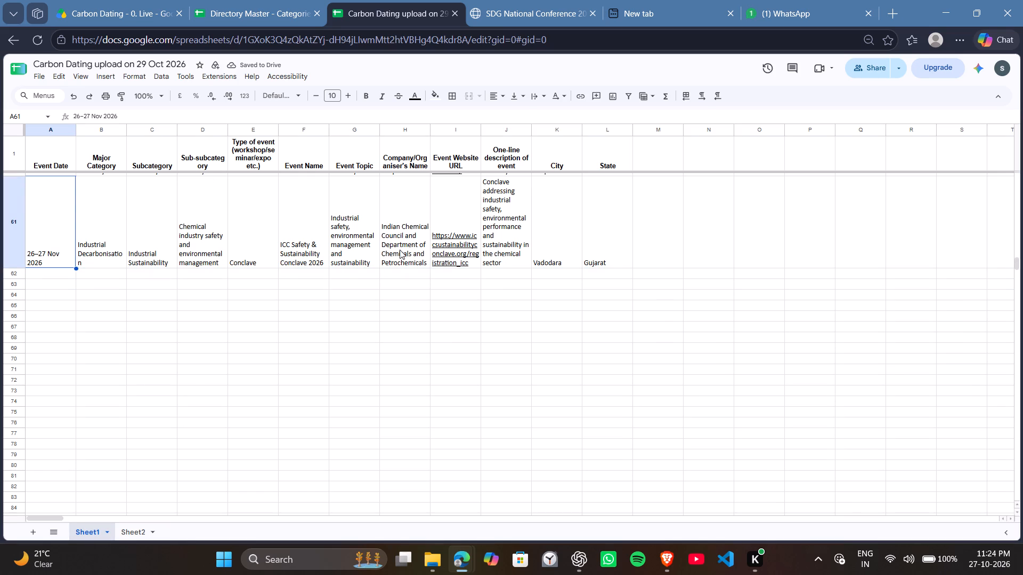
pyautogui.click(444, 251)
pyautogui.click(479, 280)
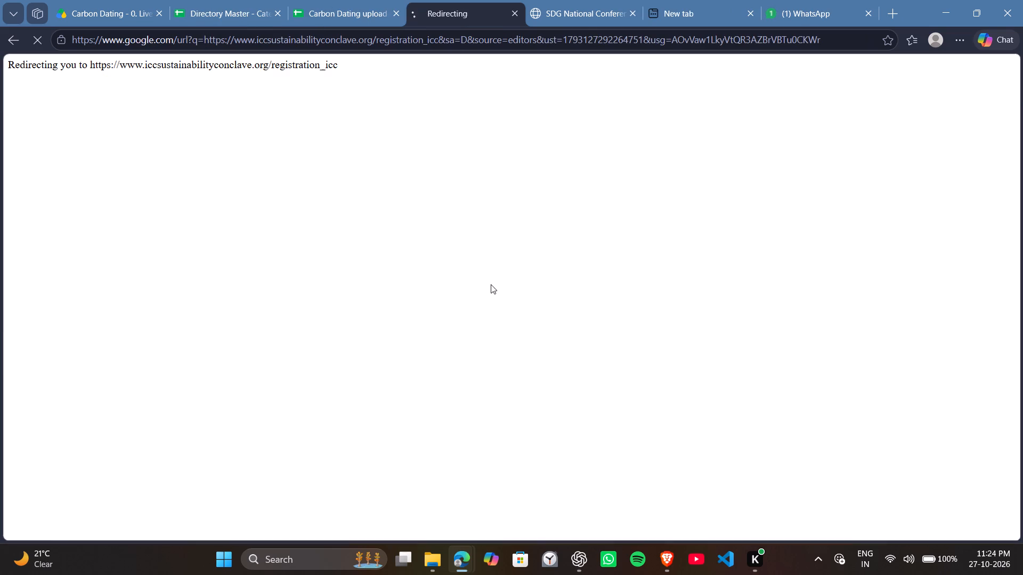
pyautogui.click(634, 11)
pyautogui.click(634, 11)
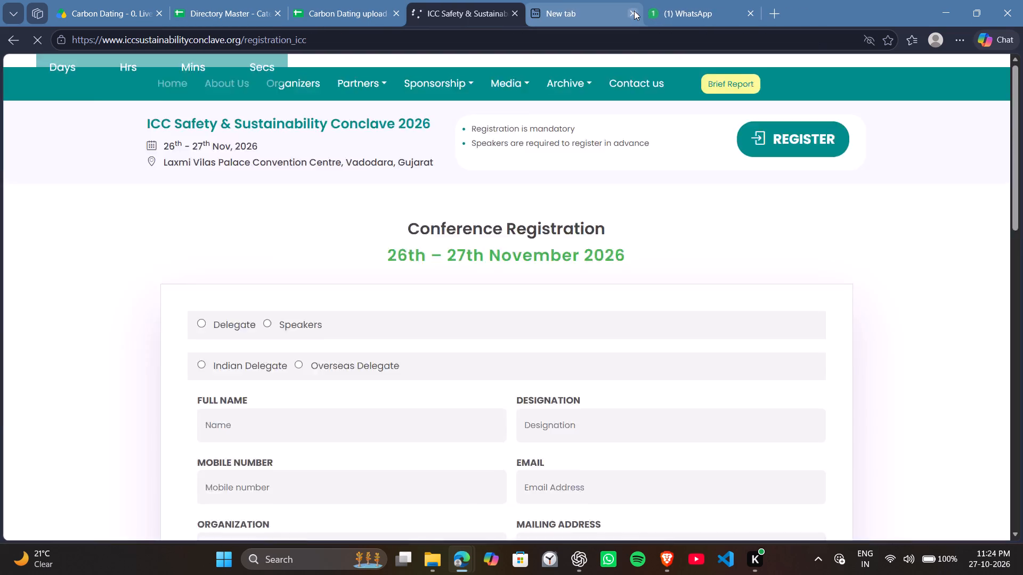
pyautogui.scroll(-1, 485, 364)
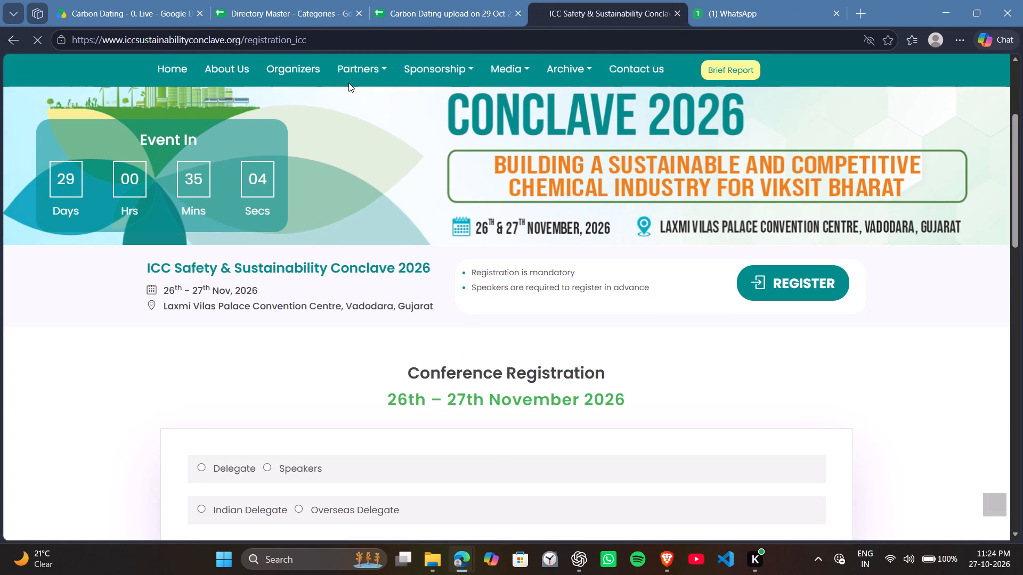
# Move the ICC Safety & Sustainability Conclave 2026 row from row 61 of Sheet1 to row 24 of Sheet2.
pyautogui.click(407, 1)
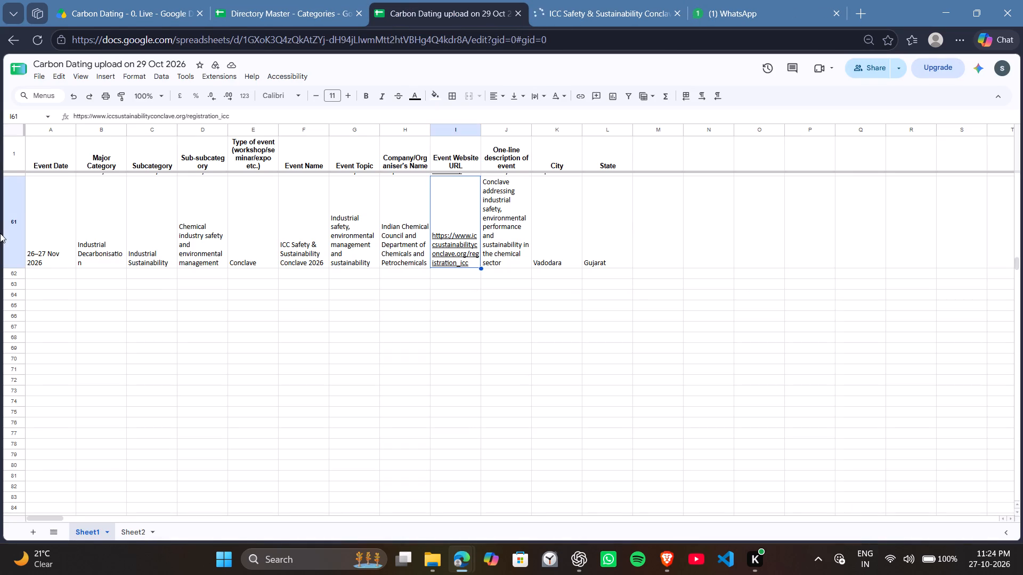
pyautogui.click(5, 235)
pyautogui.hotkey('ctrl', 'x')
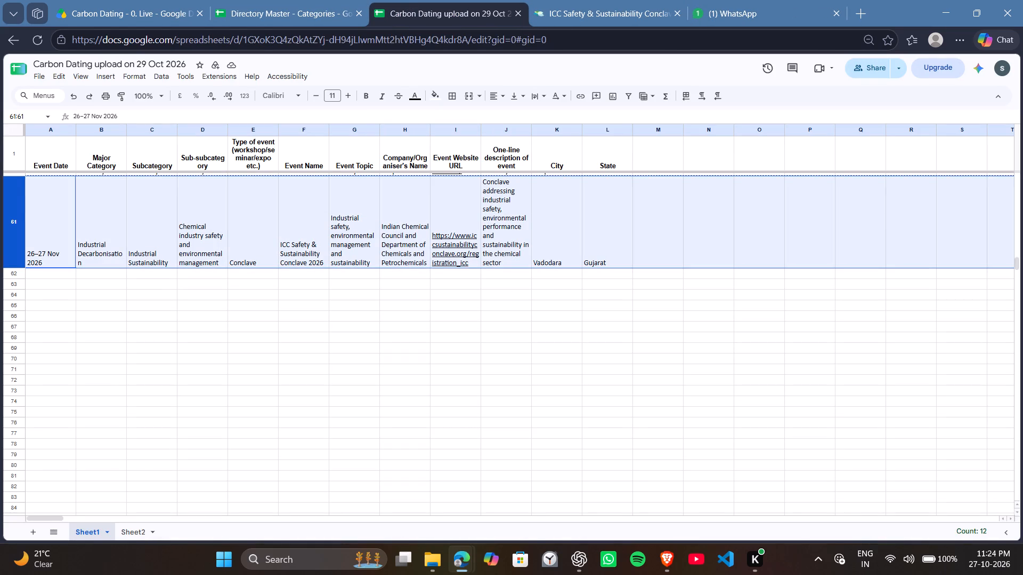
pyautogui.click(144, 538)
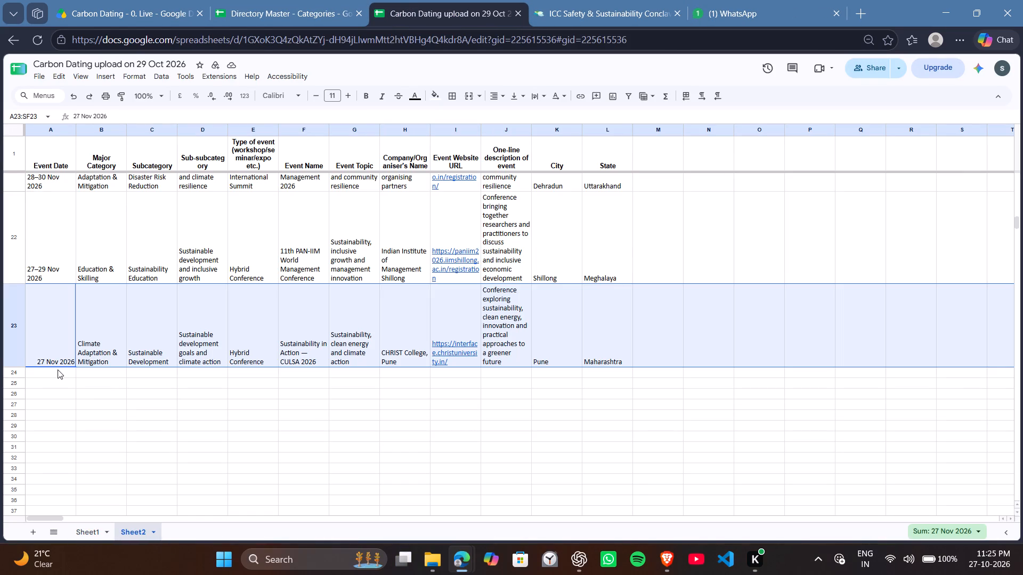
pyautogui.click(58, 369)
pyautogui.hotkey('ctrl', 'v')
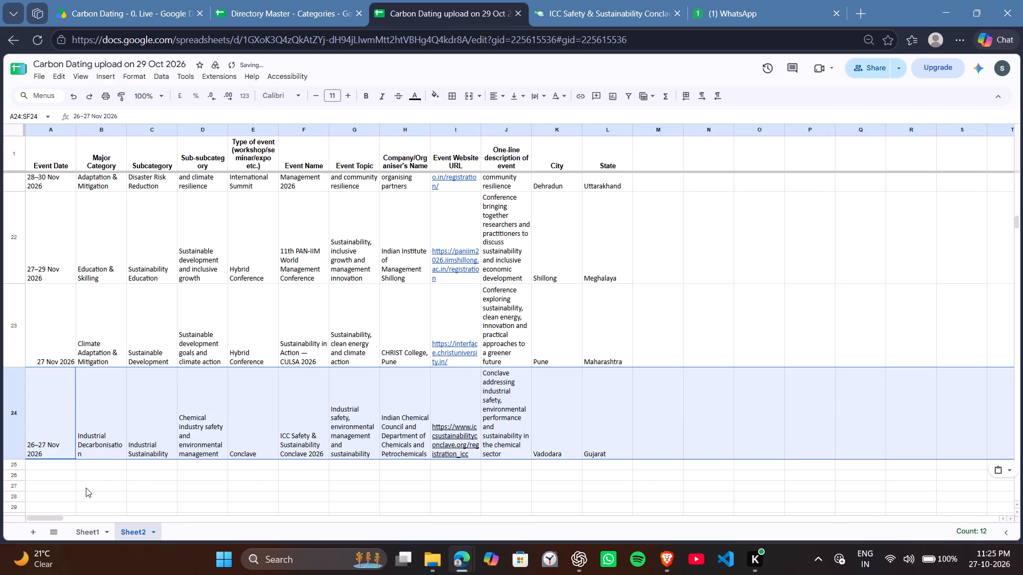
# Open the SCOPE 2026 link from row 60 of Sheet1 and check its page for dates and registration status.
pyautogui.click(76, 532)
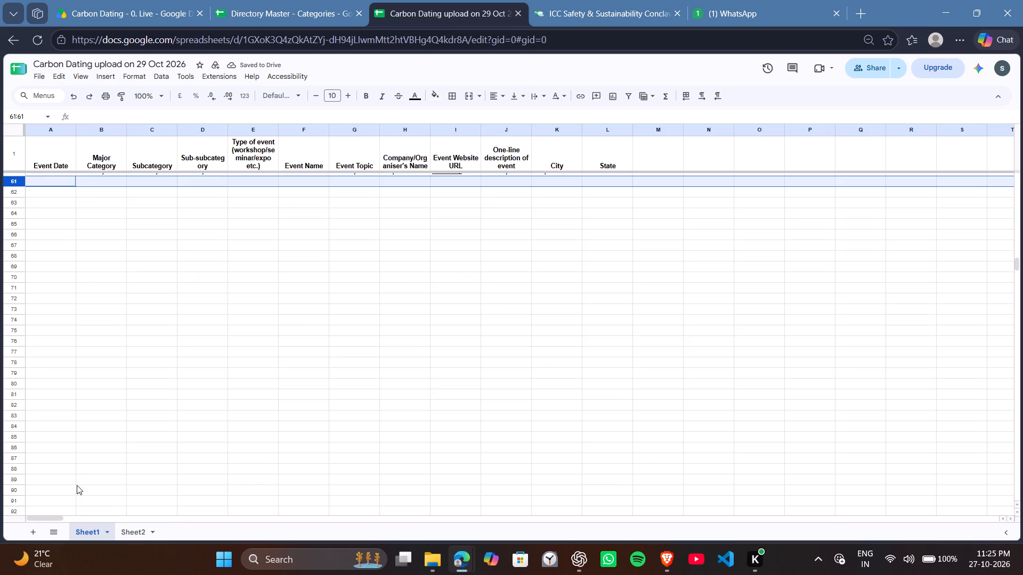
pyautogui.scroll(1, 112, 315)
pyautogui.click(440, 321)
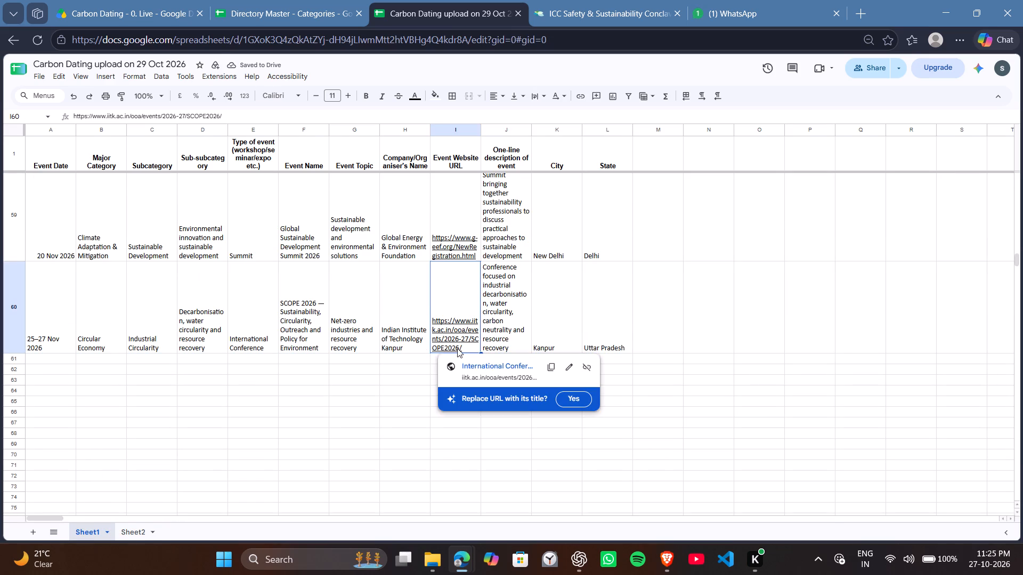
pyautogui.click(485, 366)
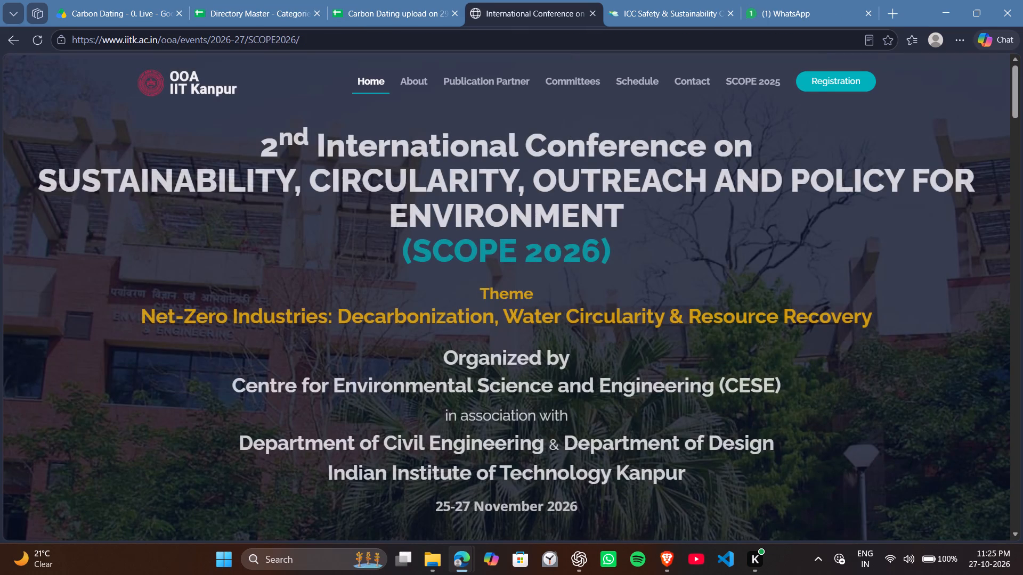
pyautogui.scroll(-2, 476, 366)
pyautogui.scroll(2, 476, 366)
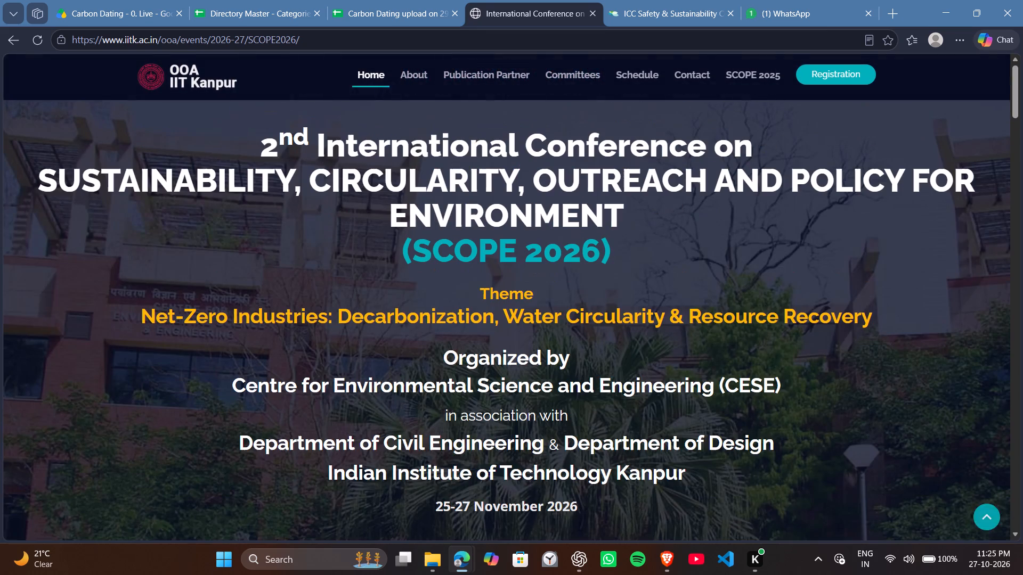
pyautogui.scroll(-6, 494, 327)
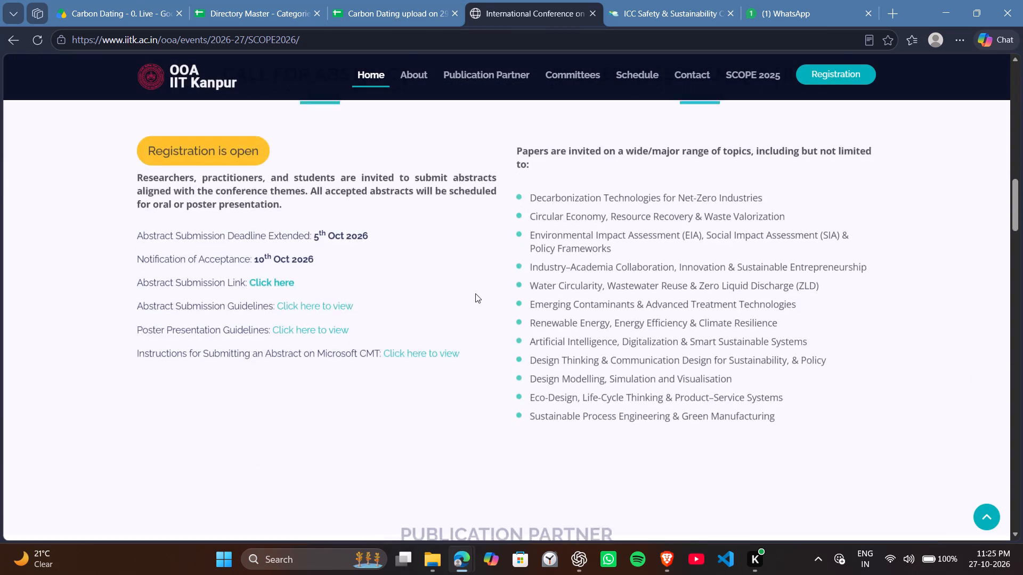
pyautogui.scroll(1, 475, 293)
# Move the SCOPE 2026 row from row 60 of Sheet1 to row 25 of Sheet2.
pyautogui.click(388, 0)
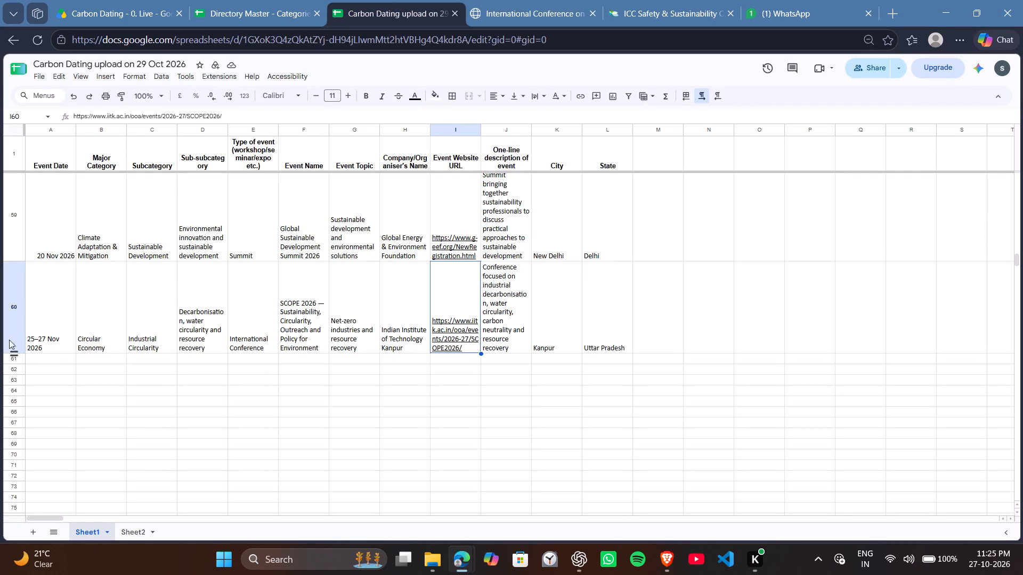
pyautogui.click(13, 321)
pyautogui.hotkey('ctrl', 'x')
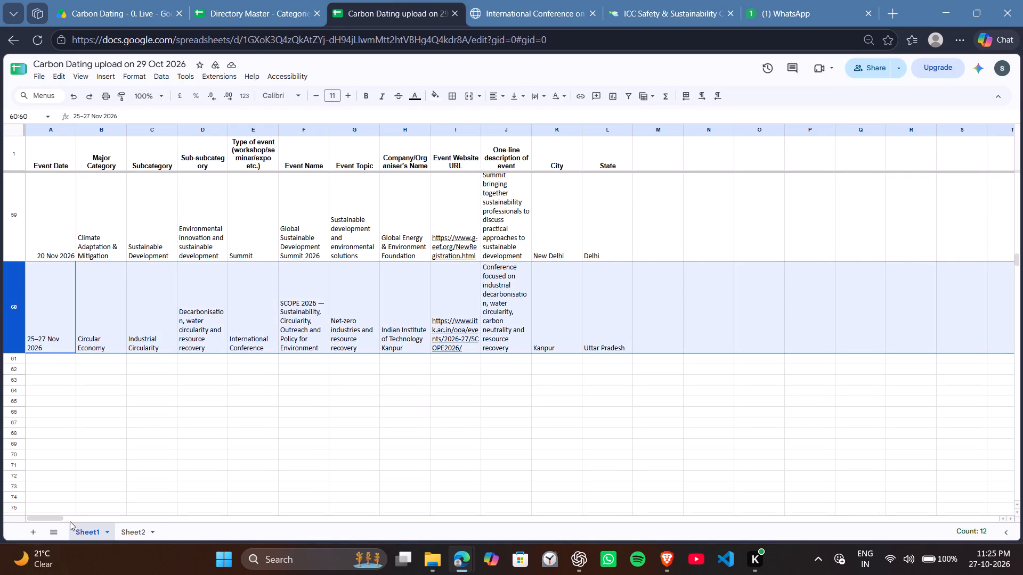
pyautogui.click(136, 532)
pyautogui.click(45, 464)
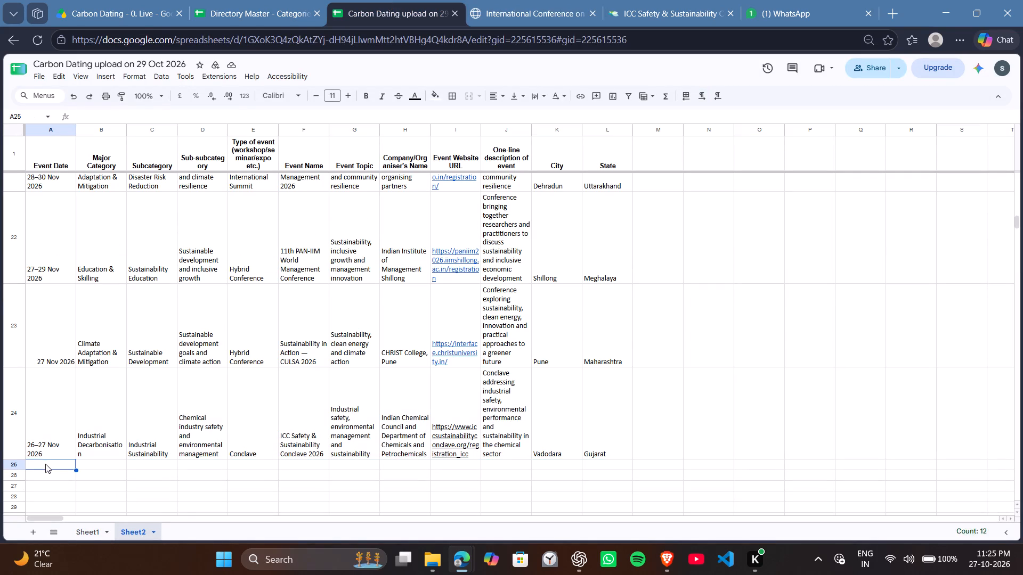
pyautogui.hotkey('ctrl', 'v')
pyautogui.scroll(-1, 51, 465)
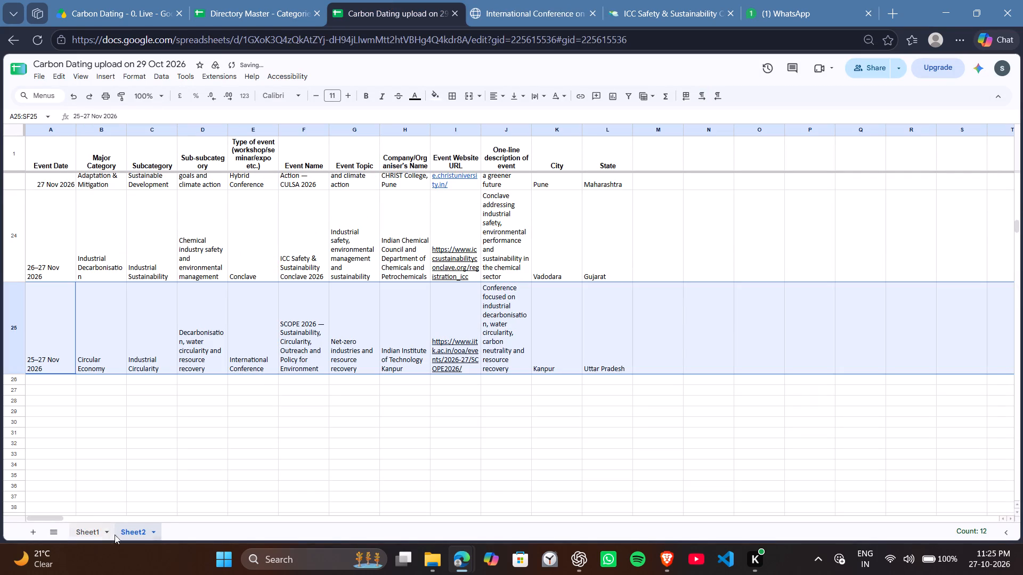
# Open the Global Sustainable Development Summit 2026 link from row 59 of Sheet1 to check registration, closing the SCOPE and ICC conclave pages.
pyautogui.click(91, 528)
pyautogui.scroll(1, 92, 400)
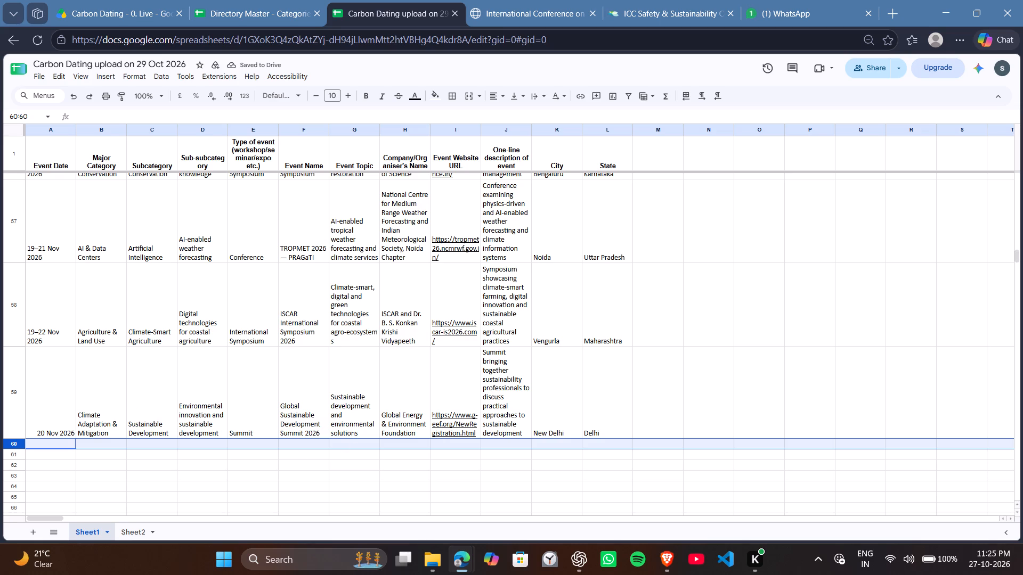
pyautogui.click(437, 425)
pyautogui.click(459, 454)
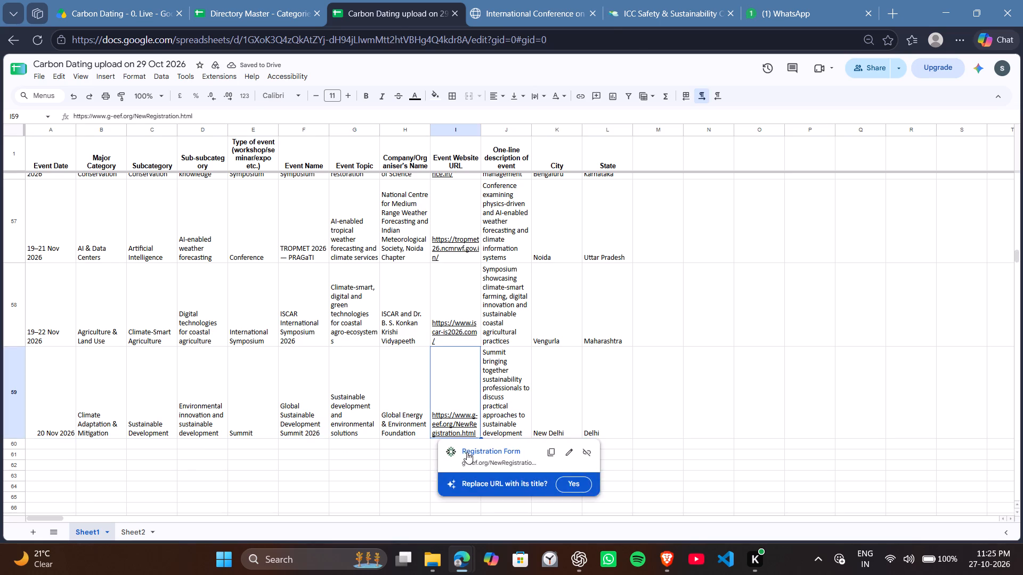
pyautogui.click(467, 452)
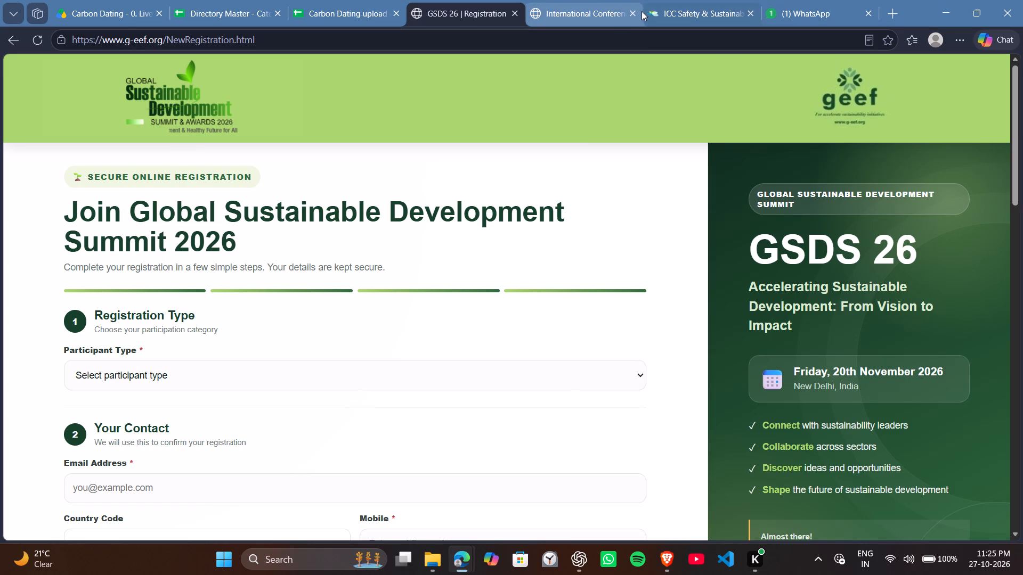
pyautogui.click(636, 11)
pyautogui.click(636, 11)
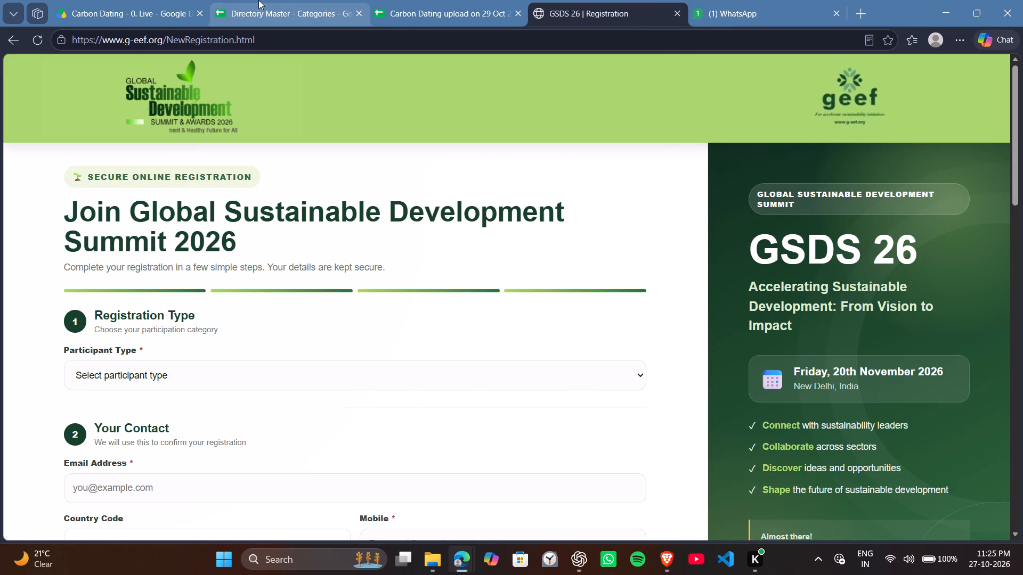
# Move the Global Sustainable Development Summit 2026 row from row 59 of Sheet1 to row 26 of Sheet2.
pyautogui.click(378, 9)
pyautogui.click(16, 393)
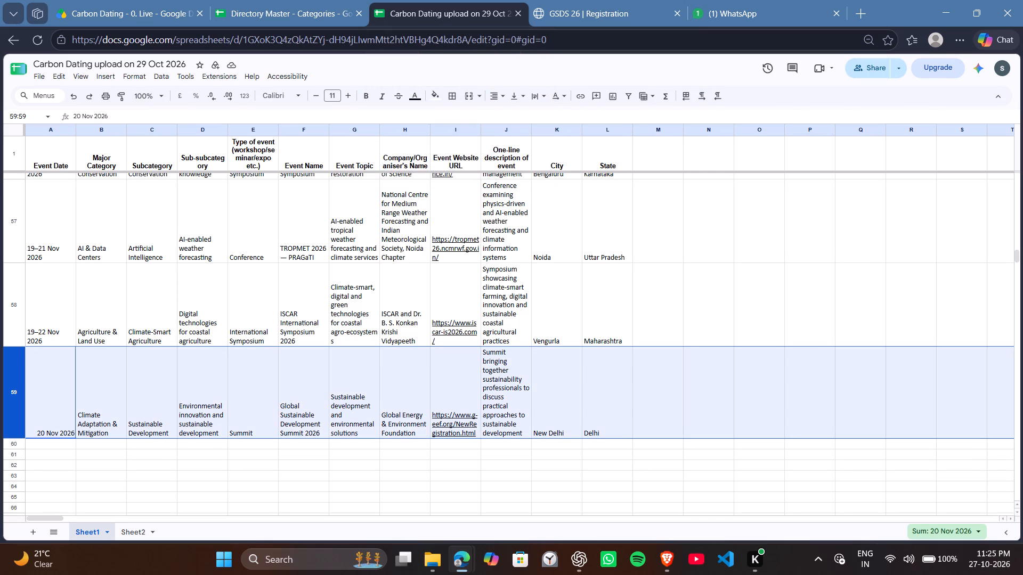
pyautogui.hotkey('ctrl', 'x')
pyautogui.click(122, 534)
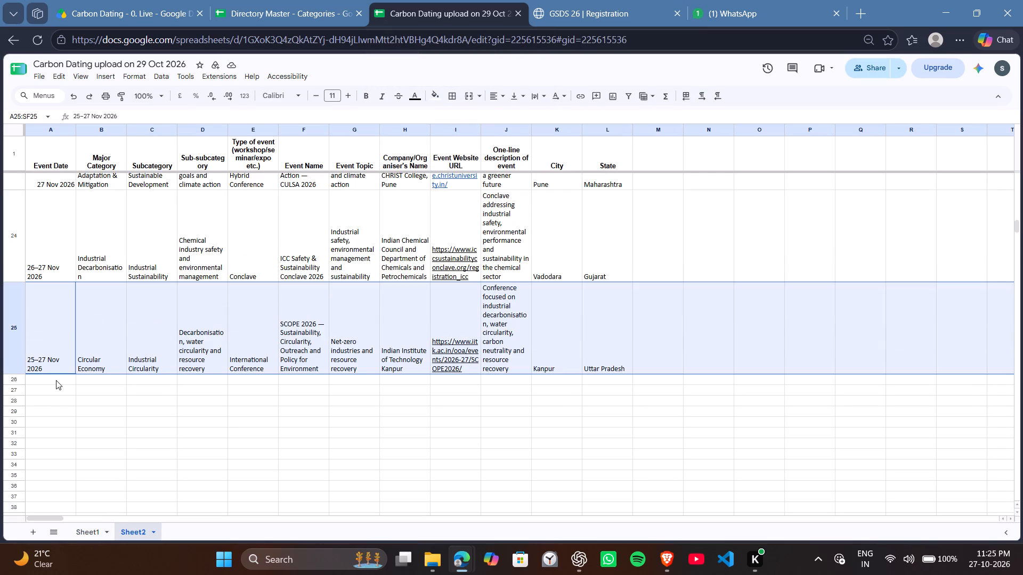
pyautogui.click(56, 380)
pyautogui.hotkey('ctrl', 'v')
# Open the ISCAR International Symposium 2026 link from row 58 of Sheet1 to check registration, closing the GSDS 26 page and the abstract notice.
pyautogui.click(85, 540)
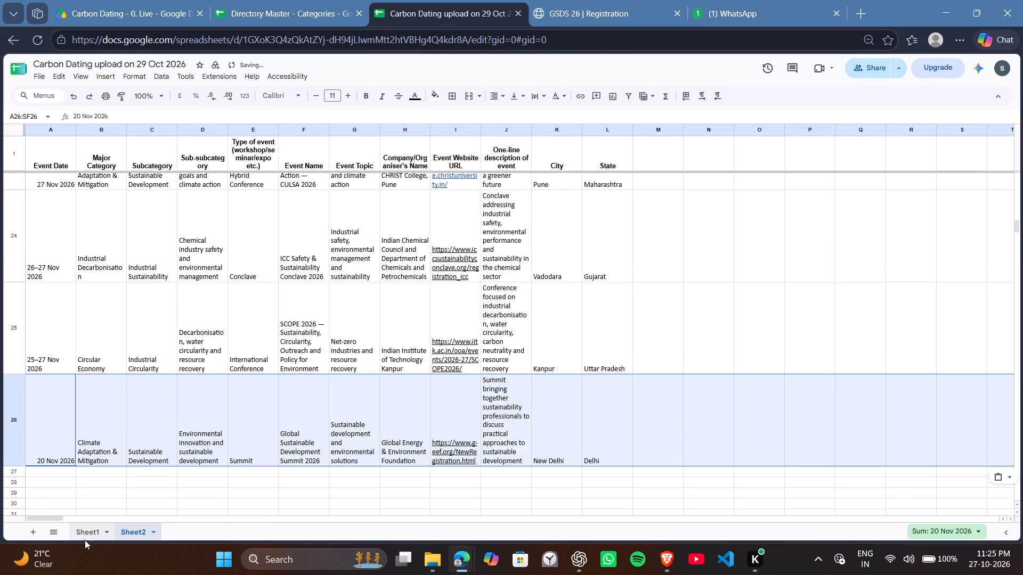
pyautogui.click(470, 325)
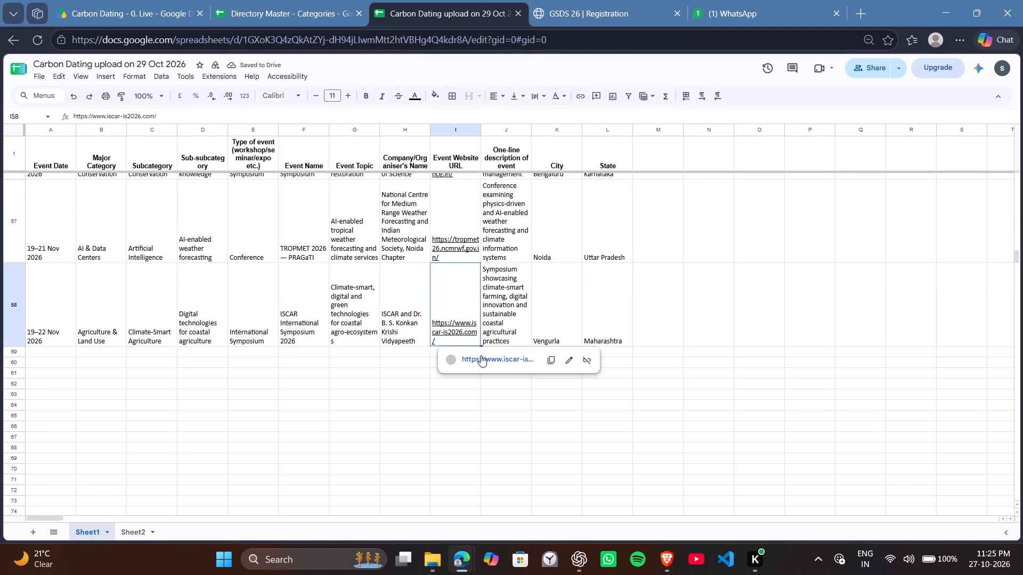
pyautogui.click(481, 356)
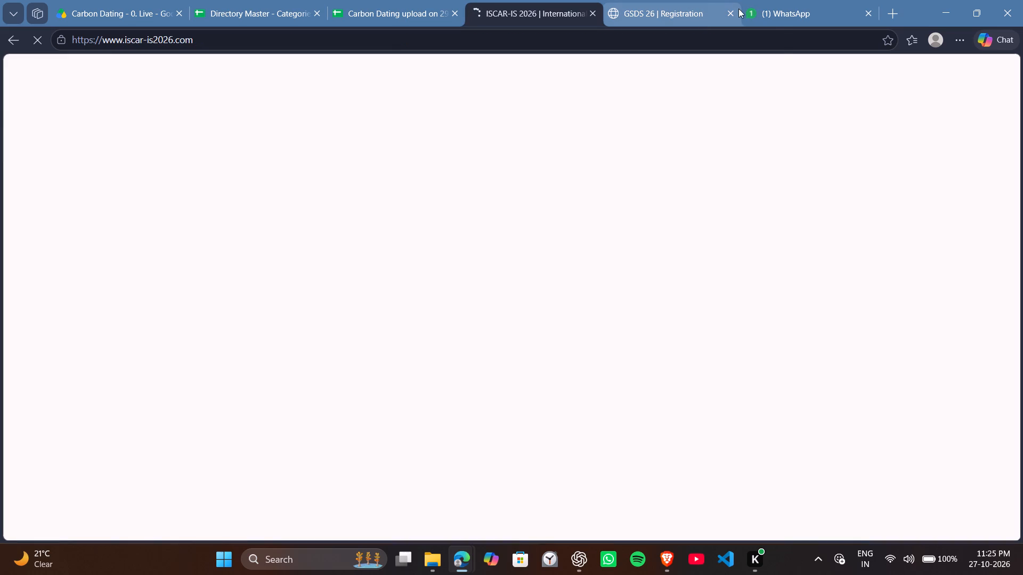
pyautogui.click(734, 11)
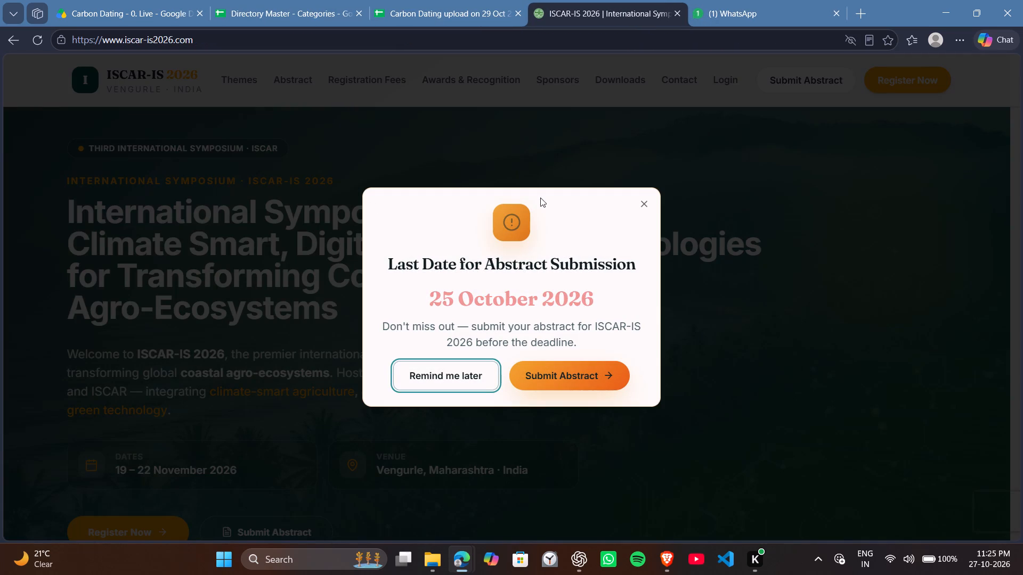
pyautogui.click(644, 204)
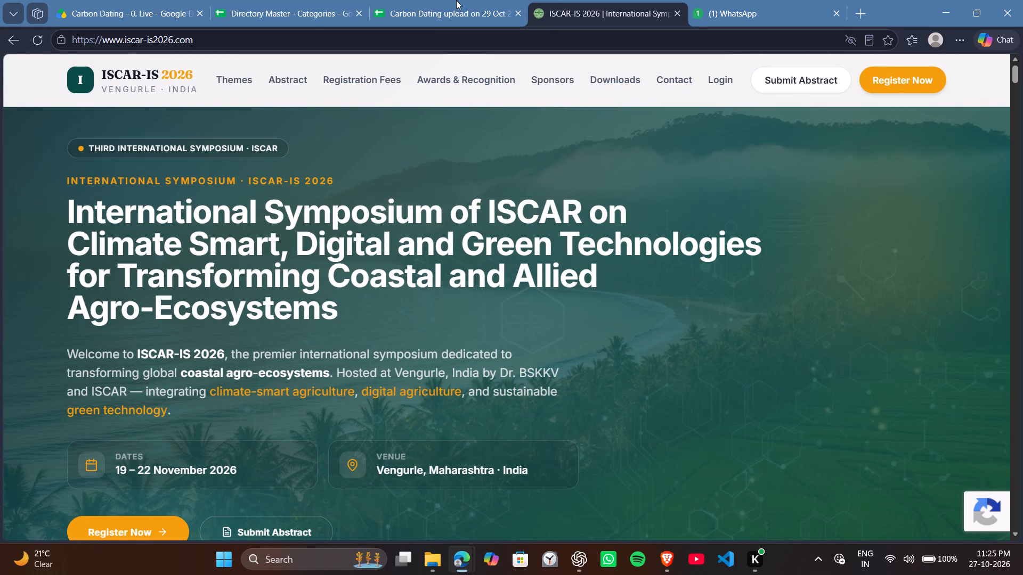
# Move the ISCAR International Symposium 2026 row from row 58 of Sheet1 to row 27 of Sheet2.
pyautogui.click(393, 0)
pyautogui.click(14, 323)
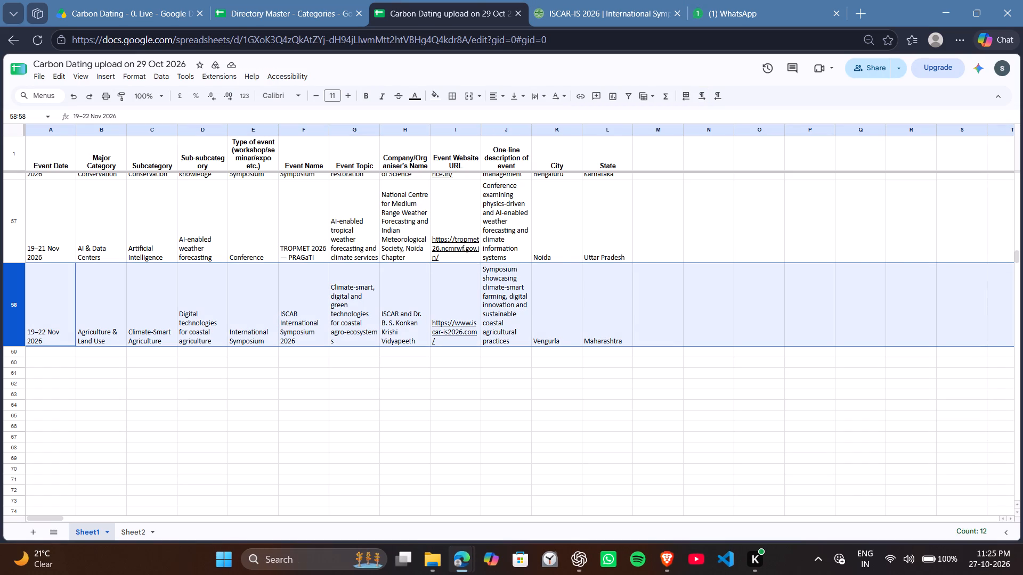
pyautogui.hotkey('ctrl', 'x')
pyautogui.click(140, 536)
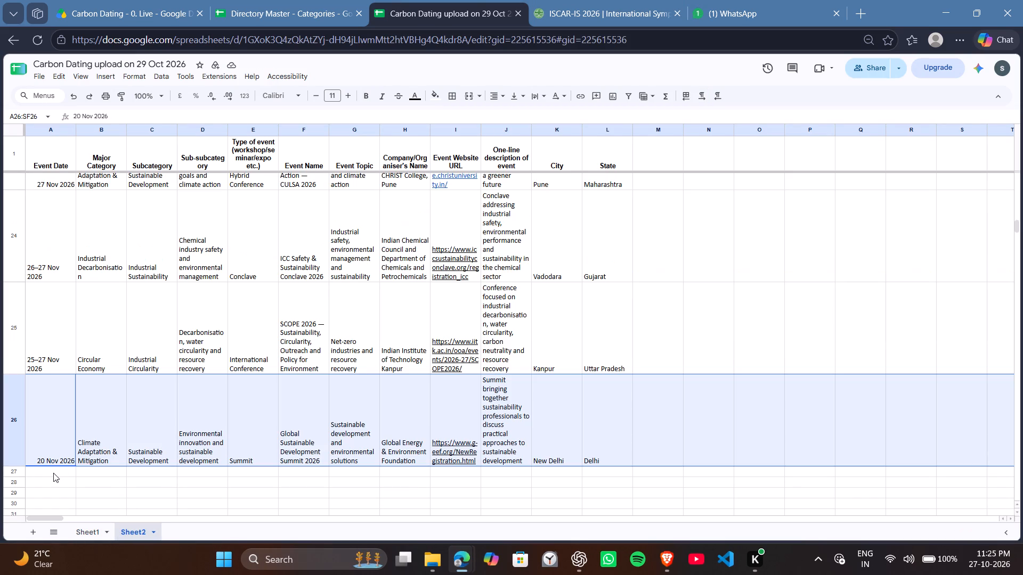
pyautogui.click(53, 473)
pyautogui.hotkey('ctrl', 'v')
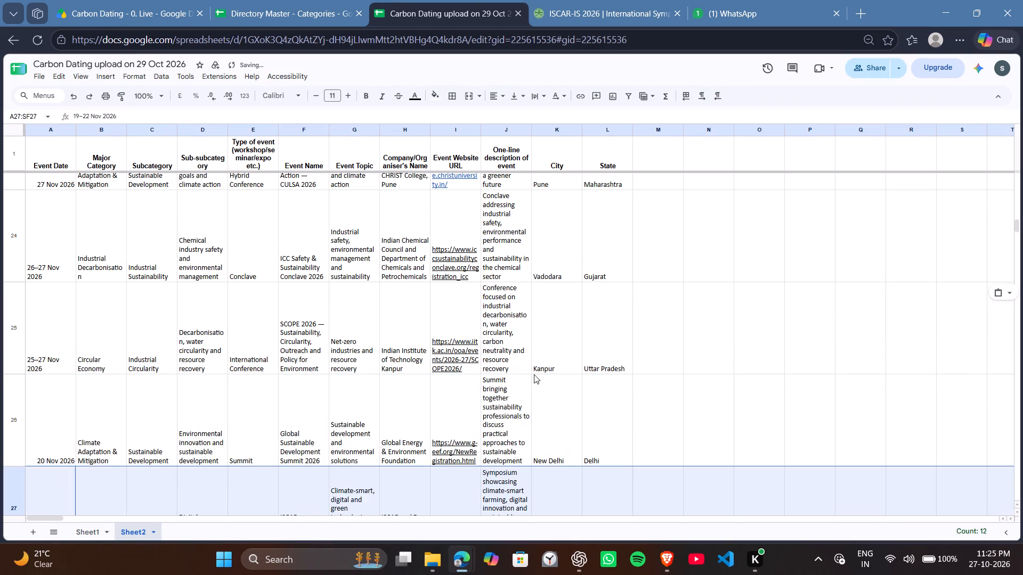
# Hyperlink the URL text in Sheet2 cell I24, the ICC Safety & Sustainability Conclave row, to its own iccsustainabilityconclave.org/registration_icc address.
pyautogui.click(465, 269)
pyautogui.moveTo(231, 114); pyautogui.dragTo(231, 114)
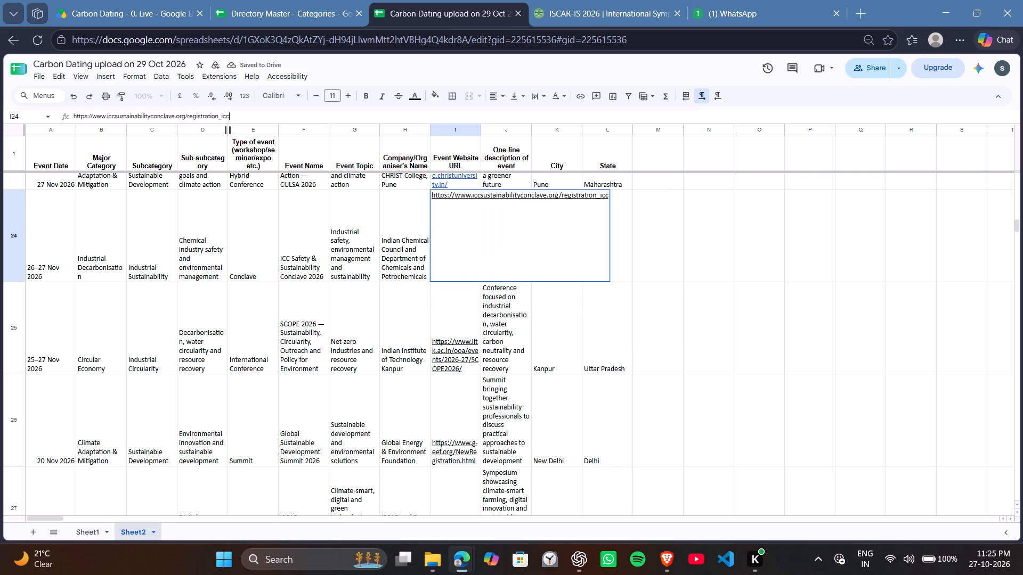
pyautogui.moveTo(231, 114); pyautogui.dragTo(0, 114)
pyautogui.hotkey('ctrl', 'c')
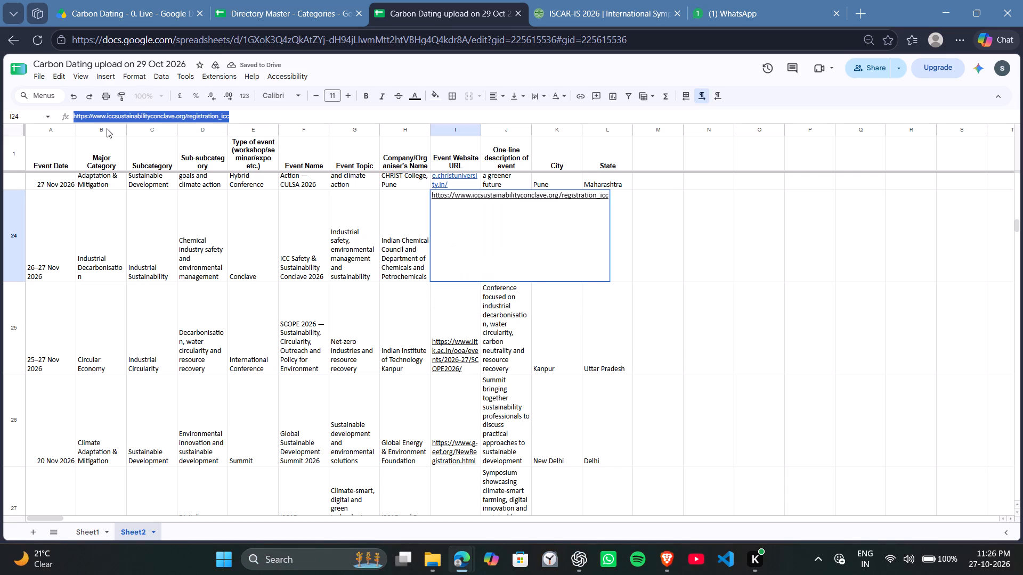
pyautogui.hotkey('ctrl', 'k')
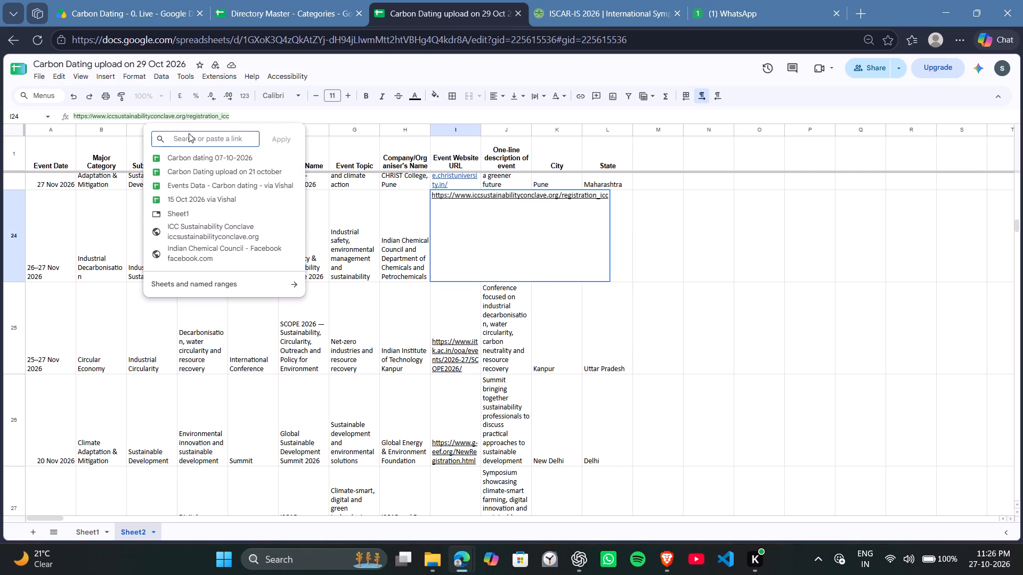
pyautogui.click(189, 133)
pyautogui.click(199, 139)
pyautogui.hotkey('ctrl', 'v')
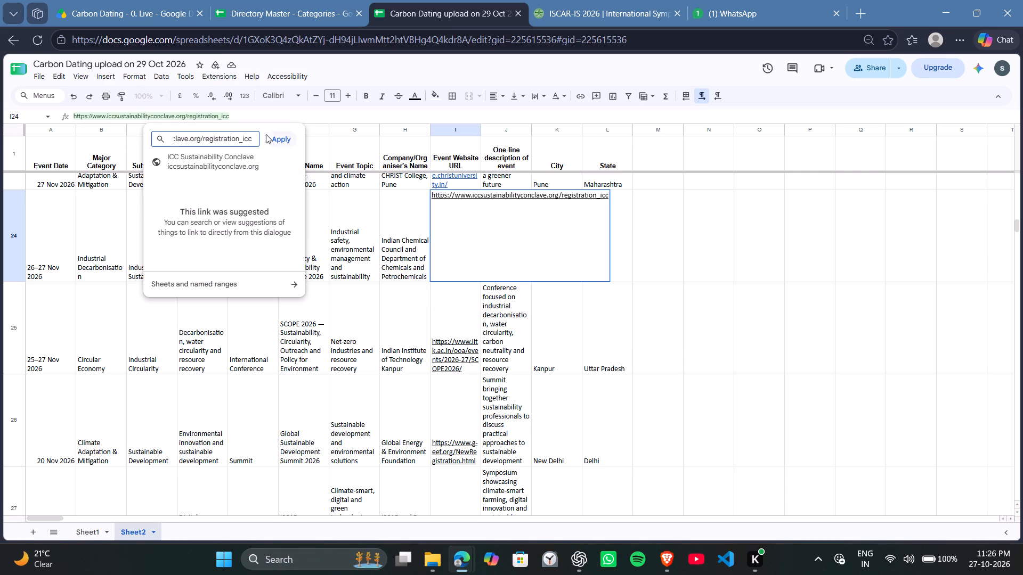
pyautogui.click(280, 139)
pyautogui.click(486, 306)
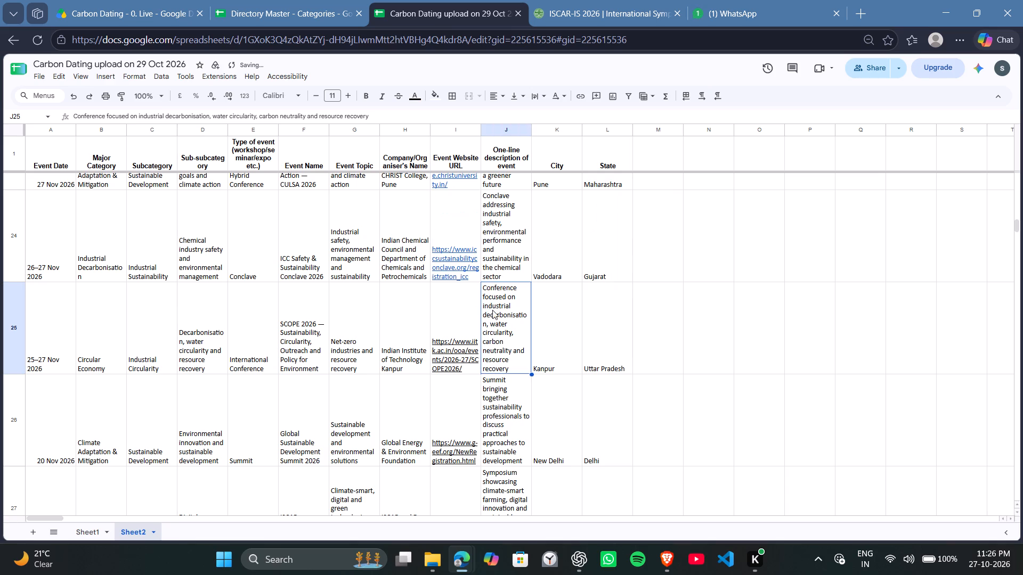
# Hyperlink the URL text in Sheet2 cell I25, the SCOPE 2026 row, to its own iitk.ac.in/ooa/events/2026-27/SCOPE2026/ address.
pyautogui.click(442, 333)
pyautogui.moveTo(243, 111); pyautogui.dragTo(94, 111)
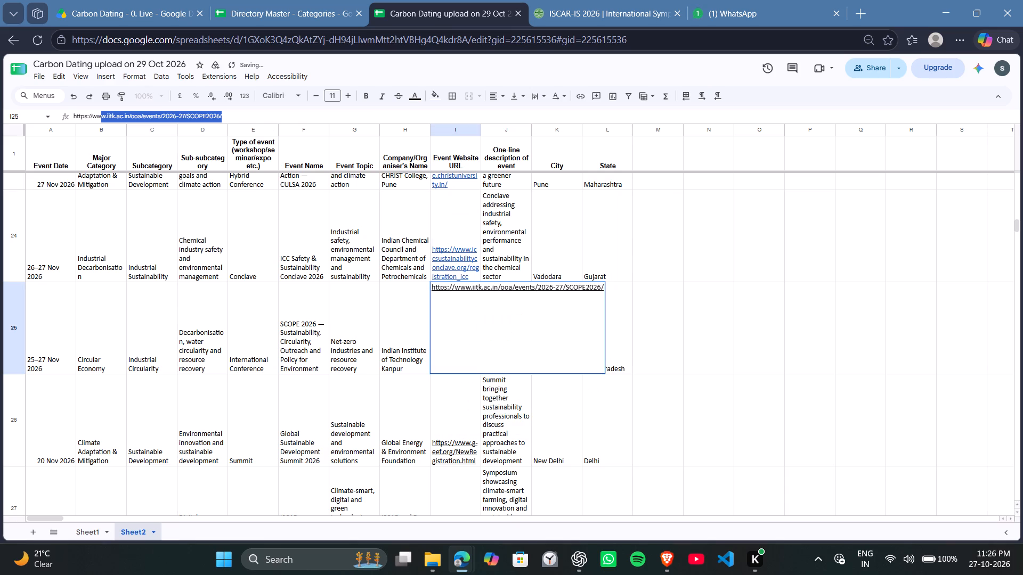
pyautogui.moveTo(94, 111); pyautogui.dragTo(59, 115)
pyautogui.hotkey('ctrl', 'c')
pyautogui.hotkey('ctrl', 'k')
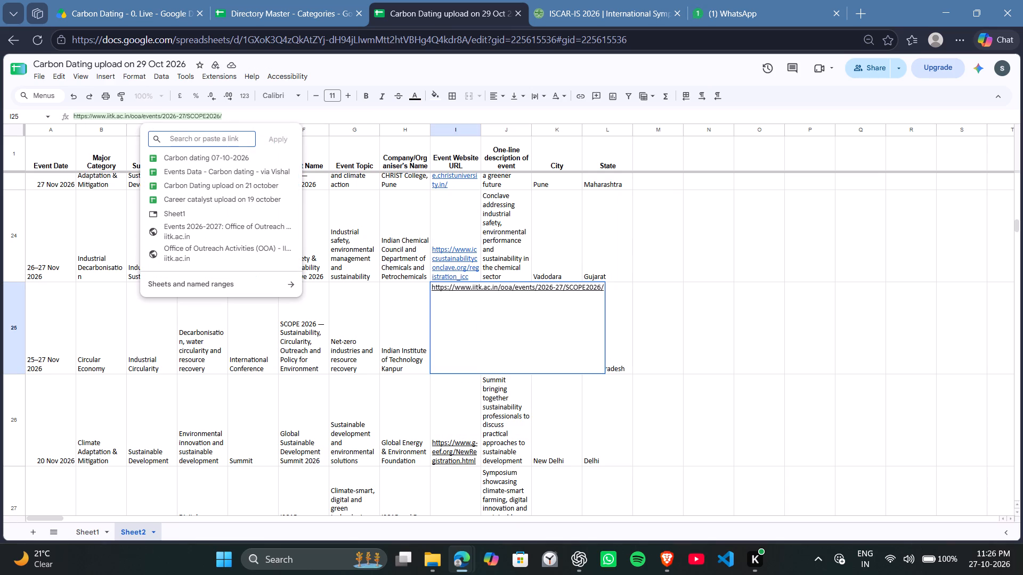
pyautogui.click(185, 141)
pyautogui.hotkey('ctrl', 'v')
pyautogui.click(274, 139)
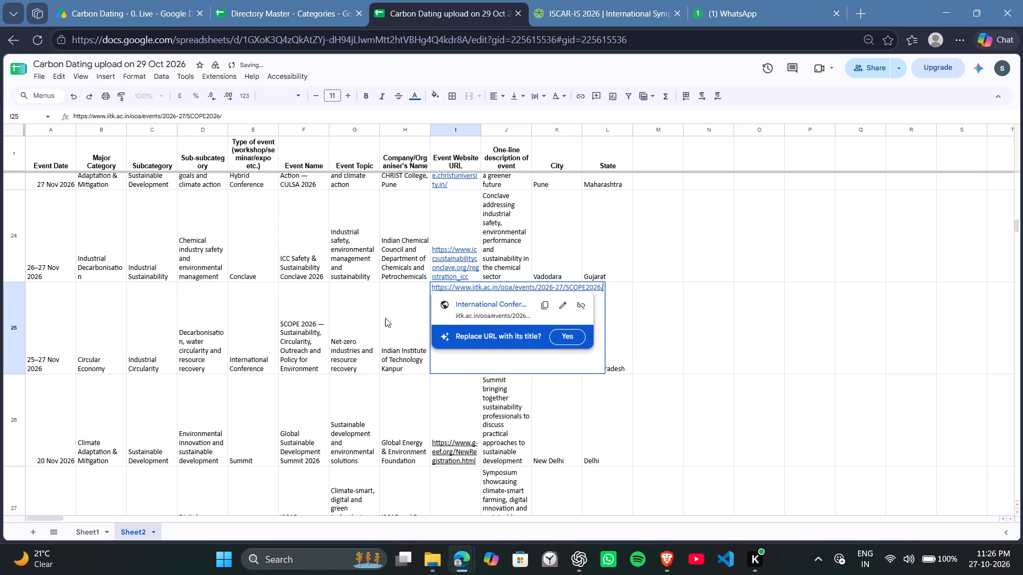
# Hyperlink the URL text in Sheet2 cell I26, the Global Sustainable Development Summit 2026 row, to its own g-eef.org/NewRegistration.html address.
pyautogui.click(439, 415)
pyautogui.moveTo(198, 111); pyautogui.dragTo(181, 112)
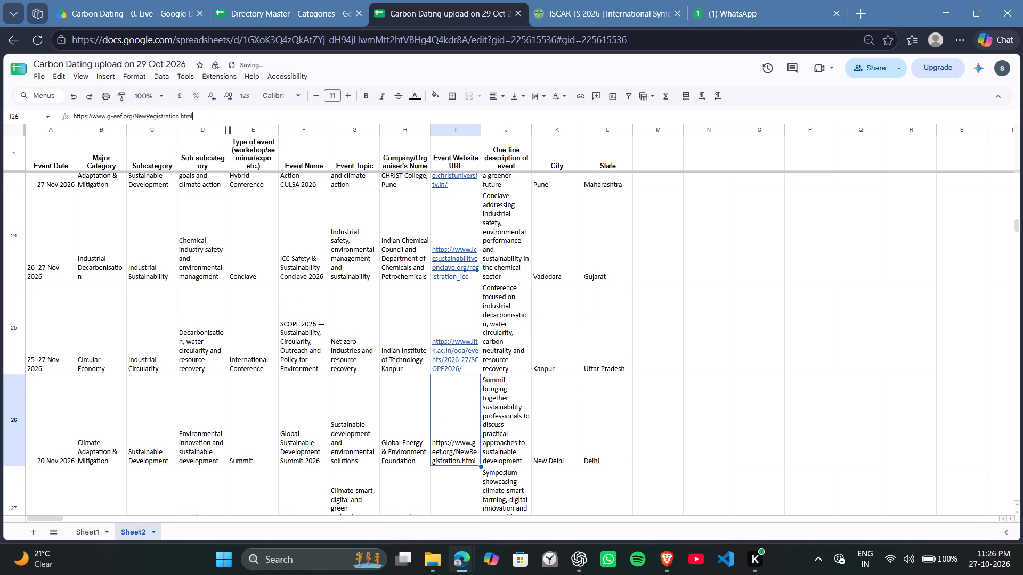
pyautogui.moveTo(181, 112); pyautogui.dragTo(53, 111)
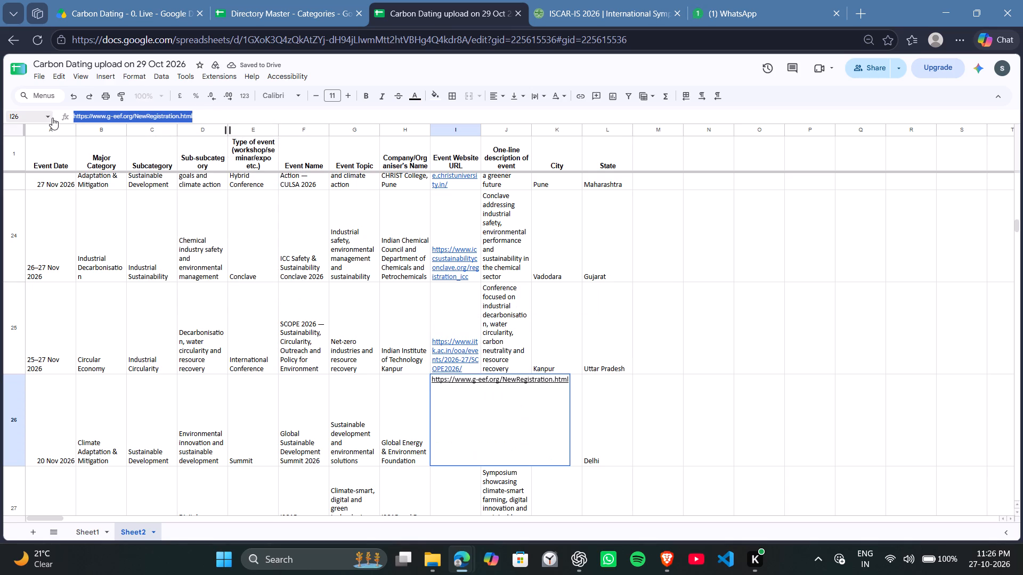
pyautogui.hotkey('ctrl', 'c')
pyautogui.hotkey('ctrl', 'k')
pyautogui.click(193, 141)
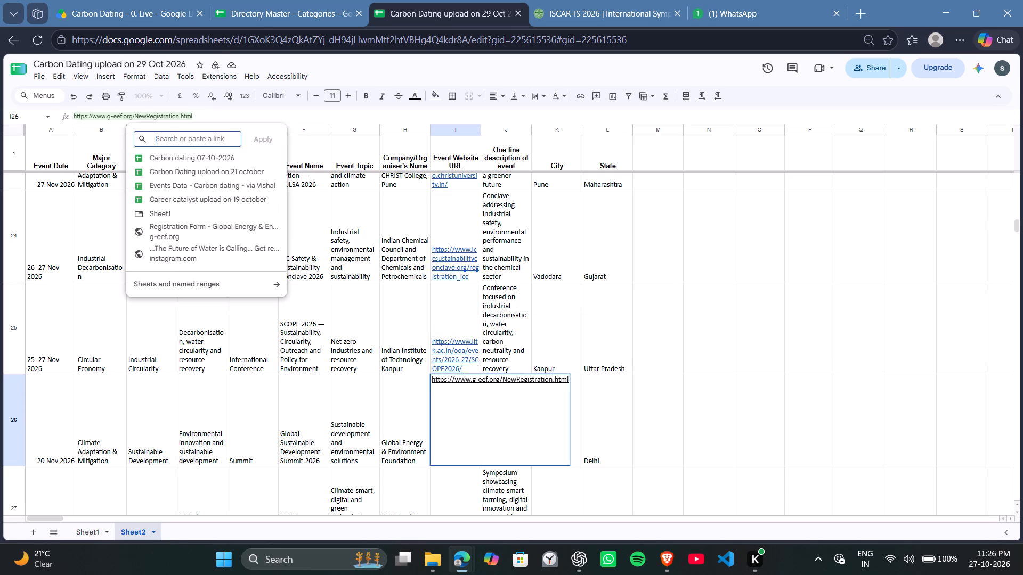
pyautogui.hotkey('ctrl', 'v')
pyautogui.click(257, 145)
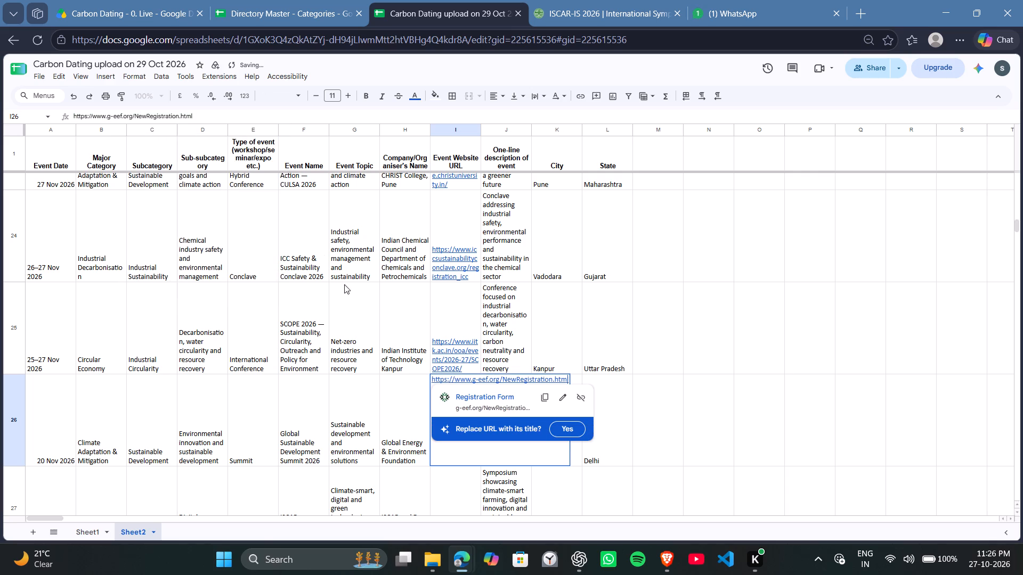
# Hyperlink the URL text in Sheet2 cell I27, the ISCAR International Symposium 2026 row, to its own iscar-is2026.com address.
pyautogui.click(442, 483)
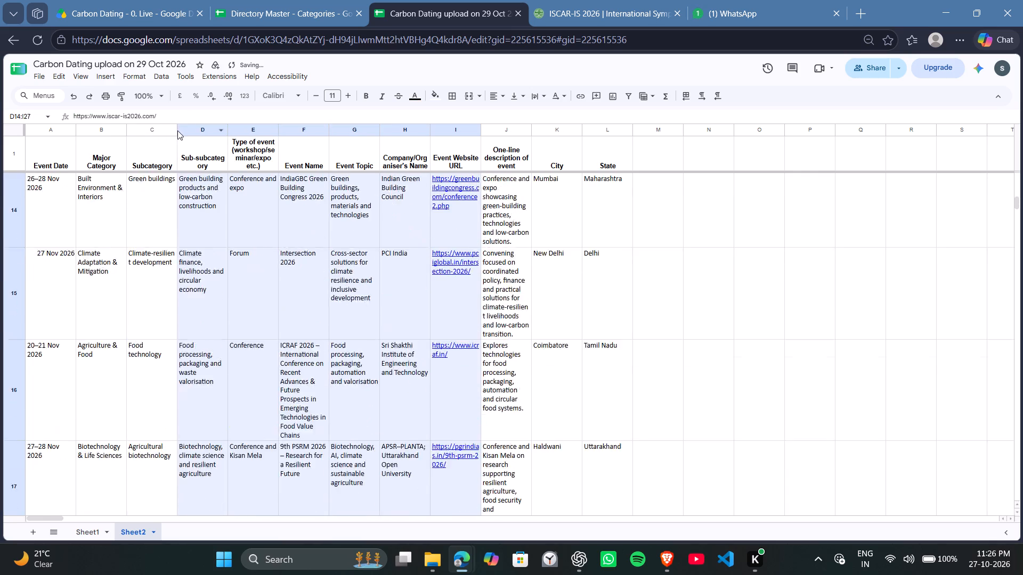
pyautogui.click(722, 424)
pyautogui.click(761, 377)
pyautogui.scroll(-2, 761, 377)
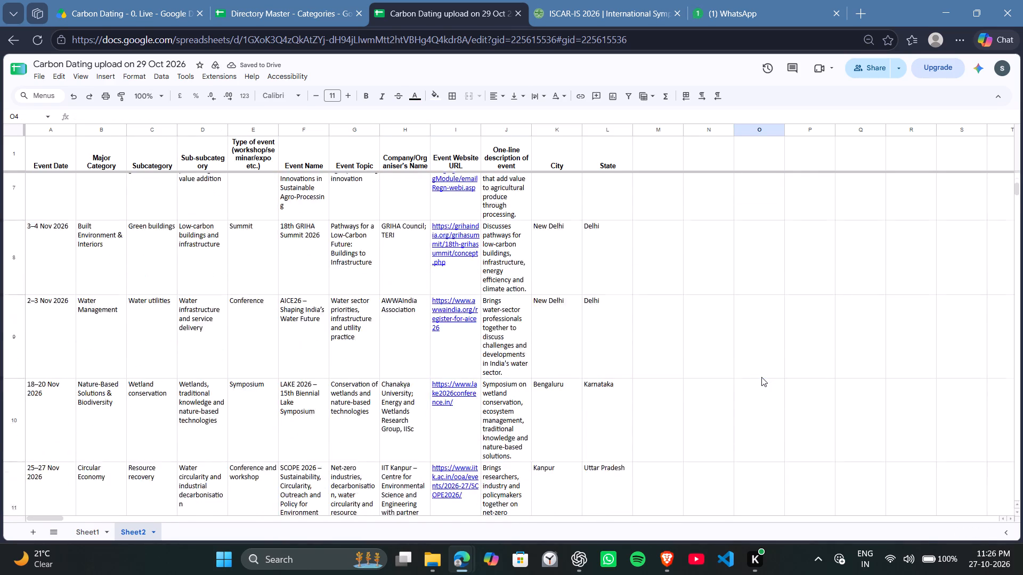
pyautogui.scroll(-2, 761, 377)
pyautogui.scroll(-8, 712, 398)
pyautogui.scroll(1, 712, 398)
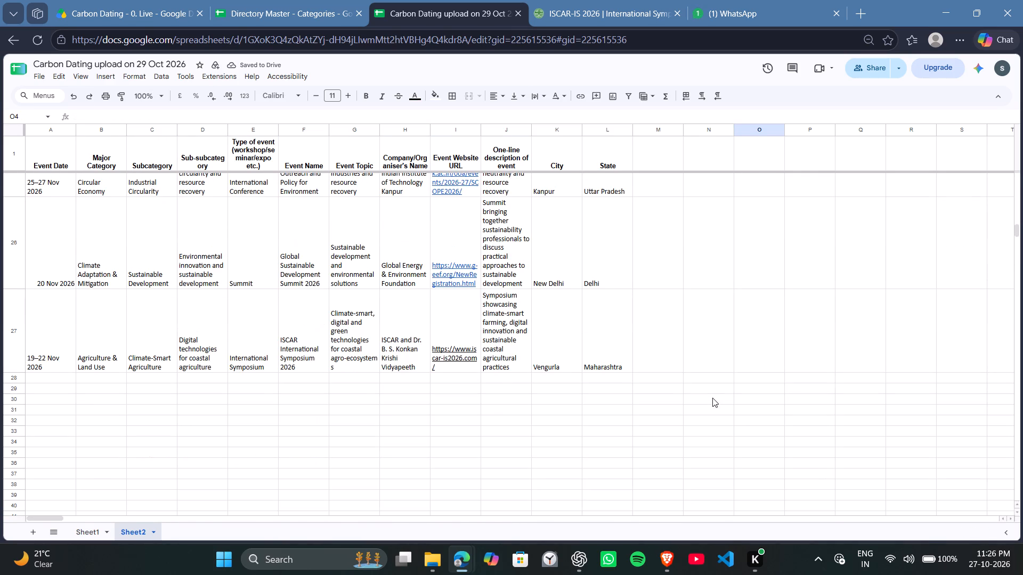
pyautogui.click(477, 363)
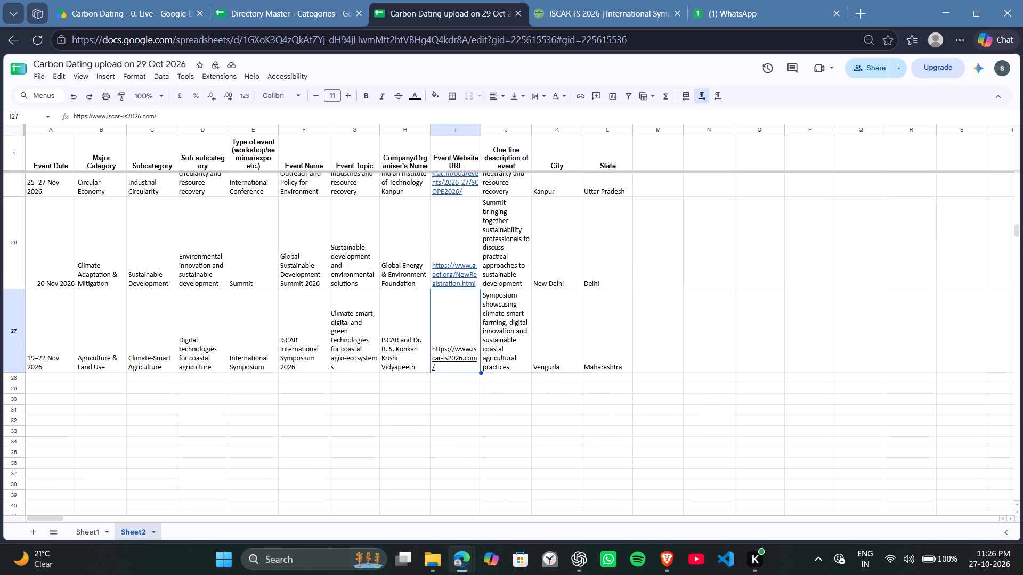
pyautogui.moveTo(165, 119); pyautogui.dragTo(59, 116)
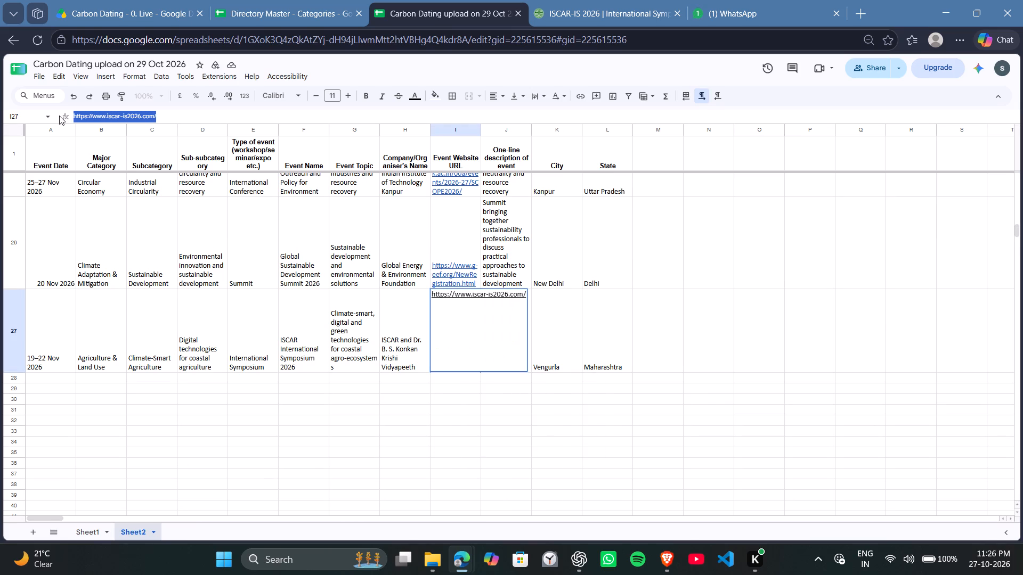
pyautogui.hotkey('ctrl', 'c')
pyautogui.hotkey('ctrl', 'k')
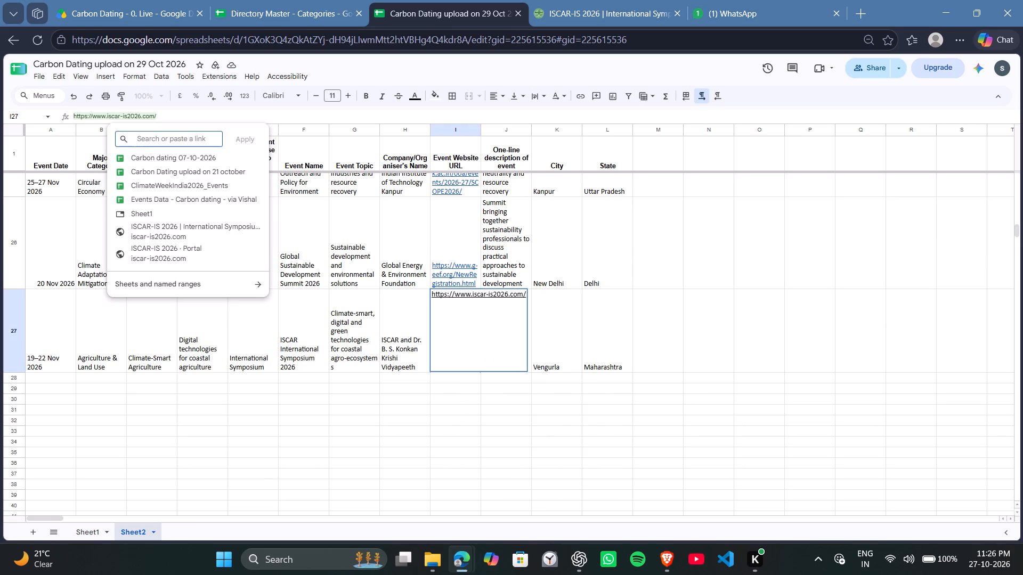
pyautogui.click(150, 143)
pyautogui.hotkey('ctrl', 'v')
pyautogui.click(236, 140)
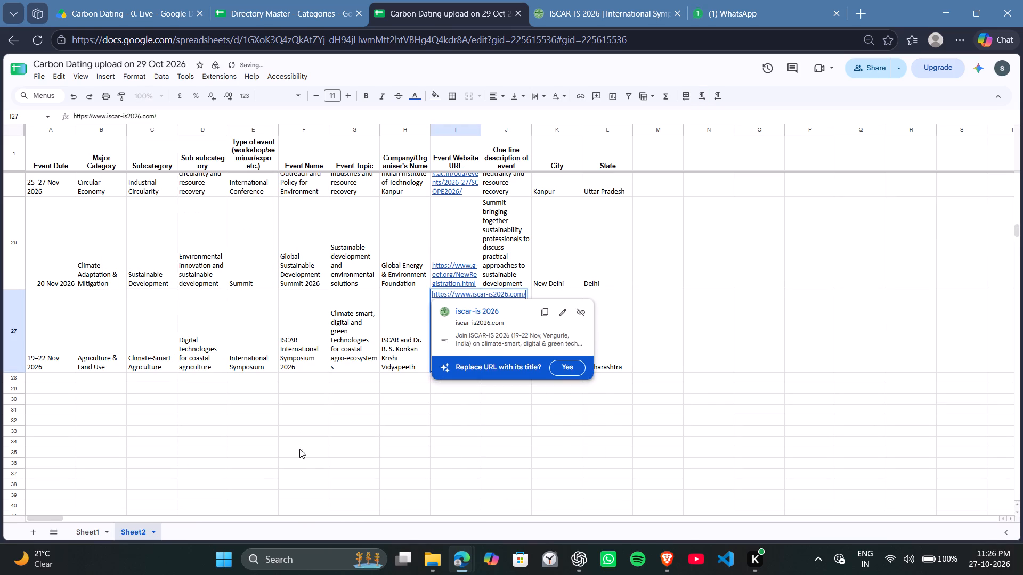
pyautogui.click(270, 449)
# Open the TROPMET 2026 — PRAGaTI link from row 57 of Sheet1 to check registration, closing the ISCAR page.
pyautogui.click(35, 383)
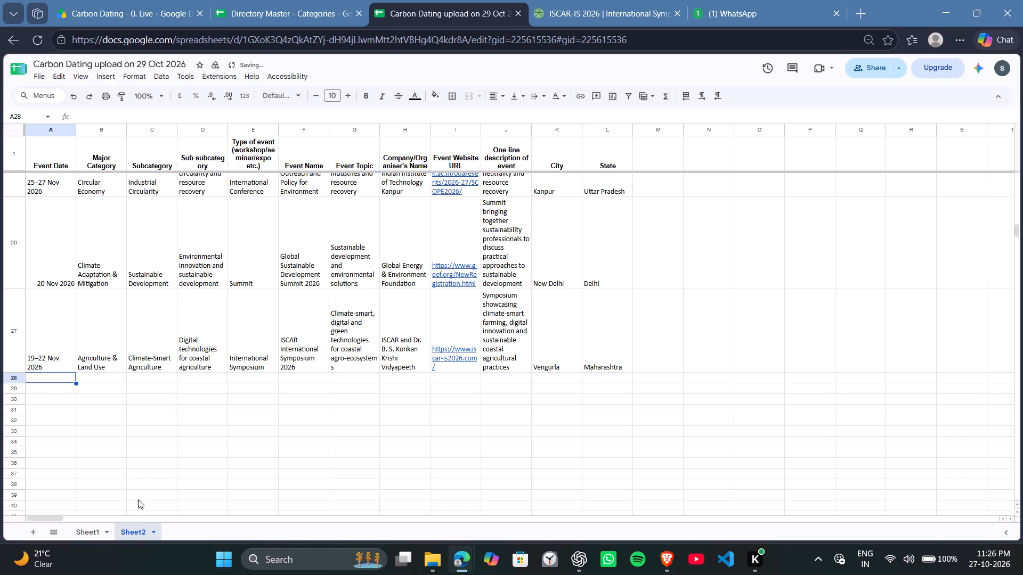
pyautogui.click(79, 534)
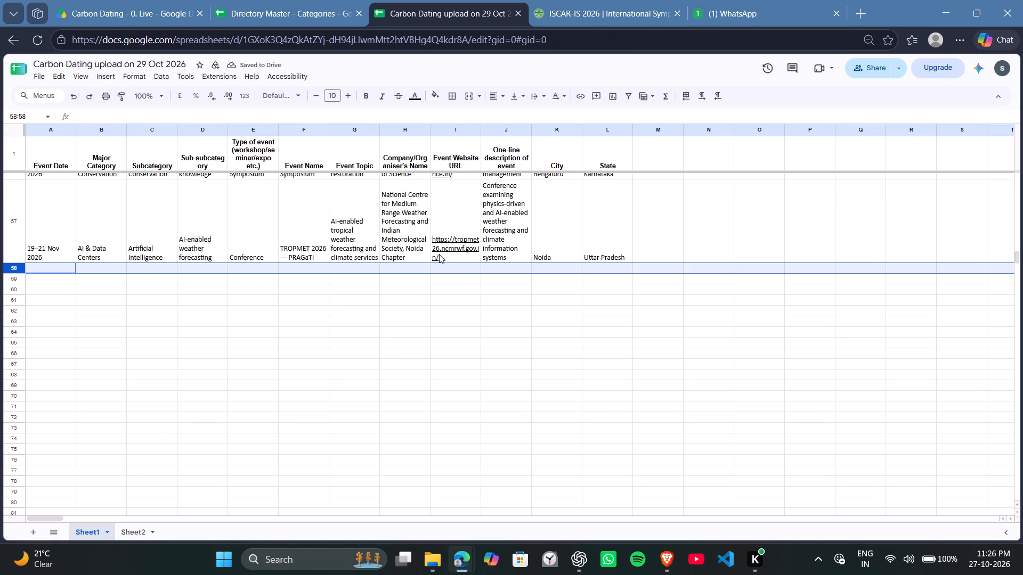
pyautogui.click(440, 253)
pyautogui.click(488, 271)
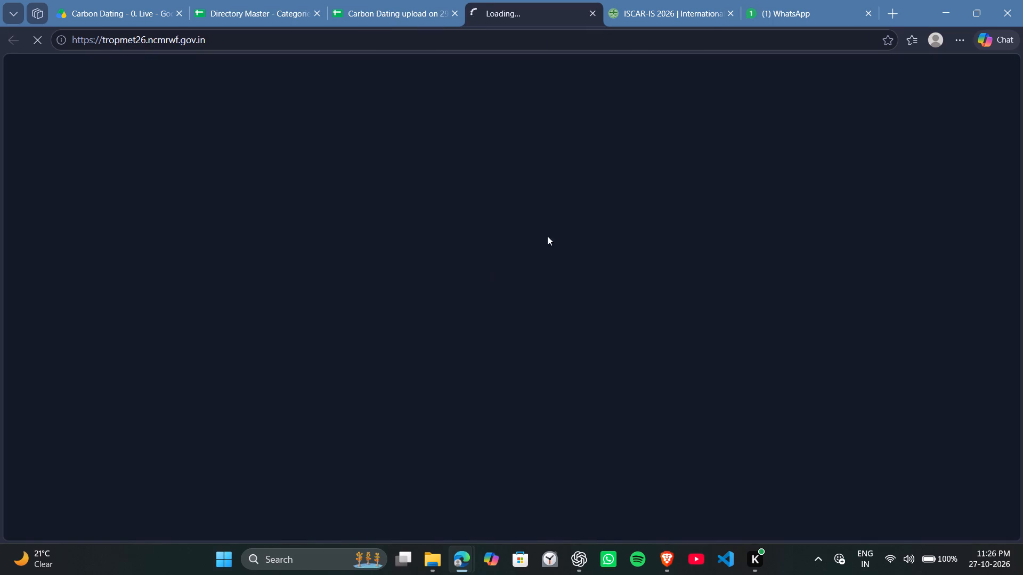
pyautogui.click(727, 15)
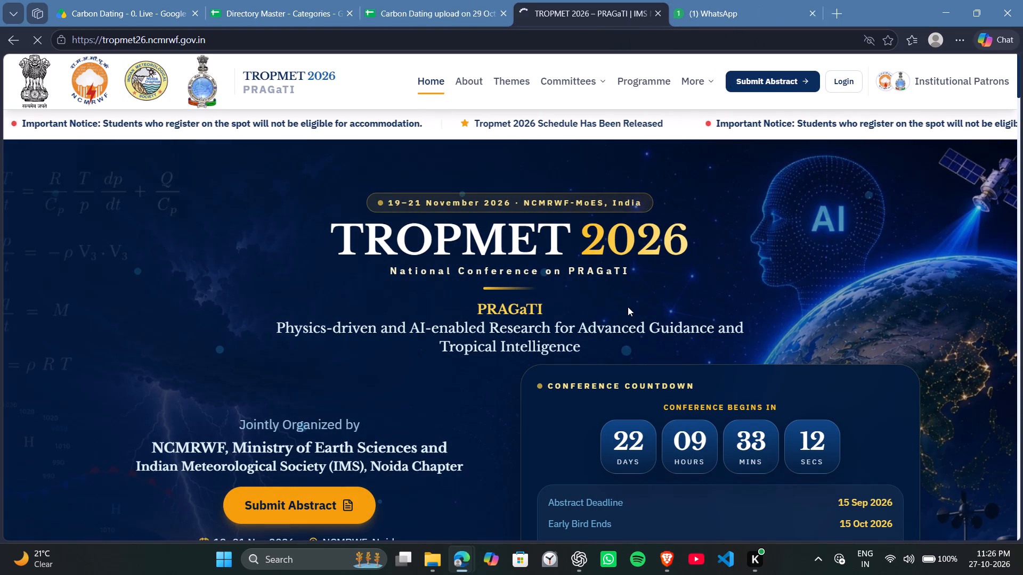
pyautogui.scroll(-2, 397, 307)
pyautogui.scroll(2, 397, 307)
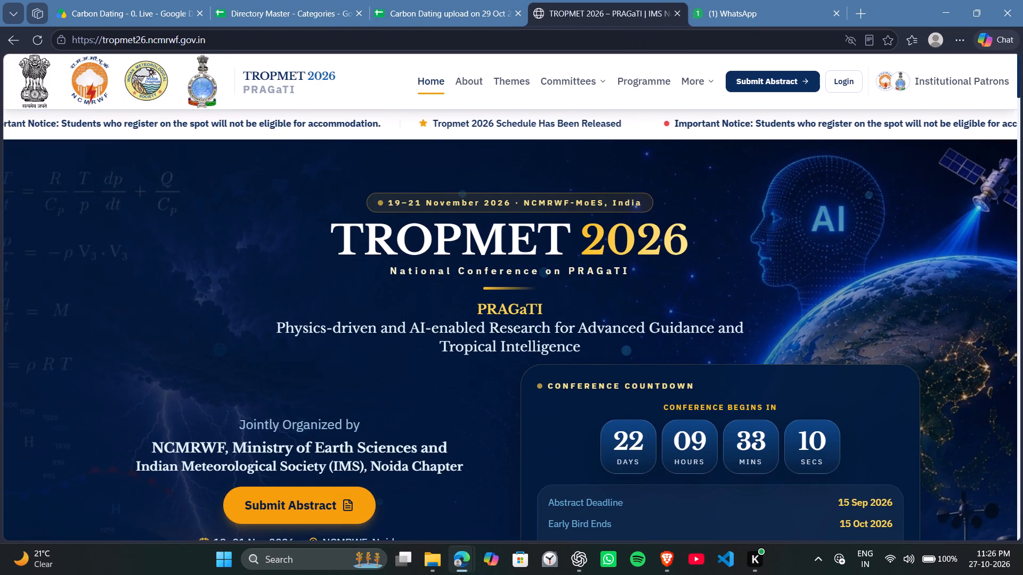
pyautogui.click(258, 35)
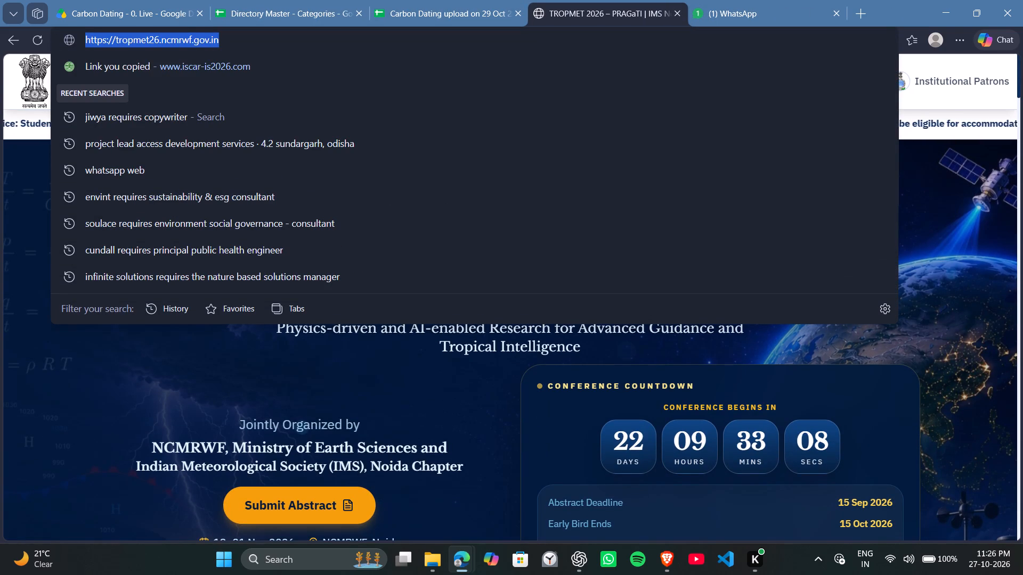
pyautogui.click(415, 0)
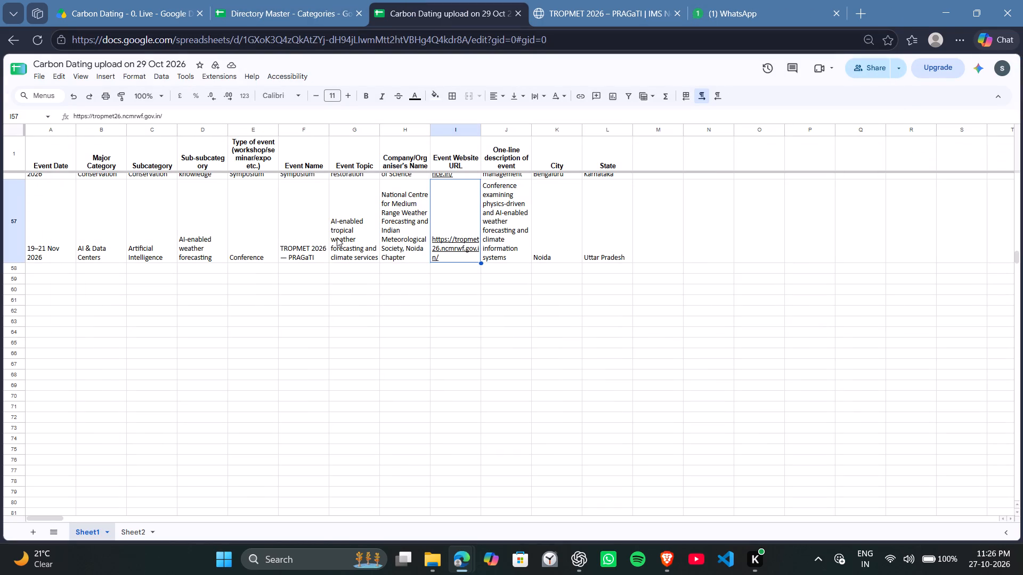
# Hyperlink the URL text in Sheet1 cell I57, the TROPMET 2026 row, to its own tropmet26.ncmrwf.gov.in address.
pyautogui.moveTo(172, 120); pyautogui.dragTo(35, 116)
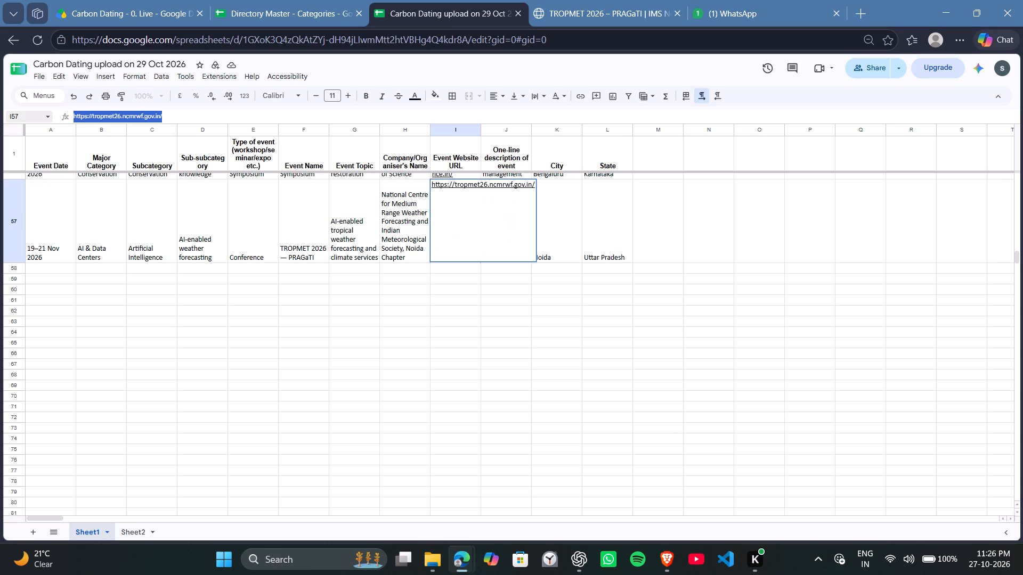
pyautogui.moveTo(35, 116); pyautogui.dragTo(33, 115)
pyautogui.hotkey('ctrl', 'c')
pyautogui.hotkey('ctrl', 'k')
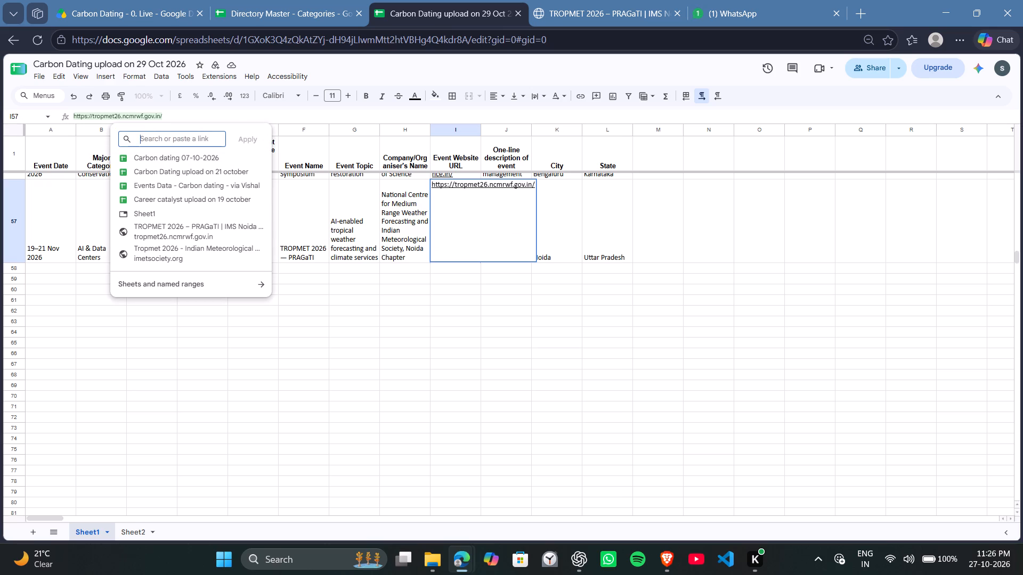
pyautogui.click(173, 142)
pyautogui.hotkey('ctrl', 'v')
pyautogui.click(263, 137)
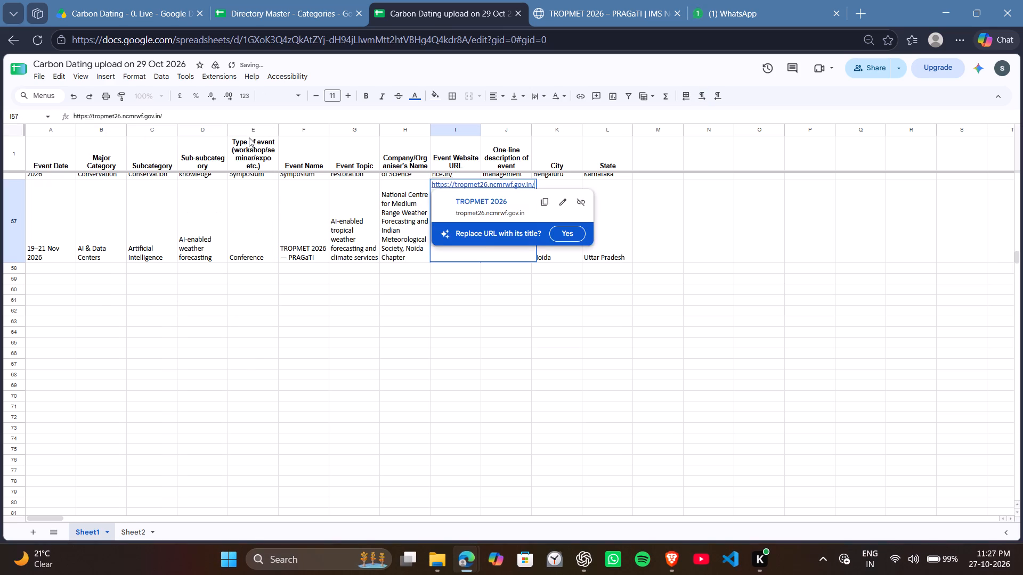
pyautogui.click(252, 364)
# Move the TROPMET 2026 — PRAGaTI row from row 57 of Sheet1 to row 28 of Sheet2.
pyautogui.click(15, 232)
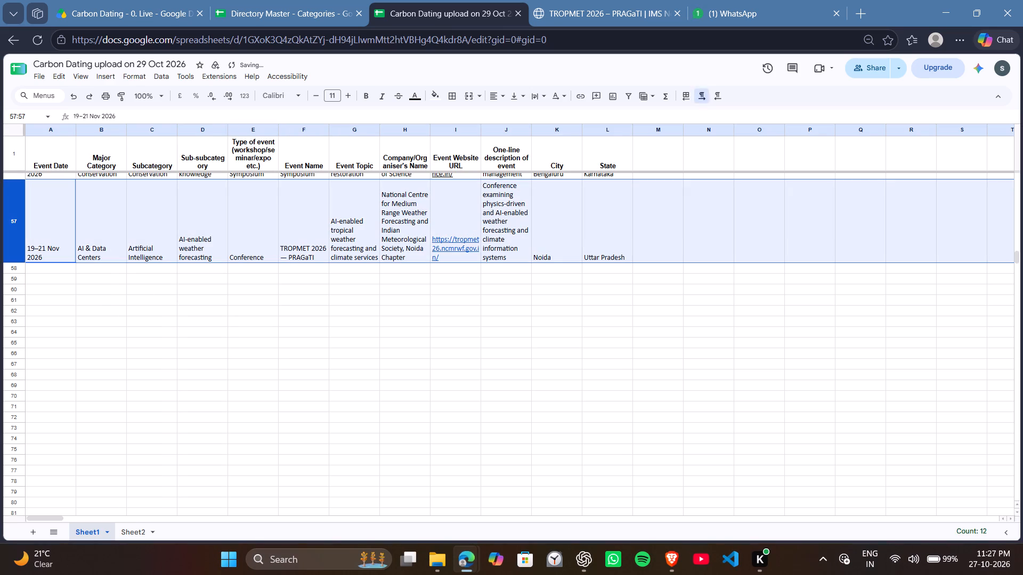
pyautogui.hotkey('ctrl', 'c')
pyautogui.click(127, 528)
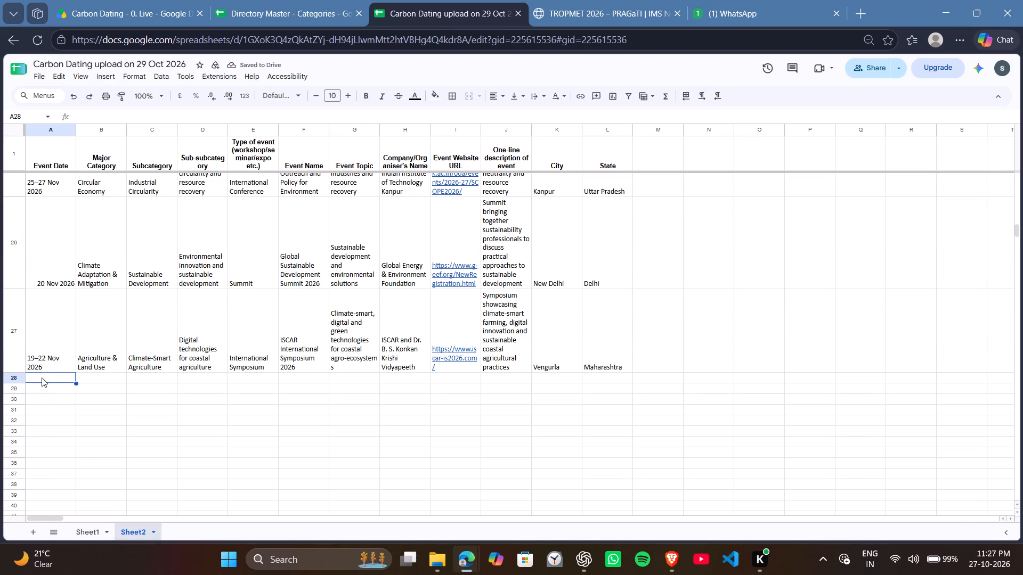
pyautogui.click(59, 375)
pyautogui.hotkey('ctrl', 'v')
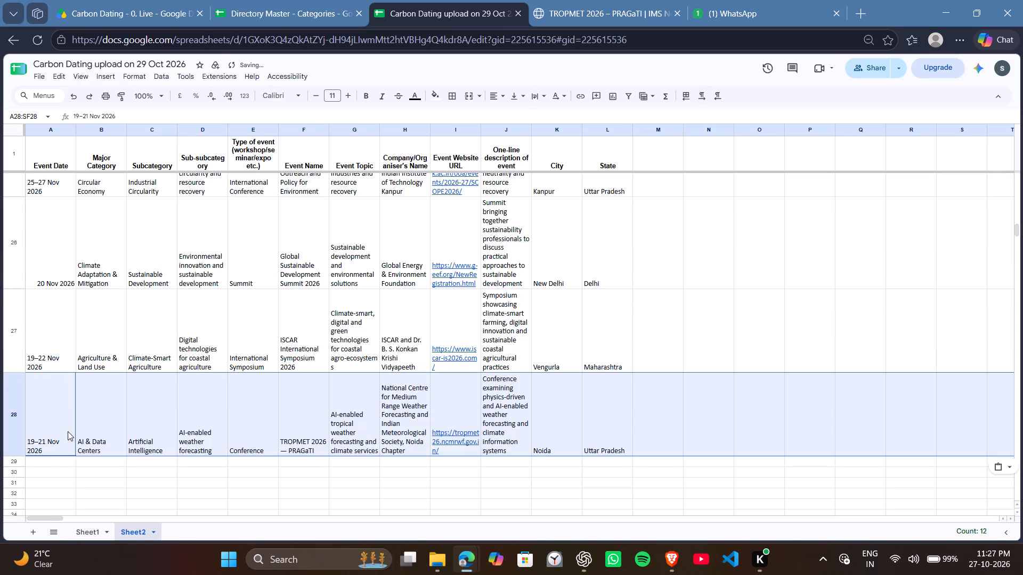
pyautogui.click(62, 462)
pyautogui.click(87, 538)
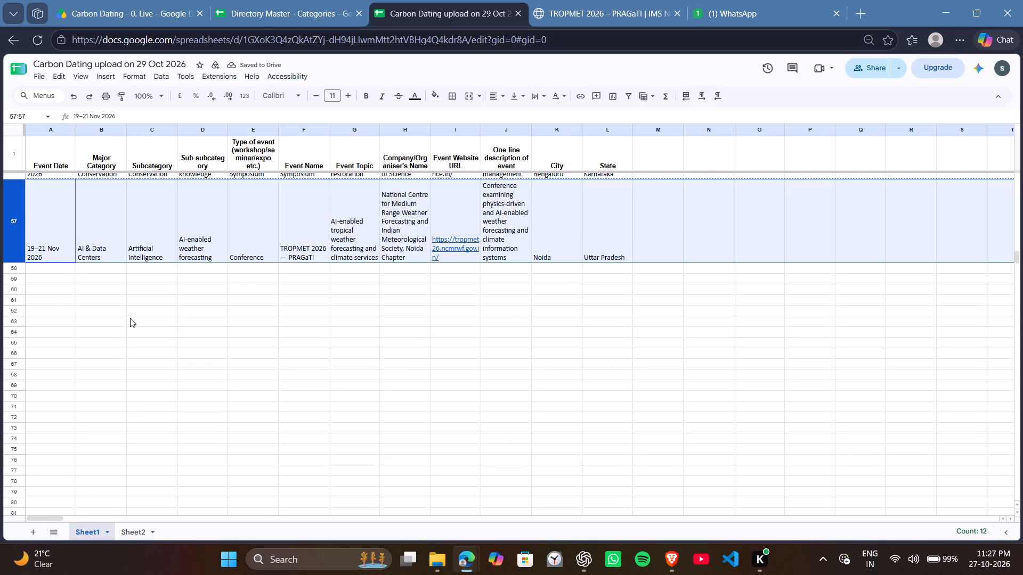
pyautogui.scroll(1, 392, 293)
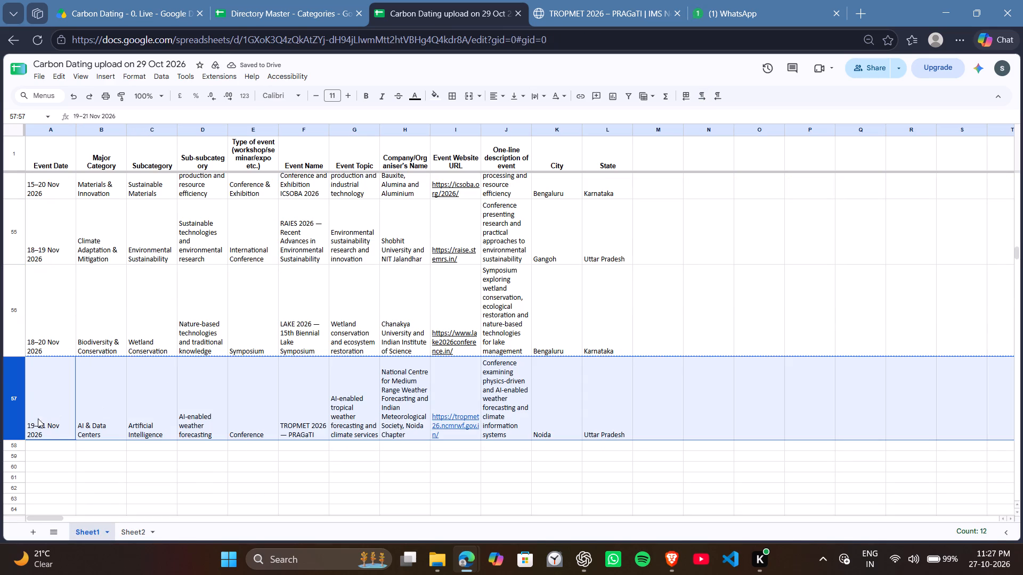
pyautogui.press('Delete')
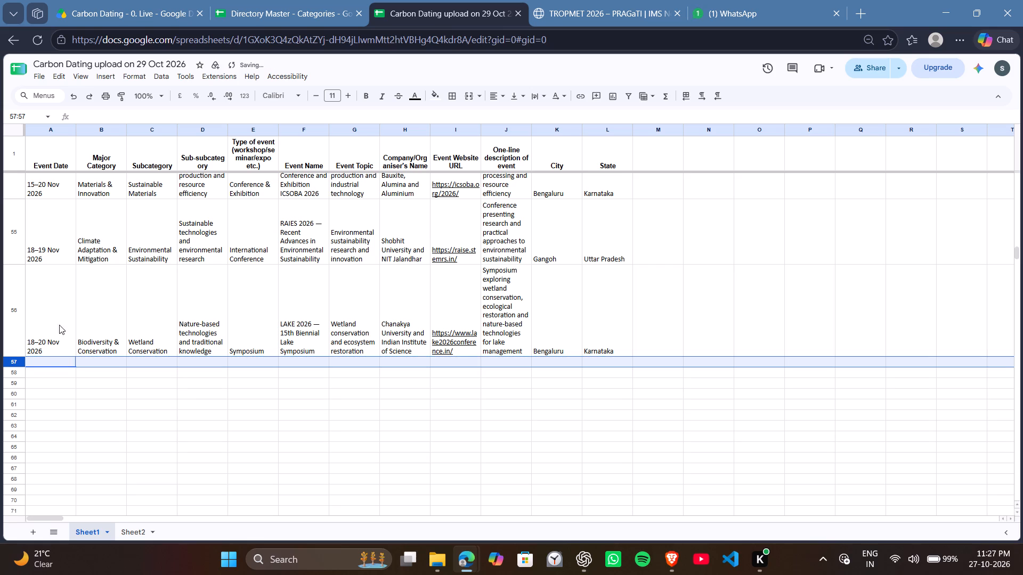
# Open the LAKE 2026 — 15th Biennial Lake Symposium link from row 56 of Sheet1 to check registration, closing the TROPMET page.
pyautogui.click(472, 341)
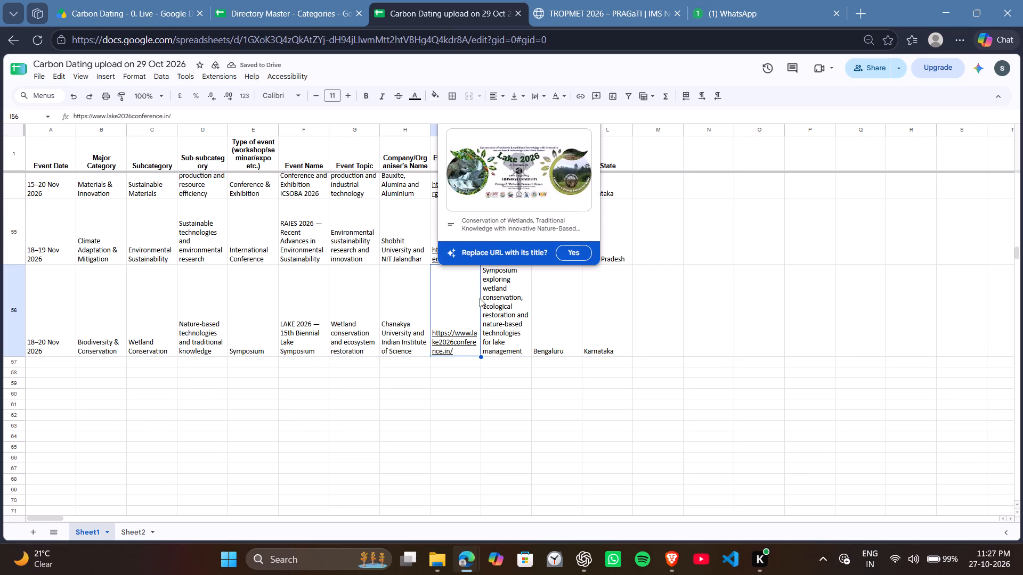
pyautogui.scroll(1, 496, 263)
pyautogui.scroll(1, 695, 415)
pyautogui.click(450, 506)
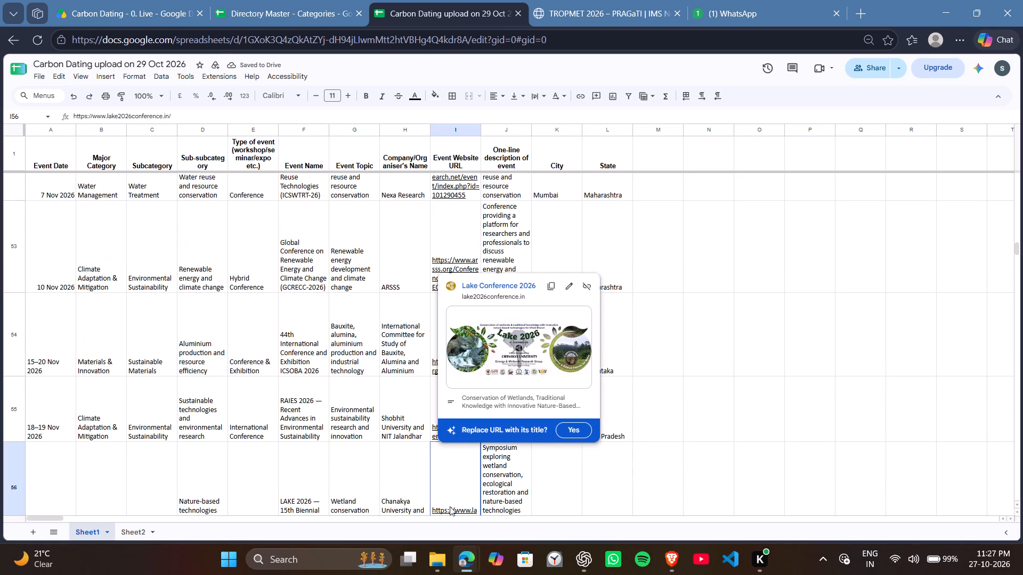
pyautogui.click(480, 282)
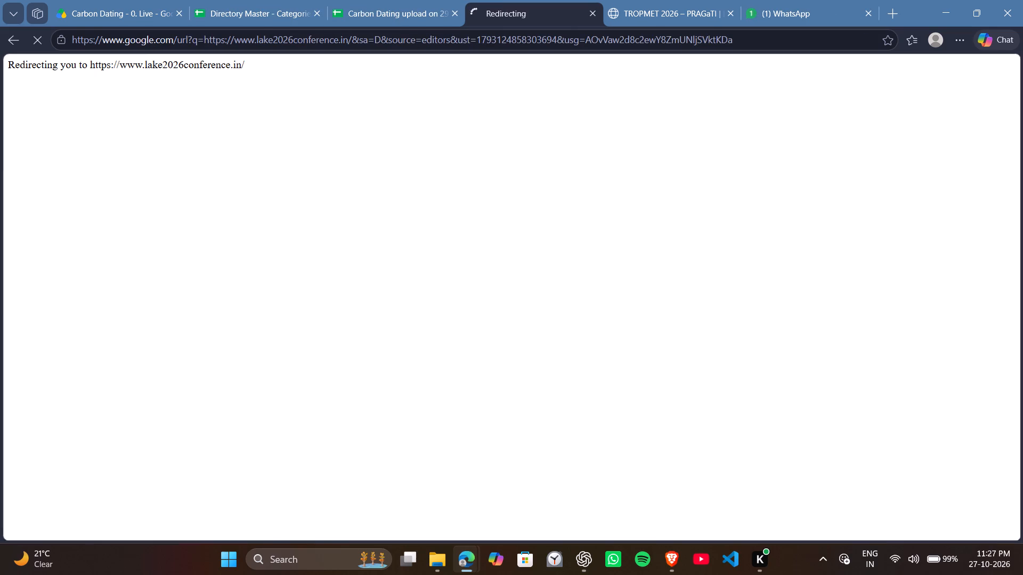
pyautogui.click(733, 15)
pyautogui.scroll(-1, 665, 316)
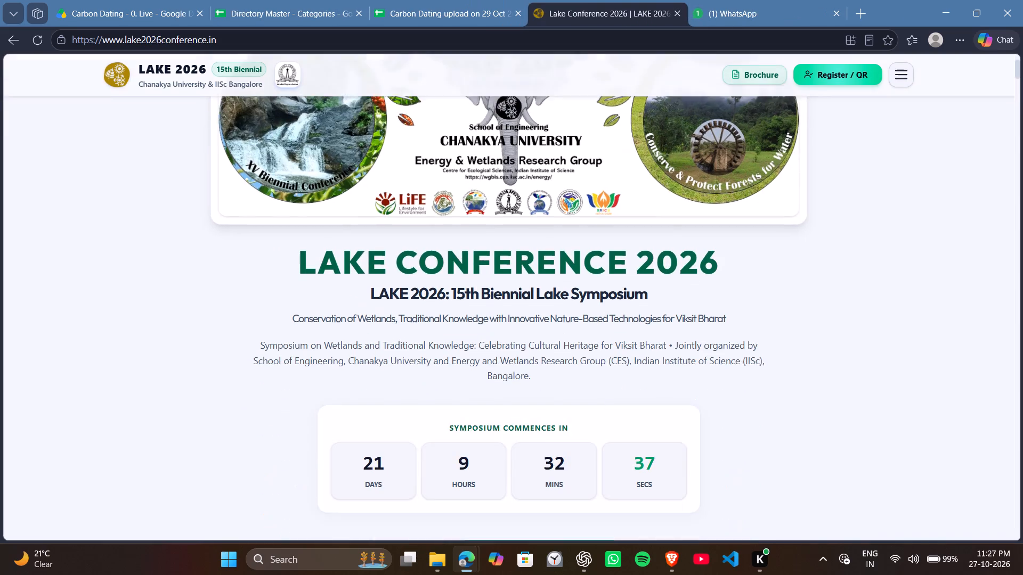
pyautogui.scroll(-1, 665, 316)
pyautogui.click(472, 0)
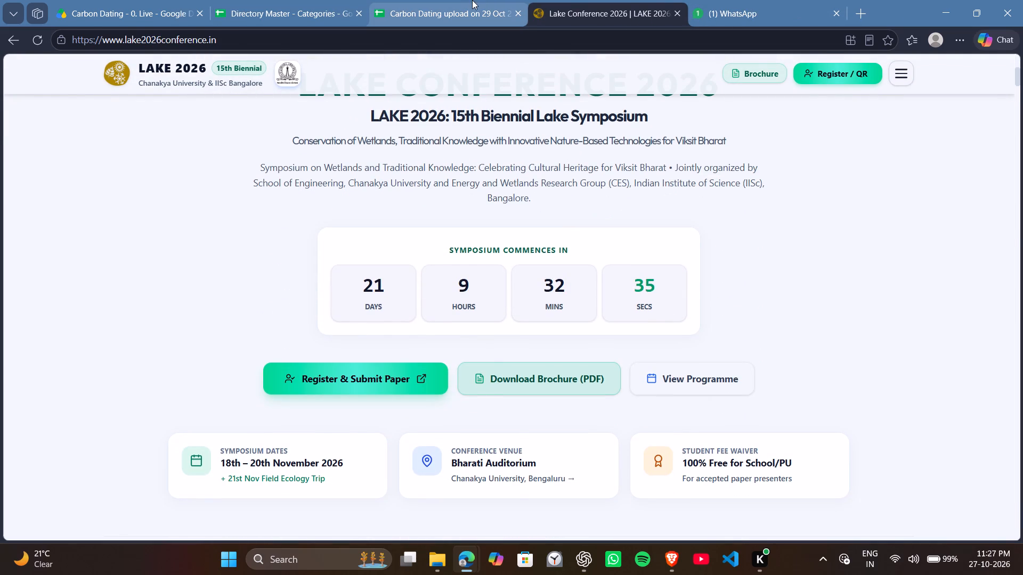
# Move the LAKE 2026 — 15th Biennial Lake Symposium row from row 56 of Sheet1 to row 29 of Sheet2.
pyautogui.click(12, 462)
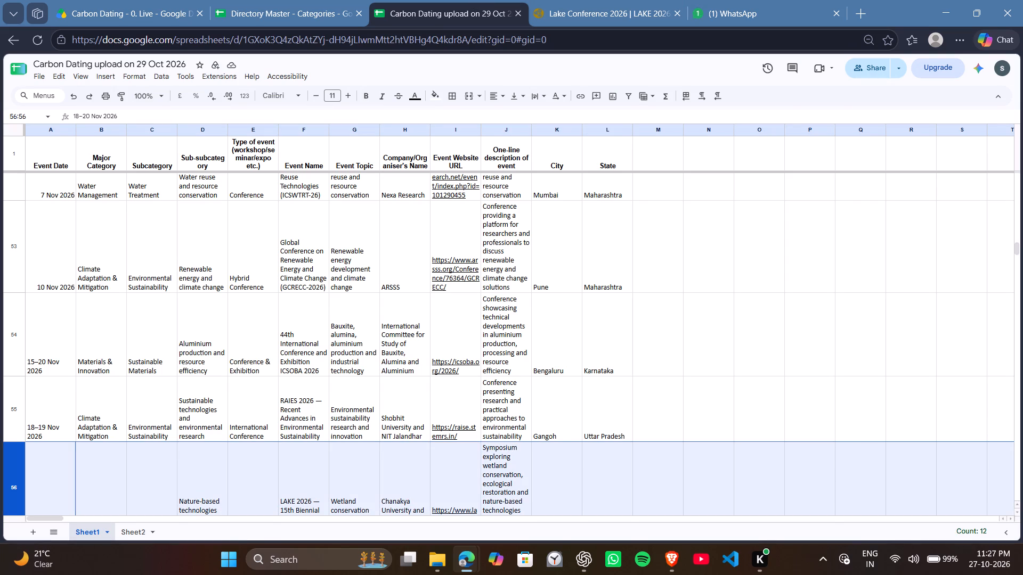
pyautogui.hotkey('ctrl', 'x')
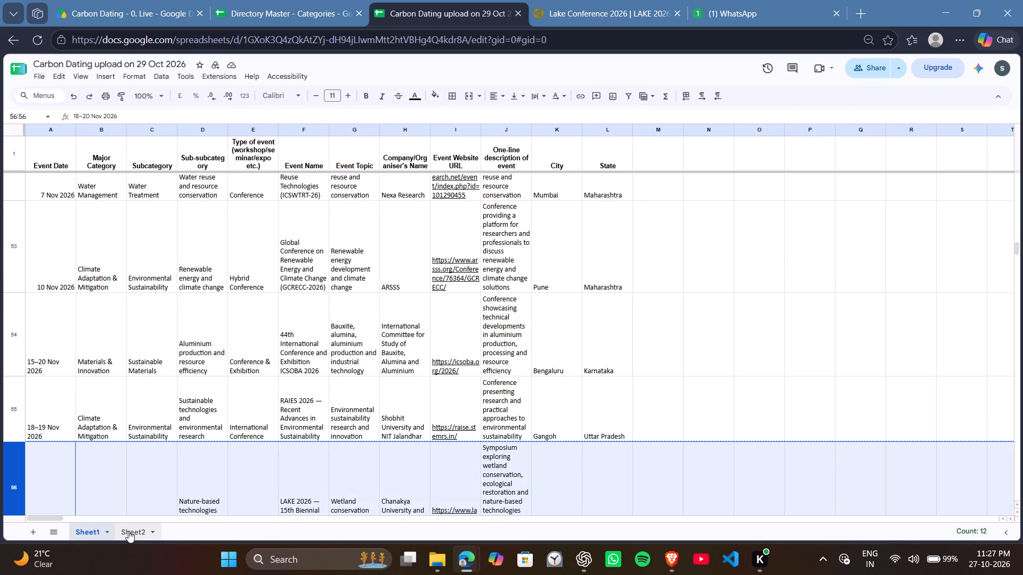
pyautogui.click(128, 531)
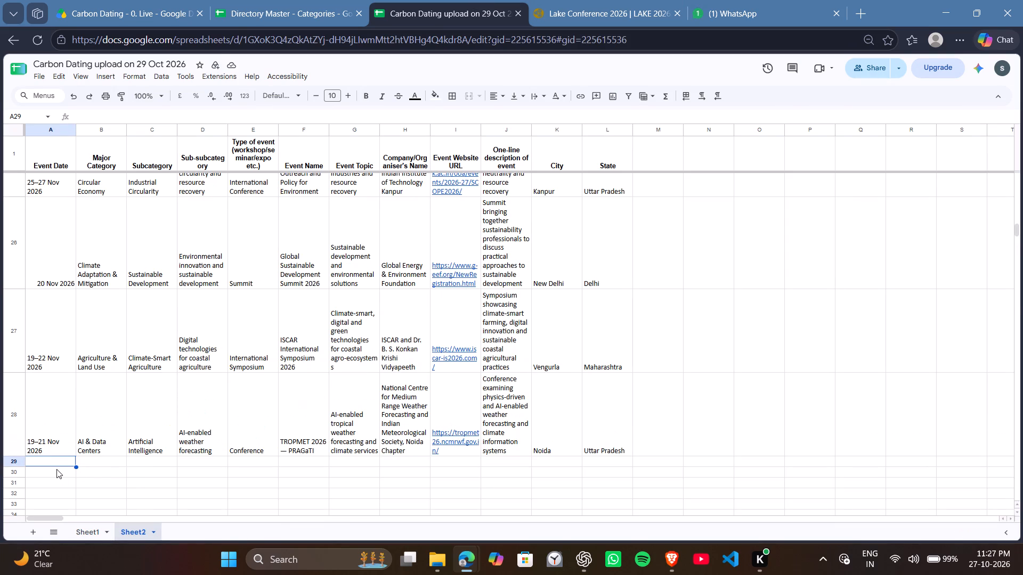
pyautogui.hotkey('ctrl', 'v')
pyautogui.scroll(-1, 336, 479)
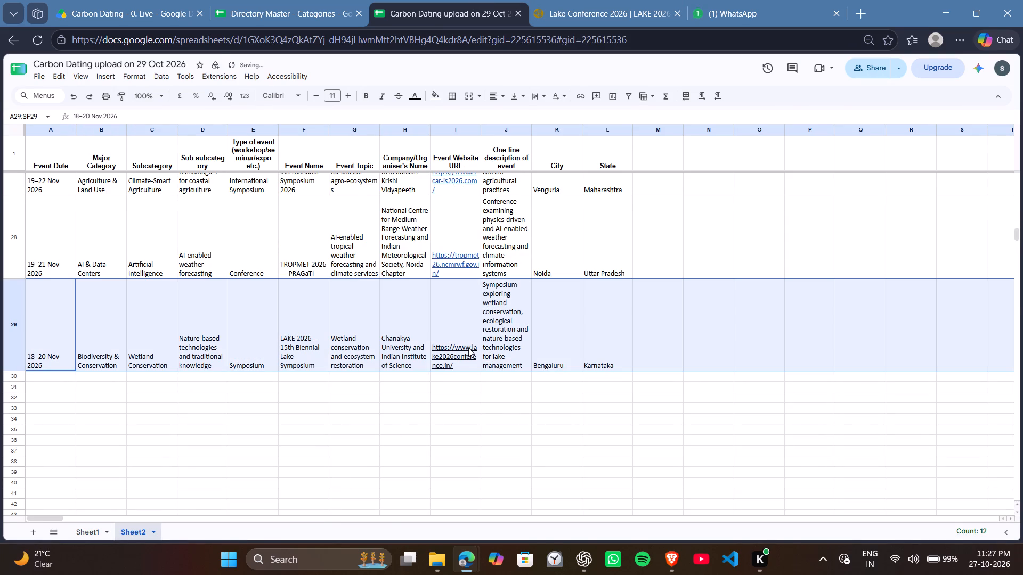
pyautogui.click(468, 348)
pyautogui.moveTo(173, 113); pyautogui.dragTo(0, 93)
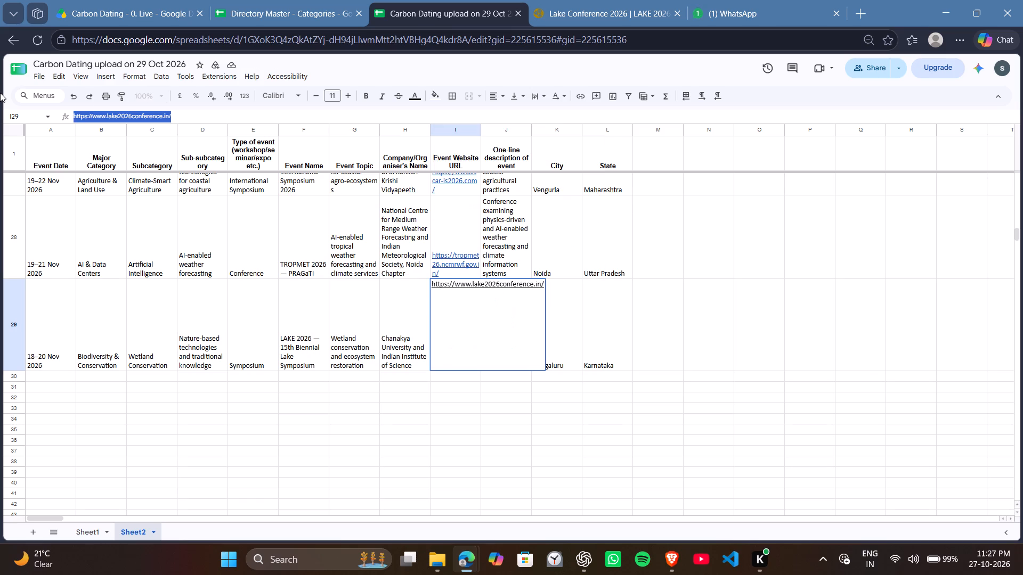
pyautogui.hotkey('ctrl', 'c')
pyautogui.hotkey('ctrl', 'k')
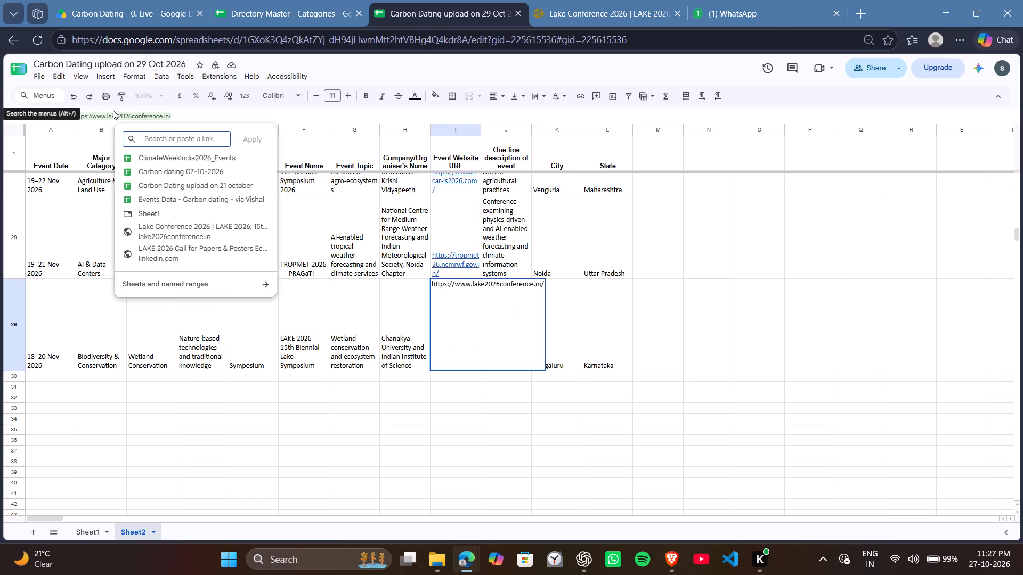
pyautogui.click(181, 137)
pyautogui.hotkey('ctrl', 'v')
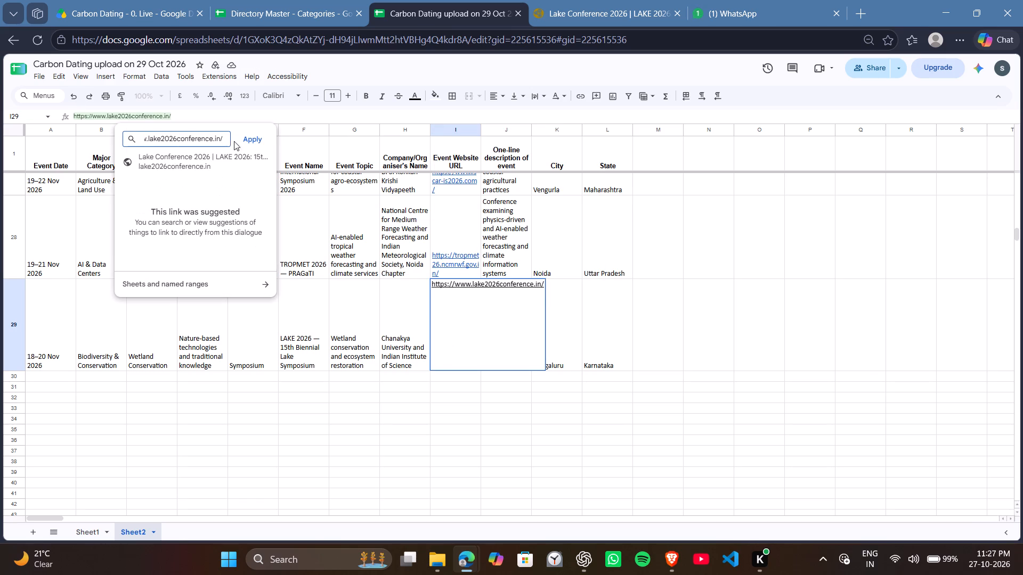
pyautogui.click(261, 134)
pyautogui.click(391, 478)
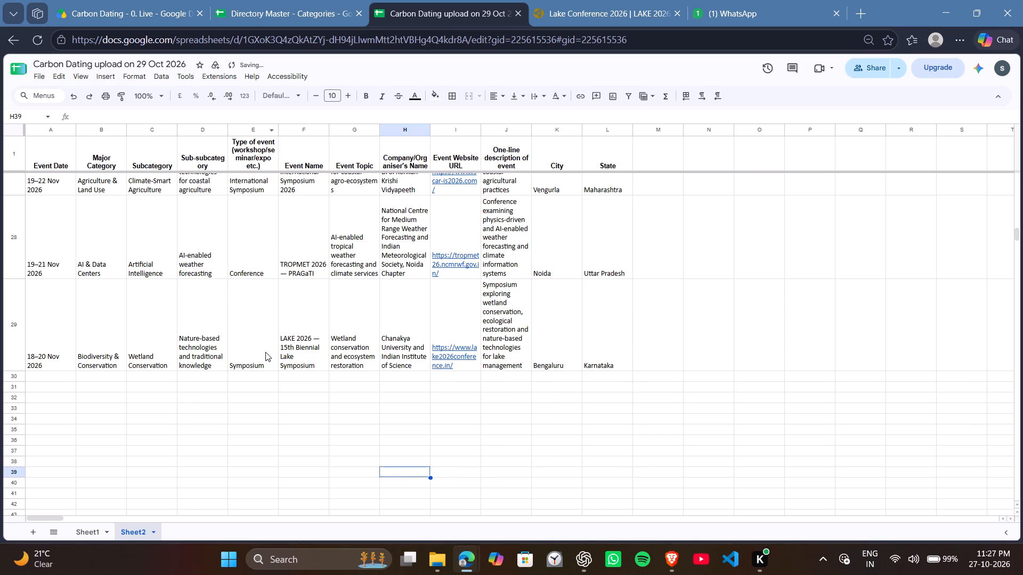
# Open the RAIES 2026 link from row 55 of Sheet1 to check the conference dates and registration.
pyautogui.click(53, 378)
pyautogui.click(78, 537)
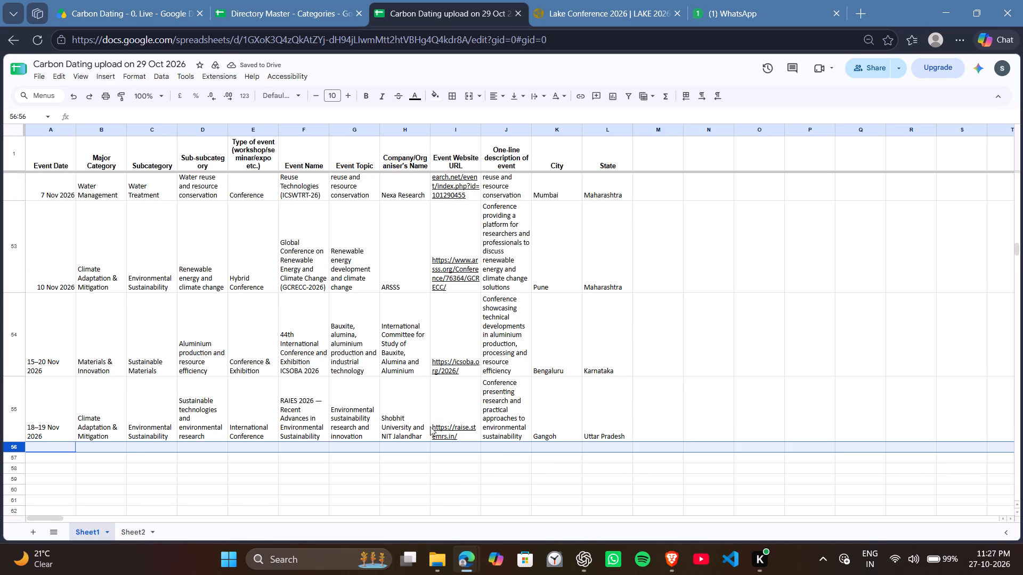
pyautogui.click(451, 432)
pyautogui.click(481, 459)
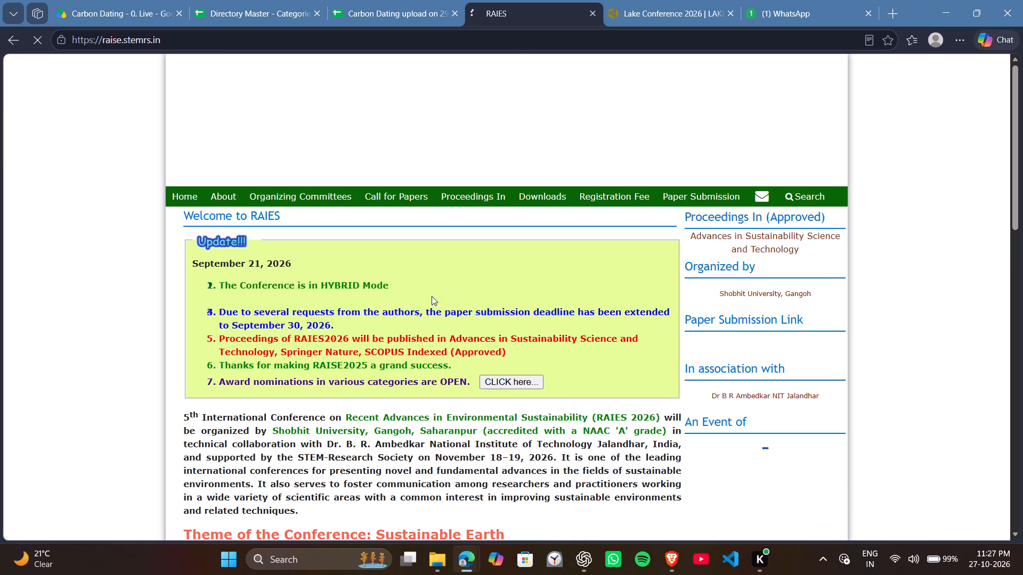
pyautogui.scroll(2, 504, 307)
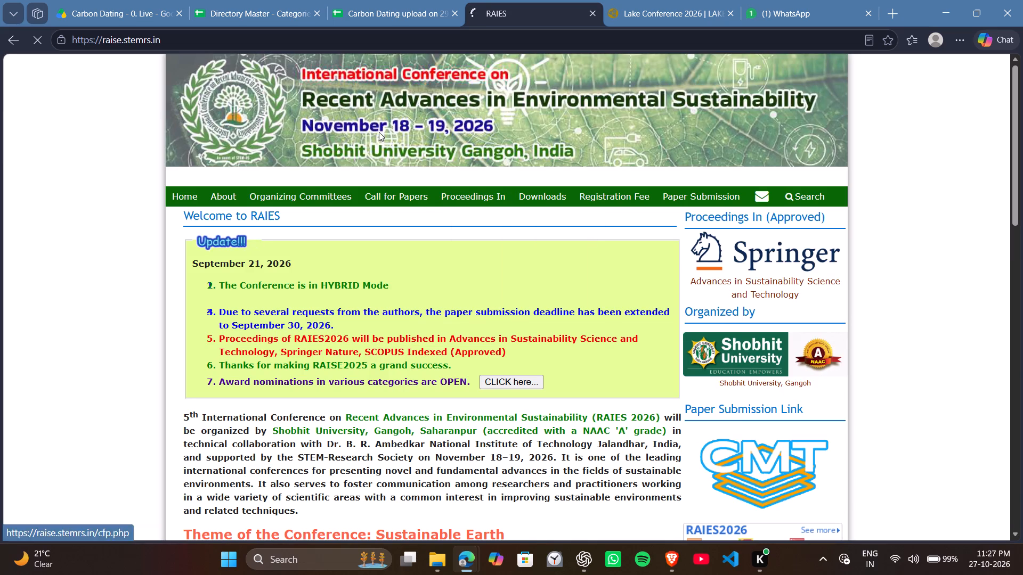
# Hyperlink the URL text in Sheet1 cell I55, the RAIES 2026 row, to its own raise.stemrs.in address.
pyautogui.click(356, 13)
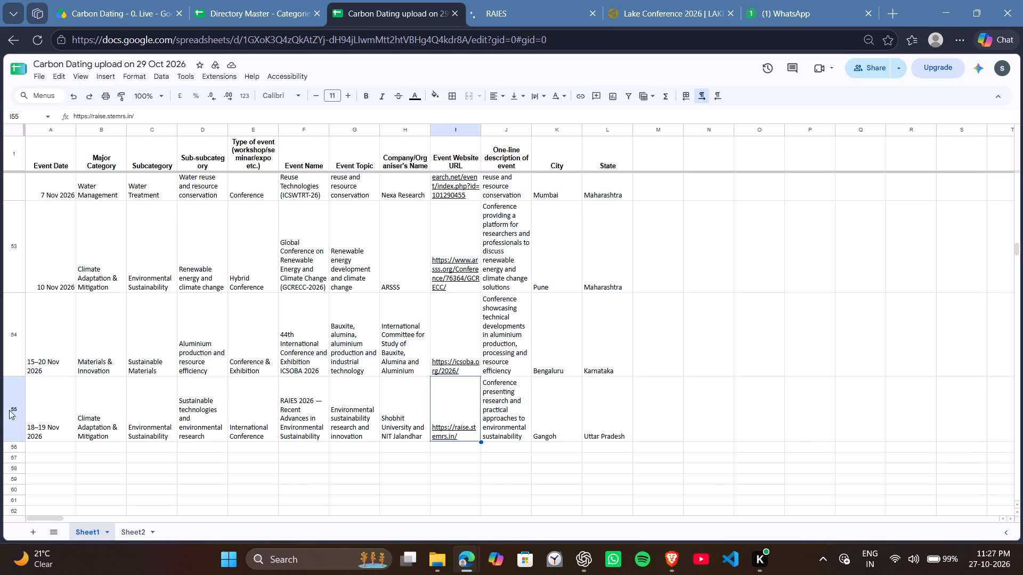
pyautogui.moveTo(143, 114); pyautogui.dragTo(59, 118)
pyautogui.hotkey('ctrl', 'c')
pyautogui.hotkey('ctrl', 'k')
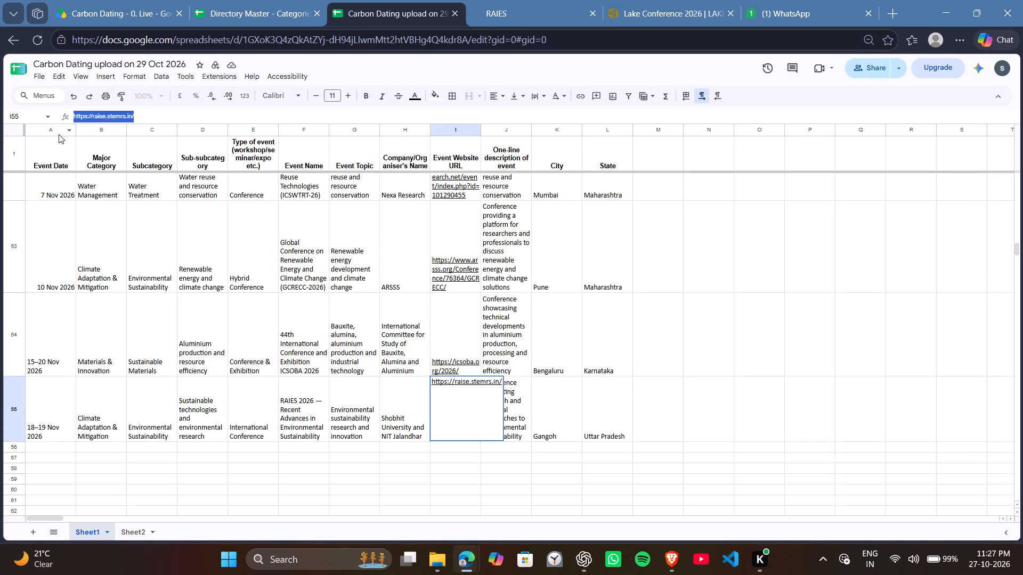
pyautogui.click(174, 138)
pyautogui.hotkey('ctrl', 'v')
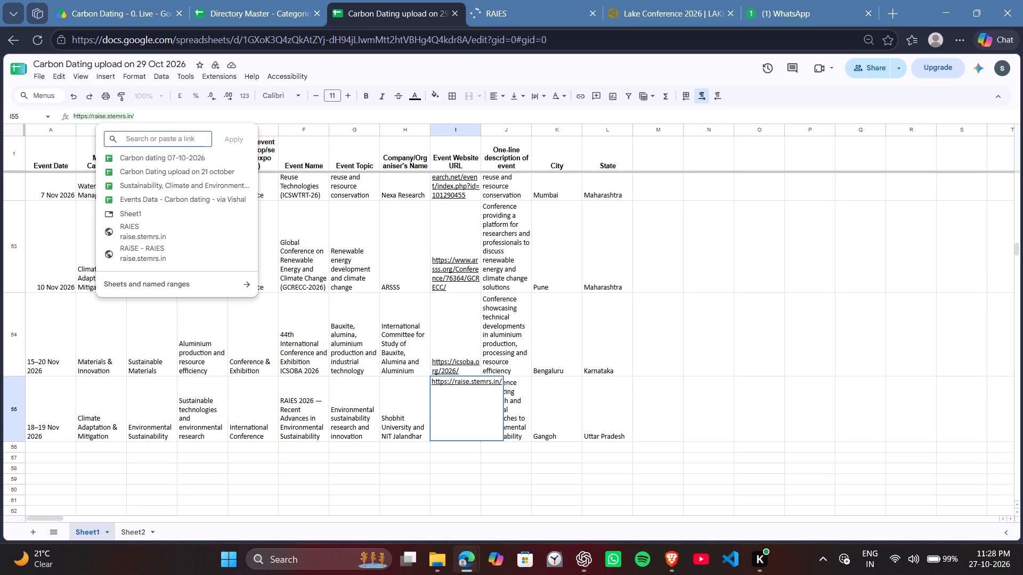
pyautogui.click(238, 140)
# Copy the RAIES 2026 row from row 55 of Sheet1 to row 30 of Sheet2 and clear the original row.
pyautogui.click(18, 432)
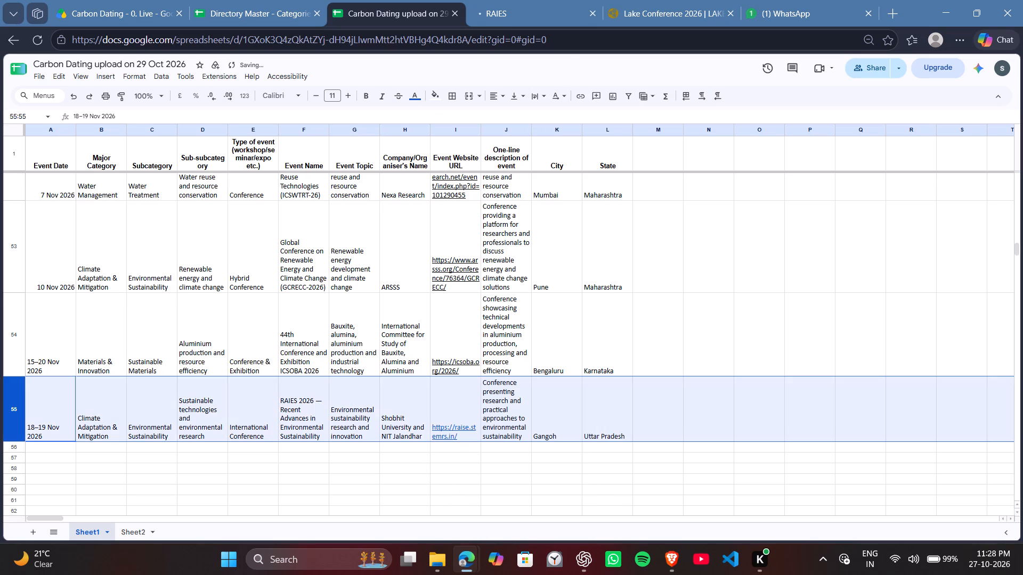
pyautogui.hotkey('ctrl', 'c')
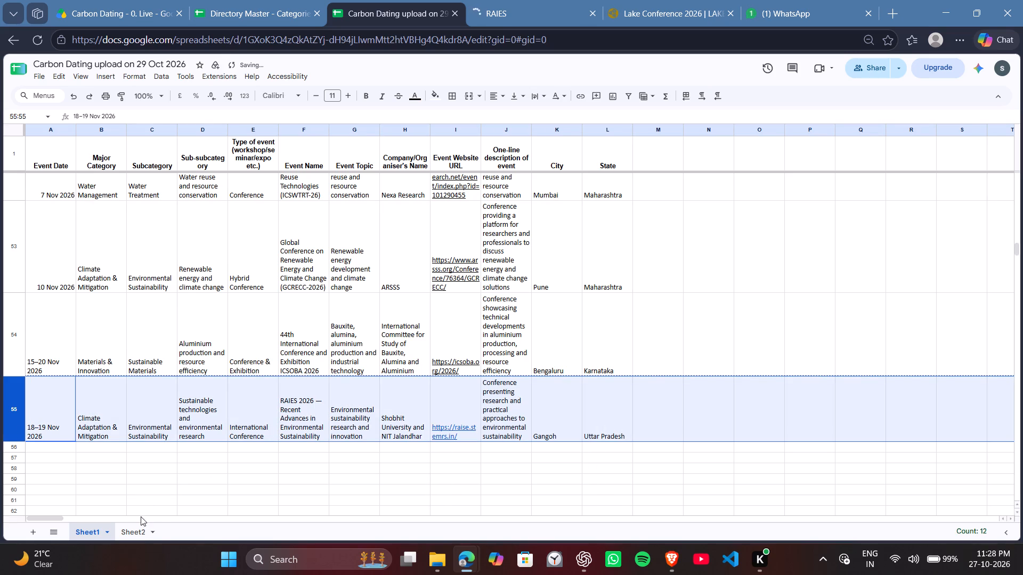
pyautogui.click(139, 530)
pyautogui.click(47, 378)
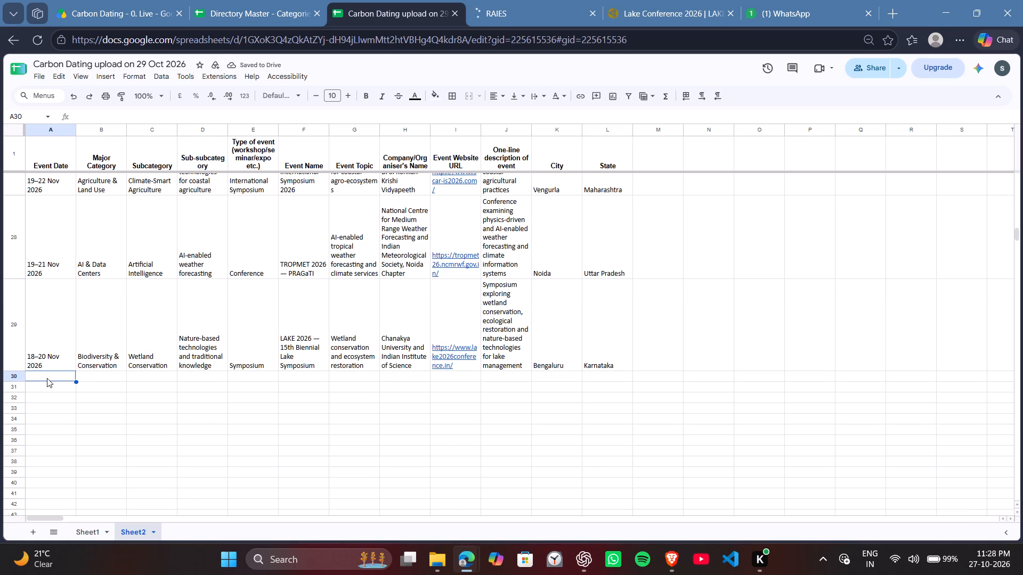
pyautogui.hotkey('ctrl', 'v')
pyautogui.click(85, 531)
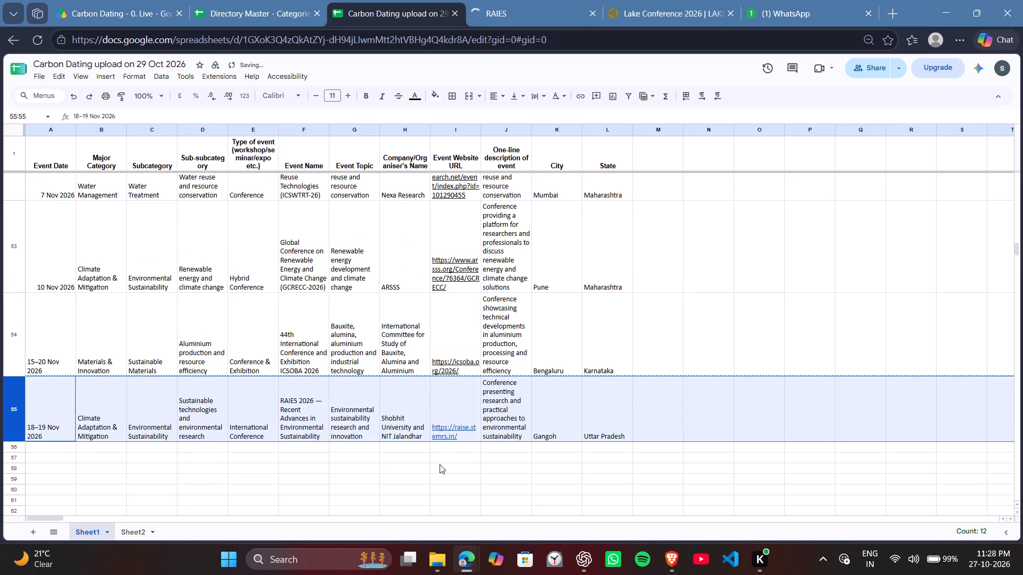
pyautogui.press('Delete')
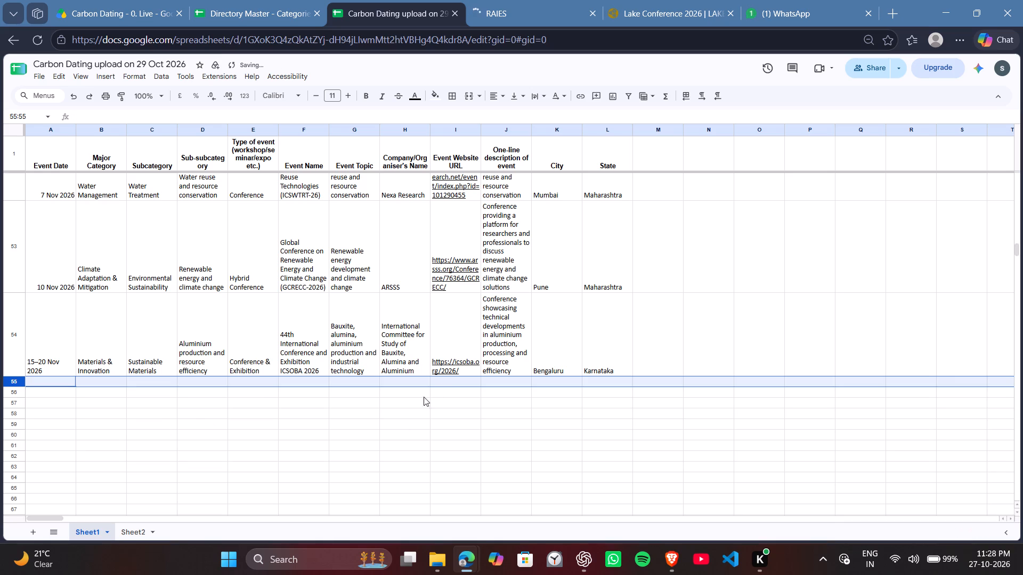
# Open the 44th International Conference and Exhibition ICSOBA 2026 link from row 54 of Sheet1 to check registration.
pyautogui.click(451, 359)
pyautogui.click(469, 390)
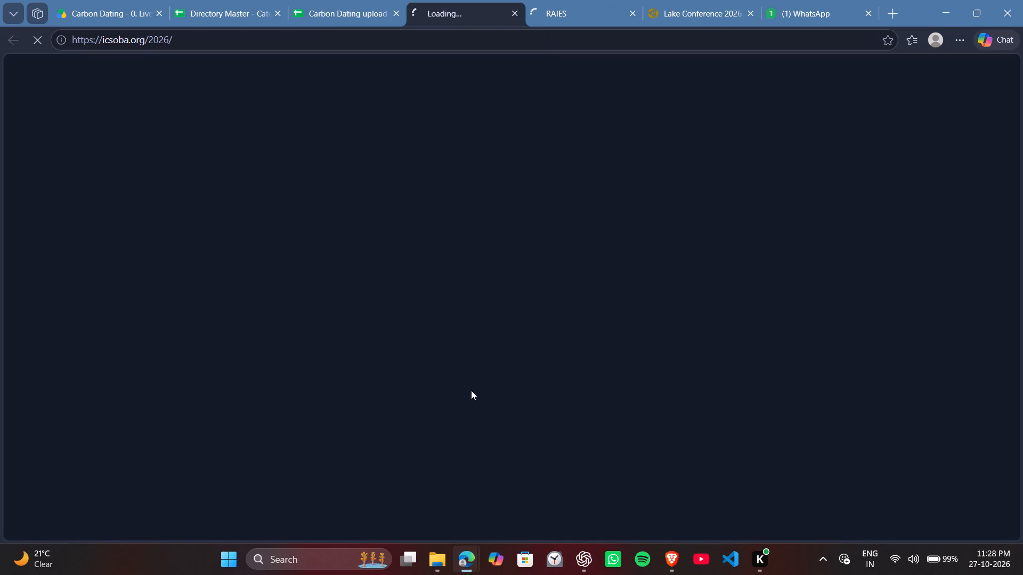
pyautogui.scroll(-1, 473, 385)
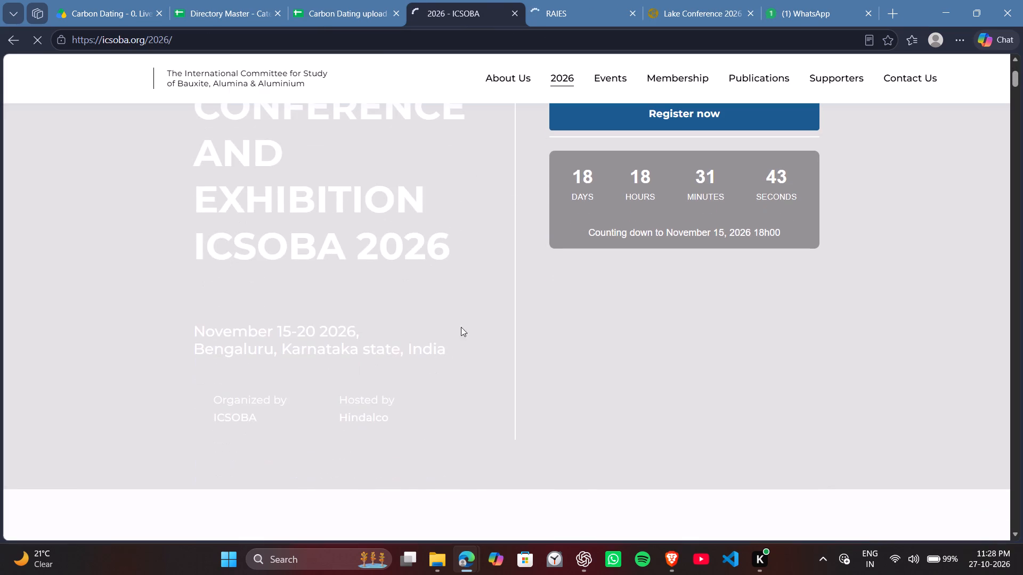
# Hyperlink the URL text in Sheet1 cell I54, the ICSOBA 2026 row, to its own icsoba.org/2026/ address.
pyautogui.click(368, 0)
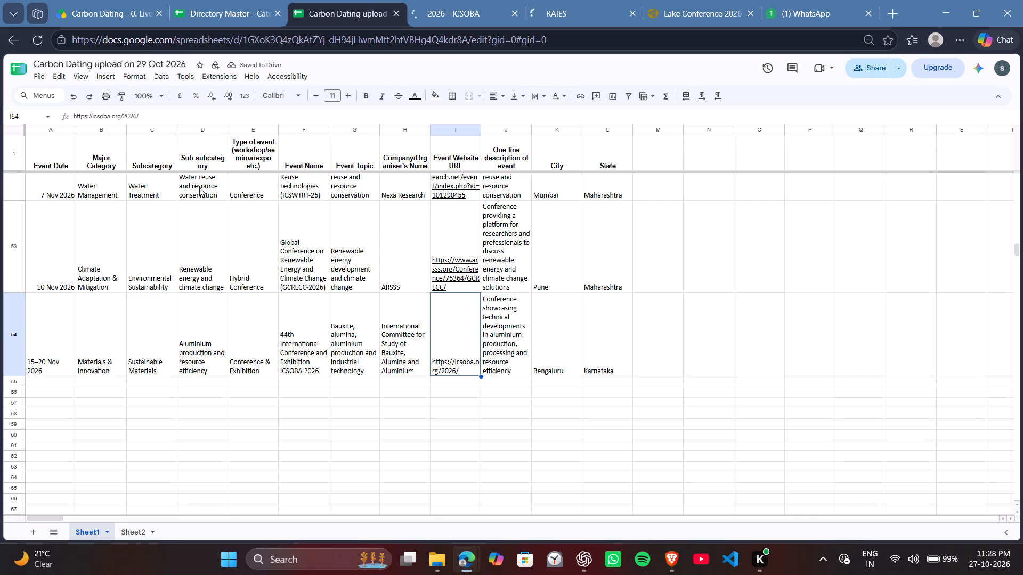
pyautogui.moveTo(160, 117); pyautogui.dragTo(19, 138)
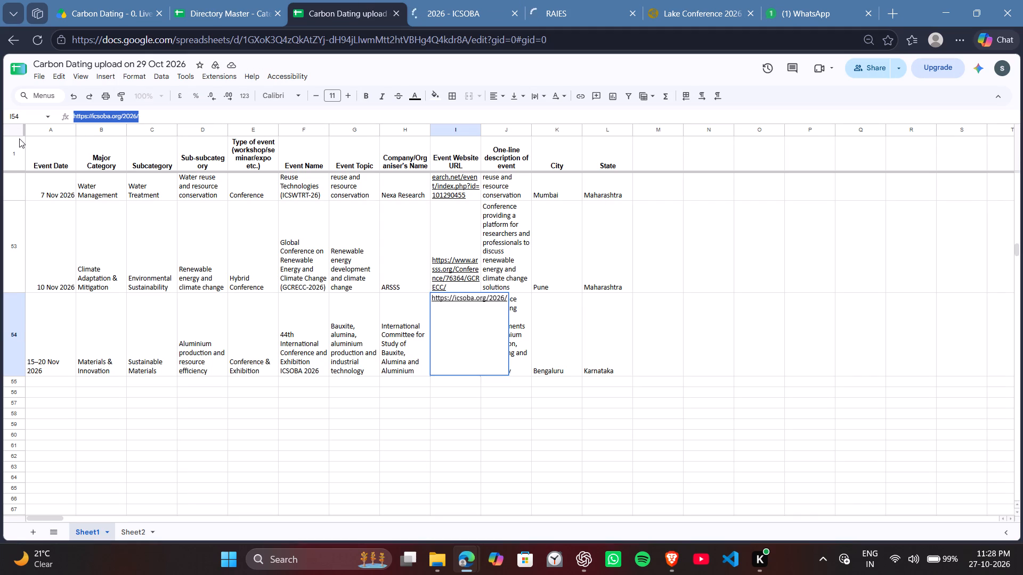
pyautogui.hotkey('ctrl', 'c')
pyautogui.hotkey('ctrl', 'k')
pyautogui.click(174, 132)
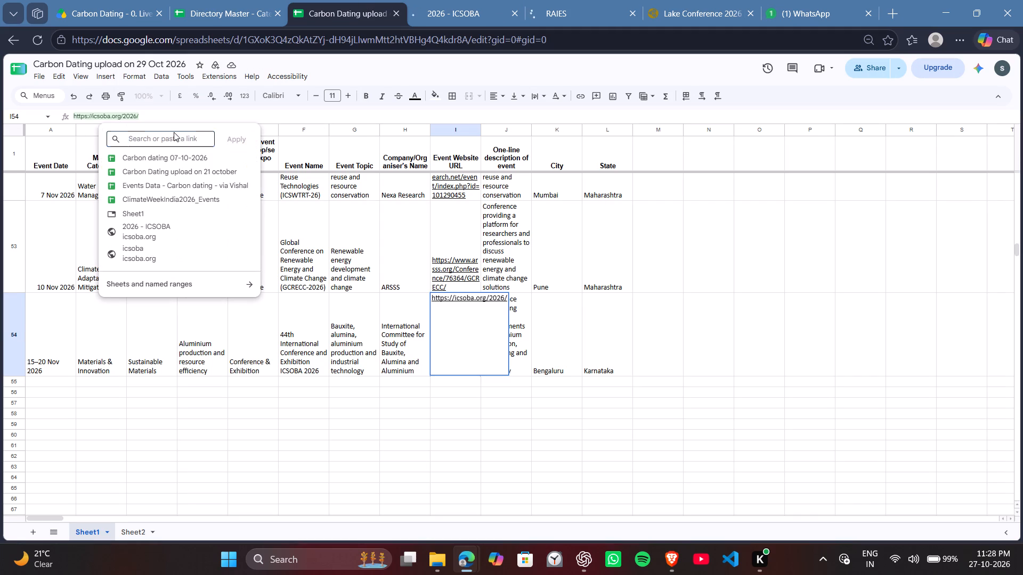
pyautogui.click(184, 139)
pyautogui.hotkey('ctrl', 'v')
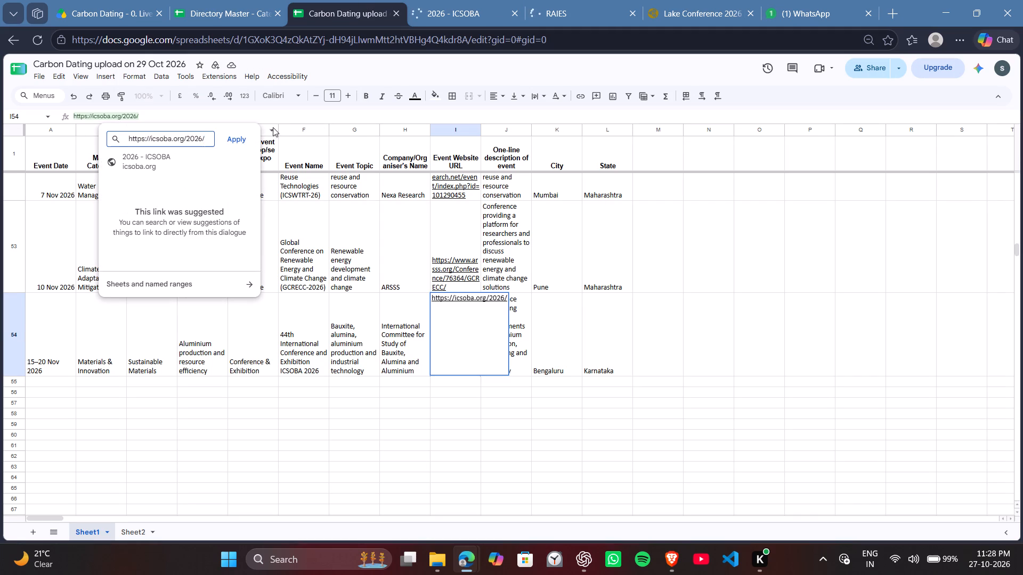
pyautogui.click(228, 143)
# Copy the ICSOBA 2026 row from row 54 of Sheet1 to row 31 of Sheet2.
pyautogui.click(10, 341)
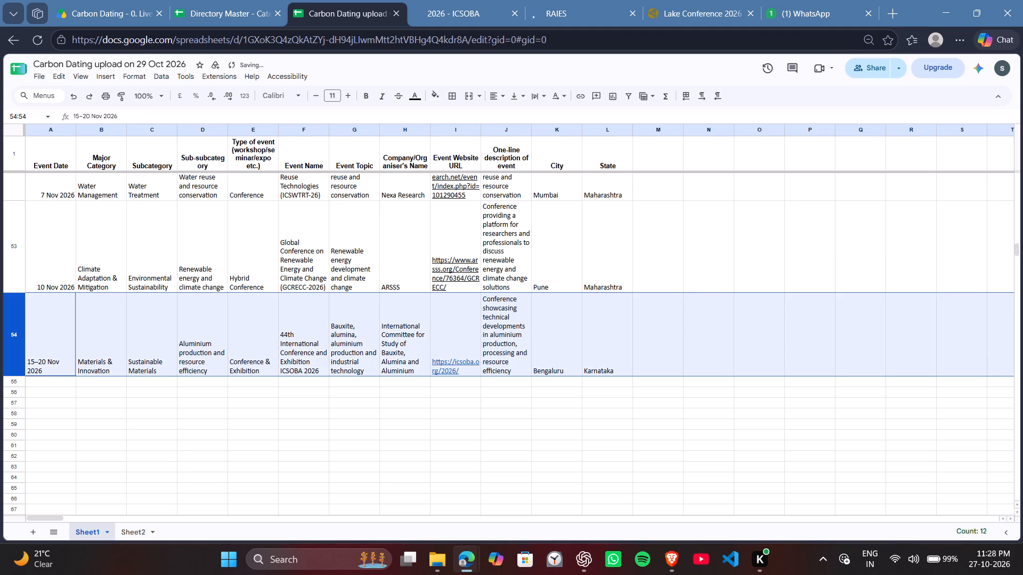
pyautogui.hotkey('ctrl', 'c')
pyautogui.click(139, 537)
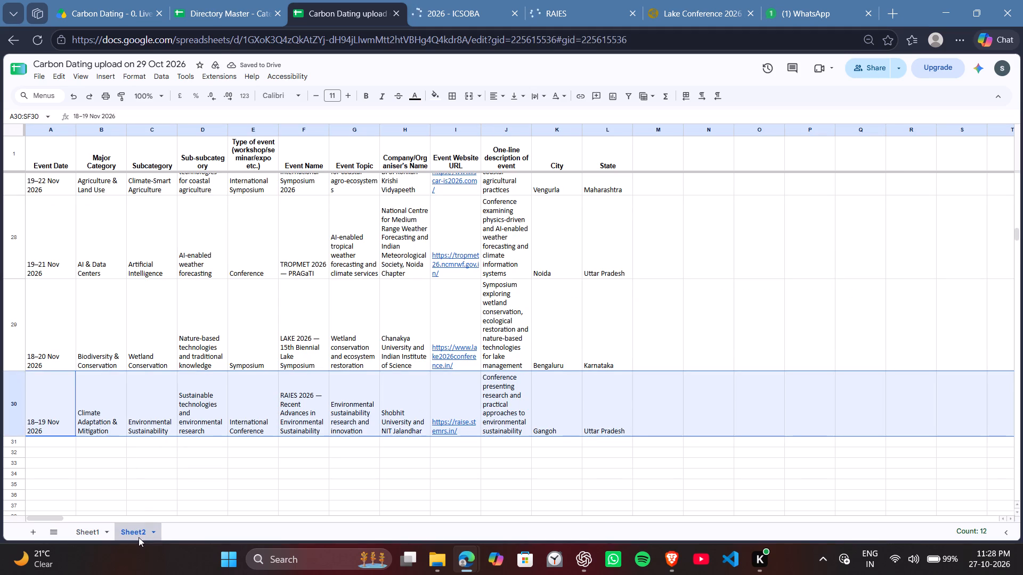
pyautogui.click(68, 448)
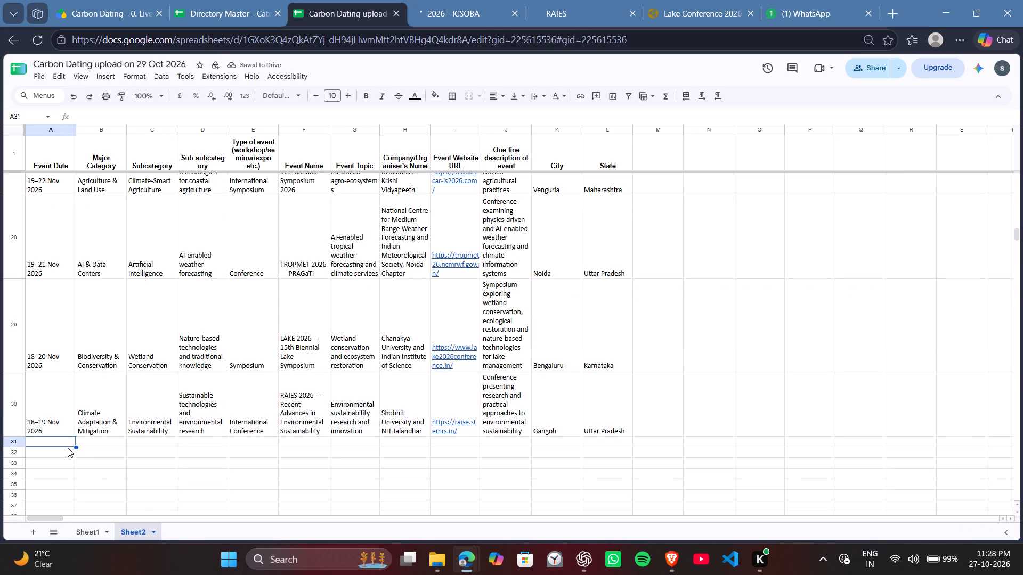
pyautogui.hotkey('ctrl', 'v')
pyautogui.click(757, 377)
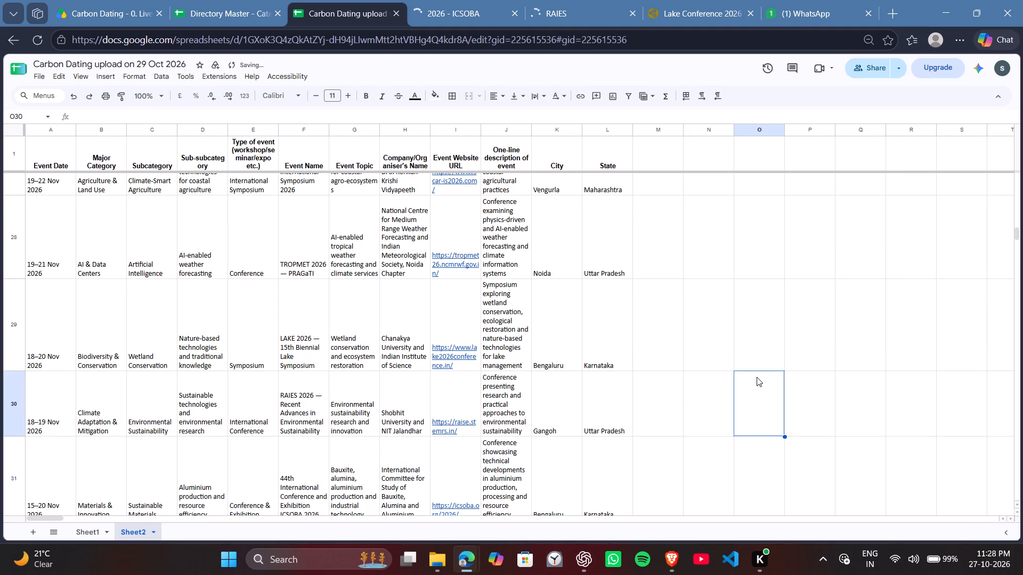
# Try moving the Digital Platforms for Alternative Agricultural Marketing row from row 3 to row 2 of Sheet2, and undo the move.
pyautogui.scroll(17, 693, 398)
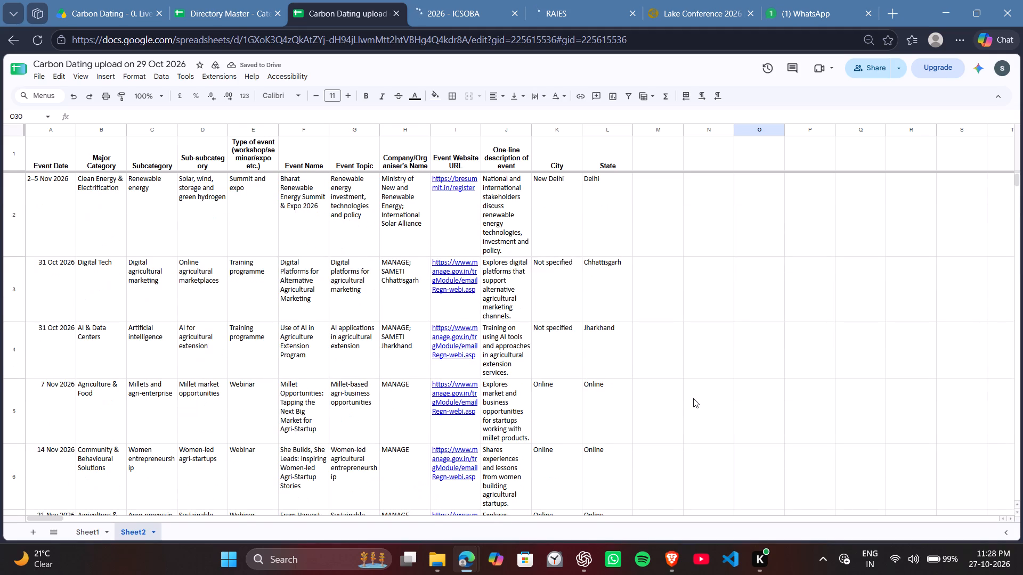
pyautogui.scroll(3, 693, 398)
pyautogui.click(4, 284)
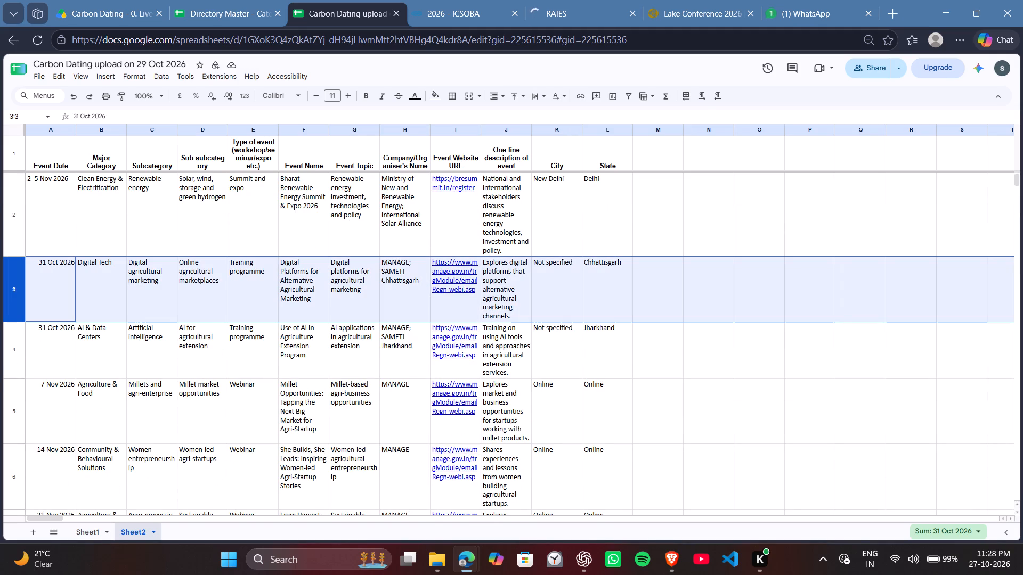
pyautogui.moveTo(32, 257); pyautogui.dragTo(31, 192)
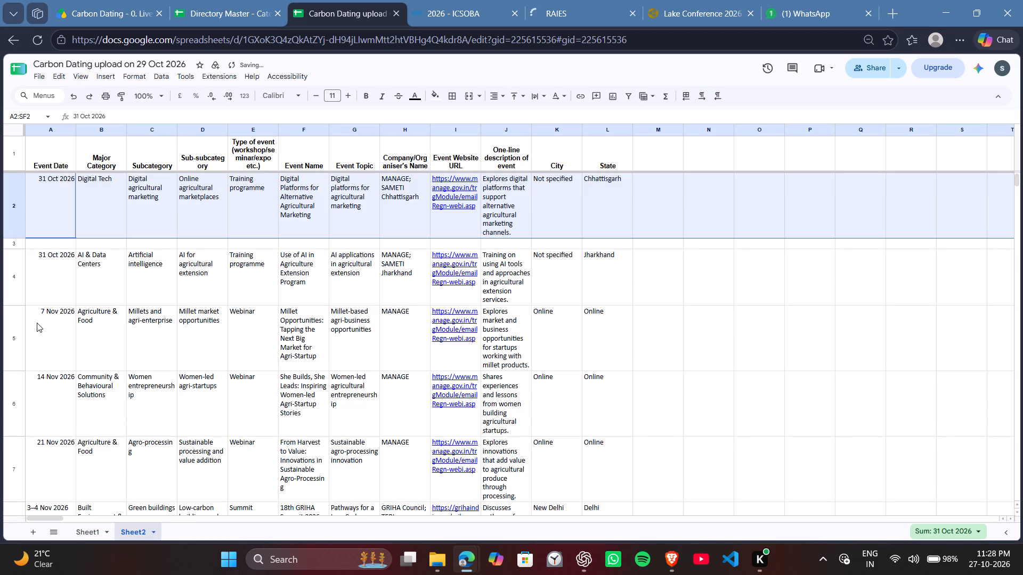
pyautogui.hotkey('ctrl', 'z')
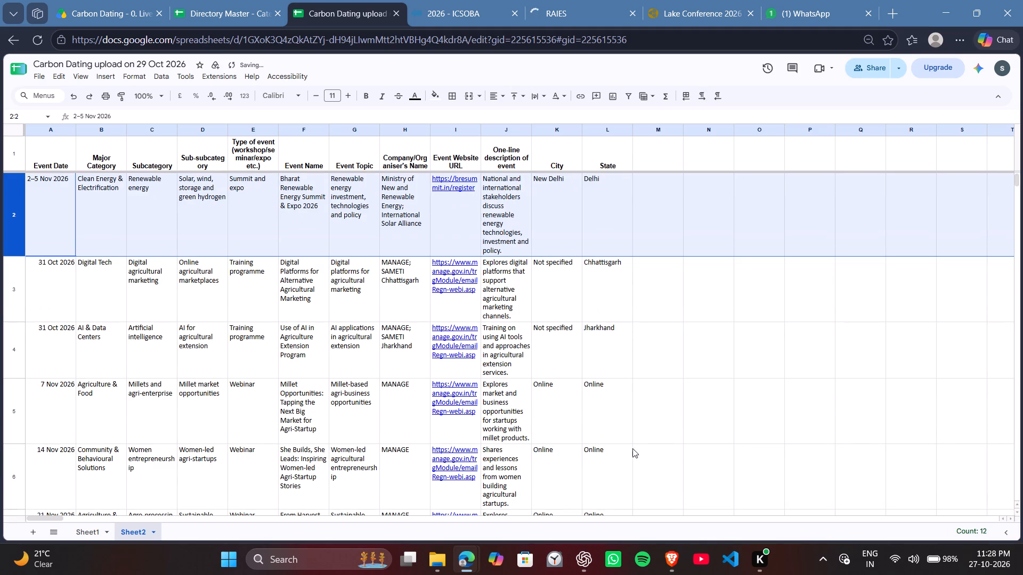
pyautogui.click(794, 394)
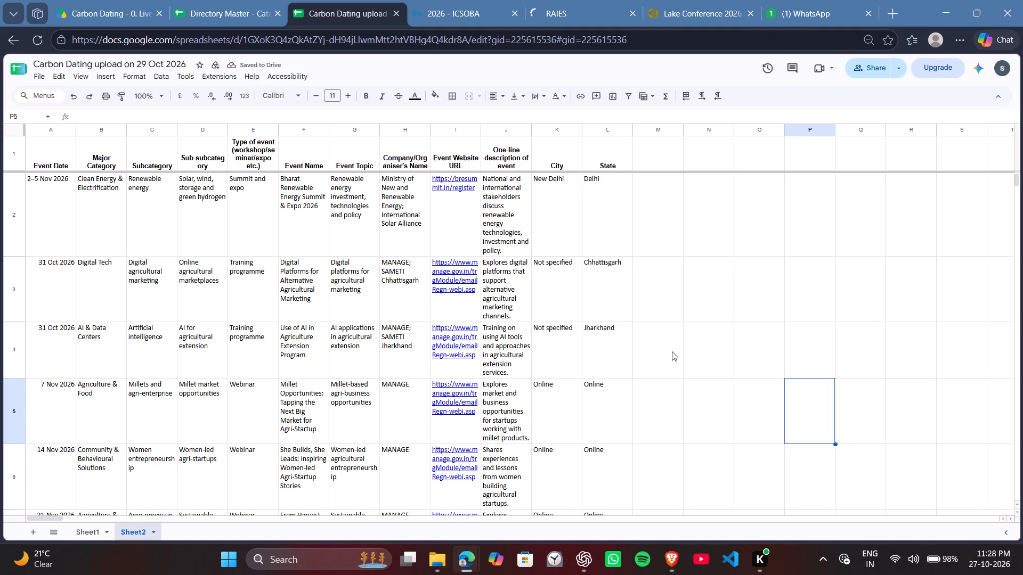
# Review the event entries in Sheet2 from the first row to the last filled row, checking dates, names and URLs.
pyautogui.scroll(-1, 672, 351)
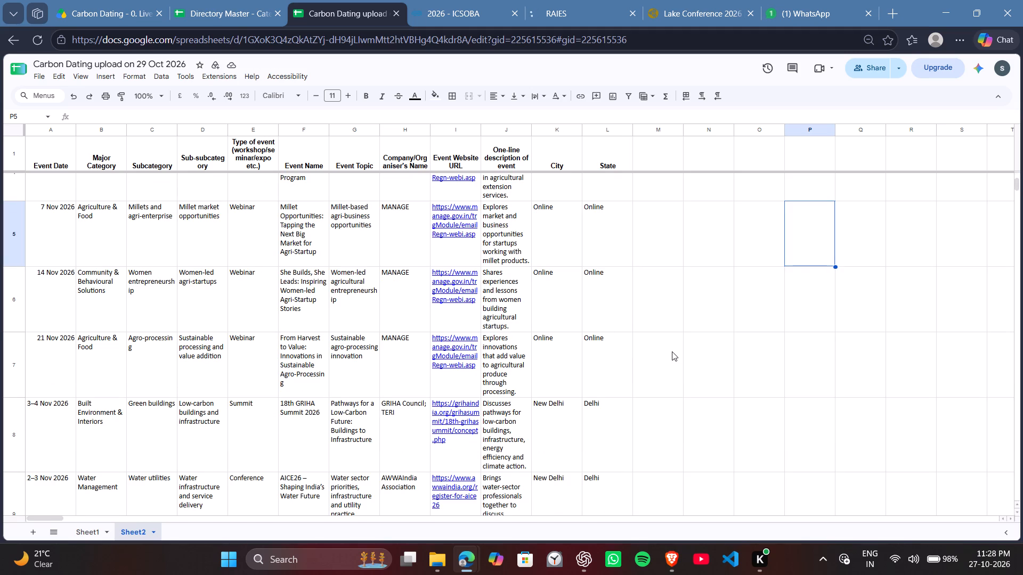
pyautogui.scroll(-1, 672, 351)
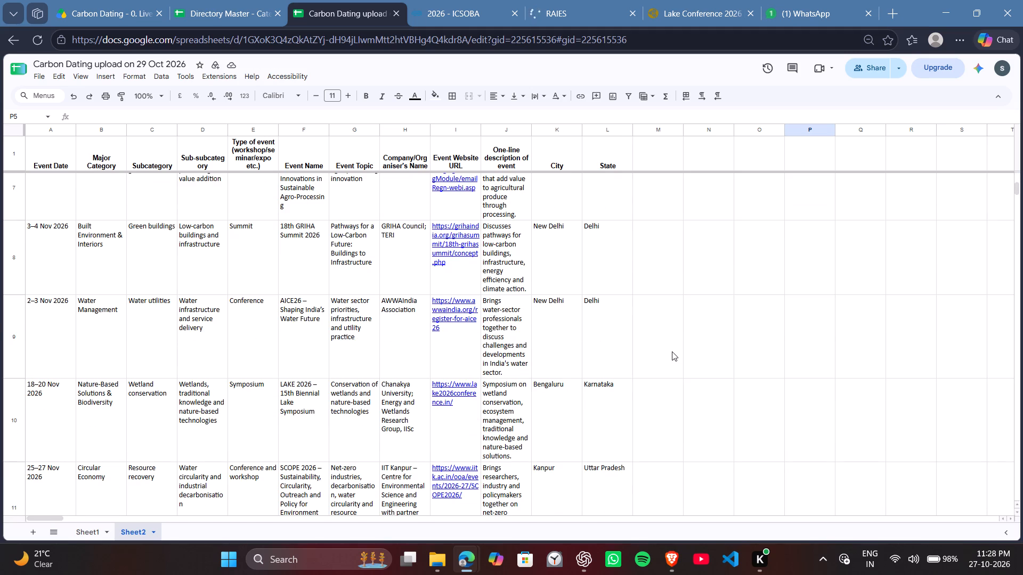
pyautogui.scroll(-1, 672, 351)
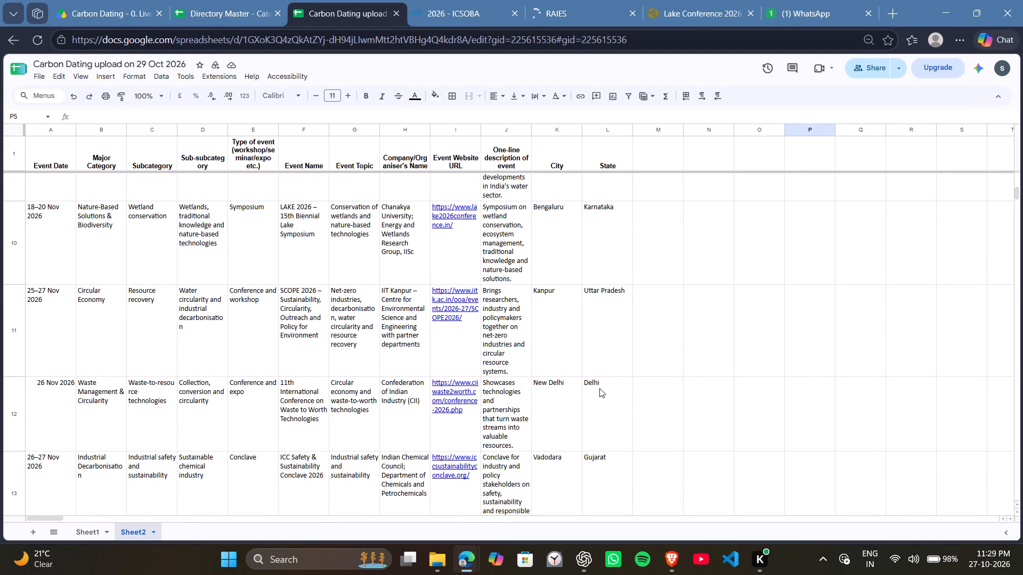
pyautogui.scroll(-1, 647, 402)
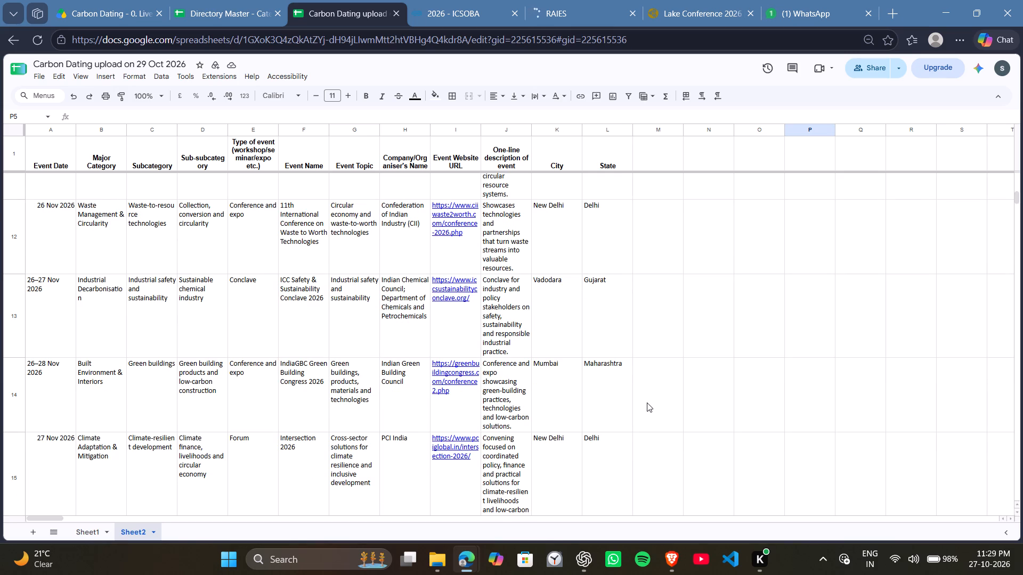
pyautogui.scroll(-4, 647, 402)
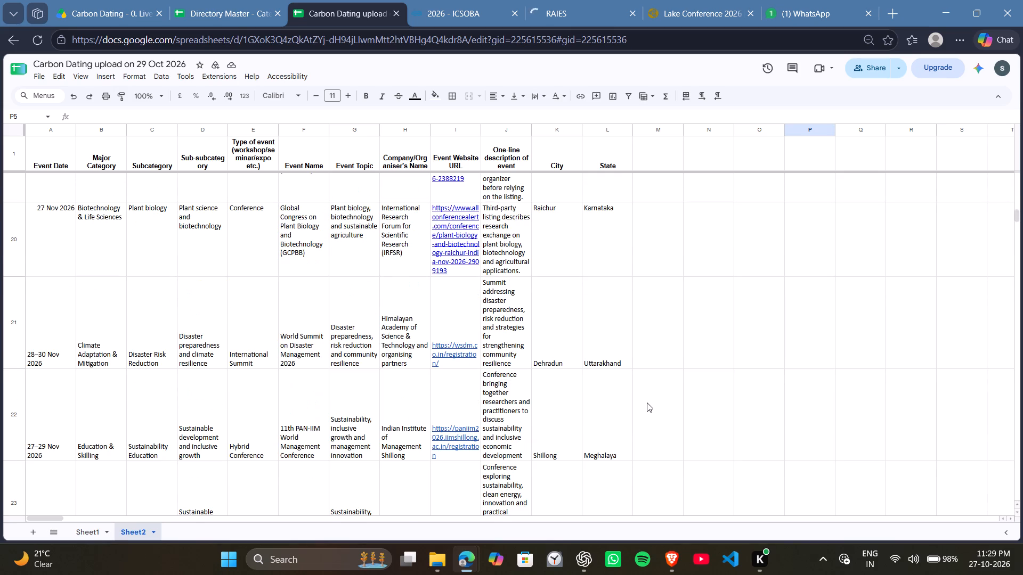
pyautogui.scroll(-2, 647, 402)
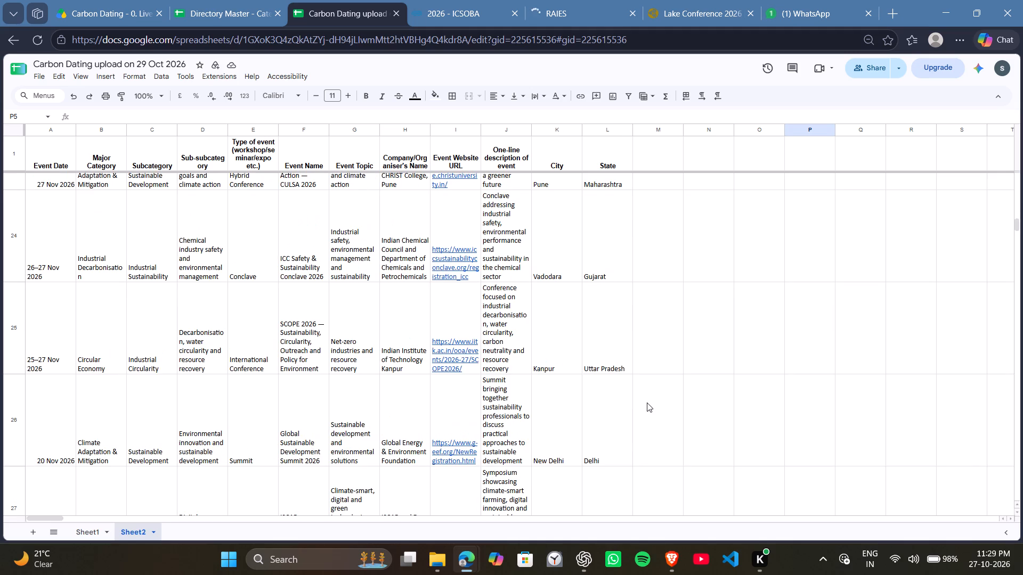
pyautogui.scroll(-2, 647, 402)
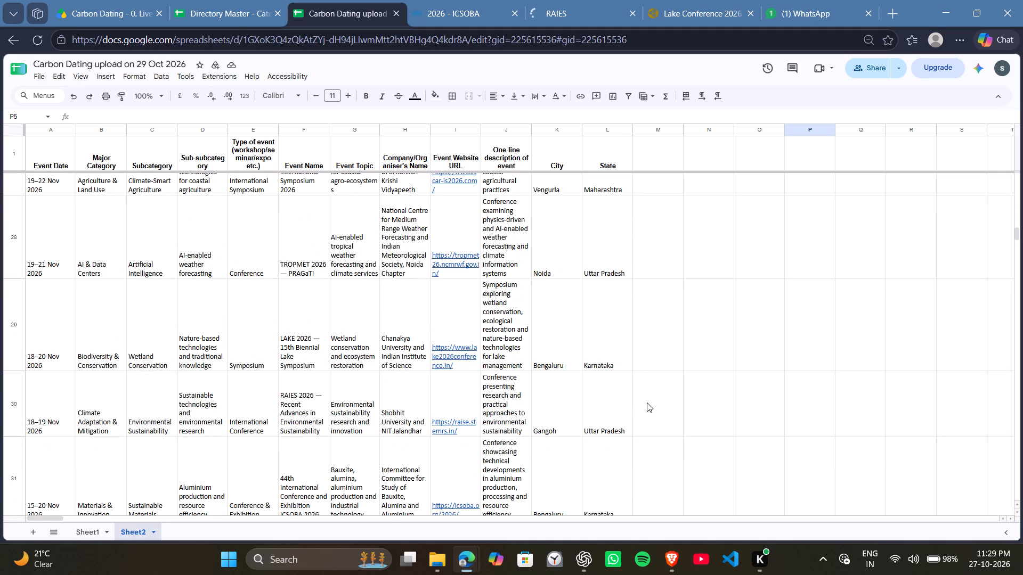
pyautogui.scroll(-1, 647, 402)
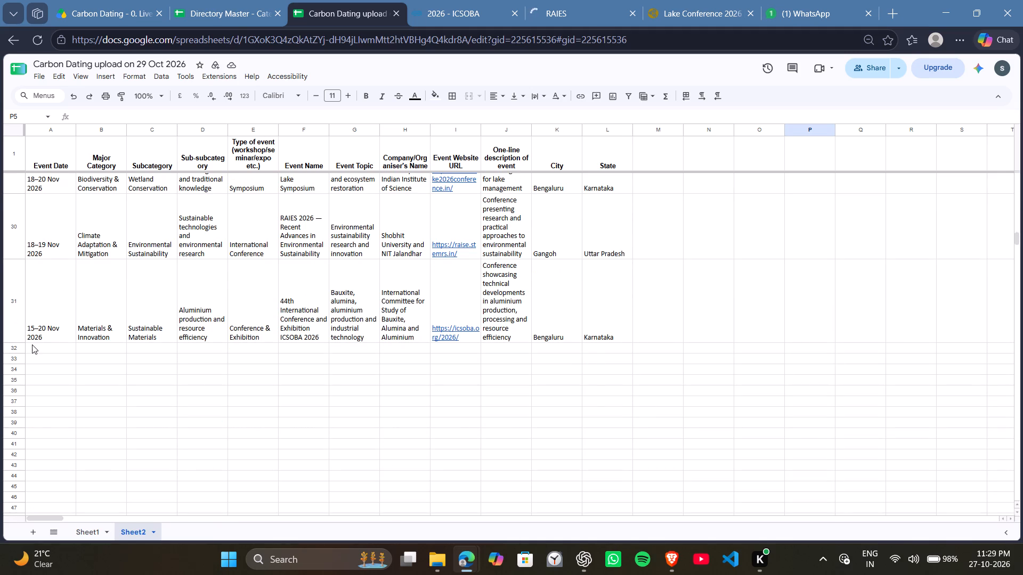
pyautogui.moveTo(32, 344); pyautogui.dragTo(23, 344)
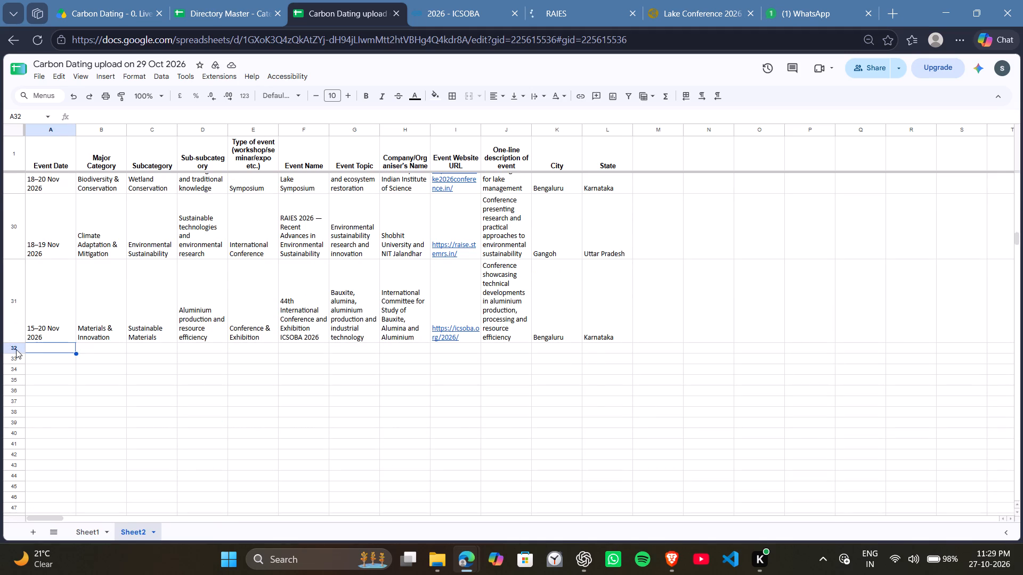
pyautogui.moveTo(16, 349); pyautogui.dragTo(0, 124)
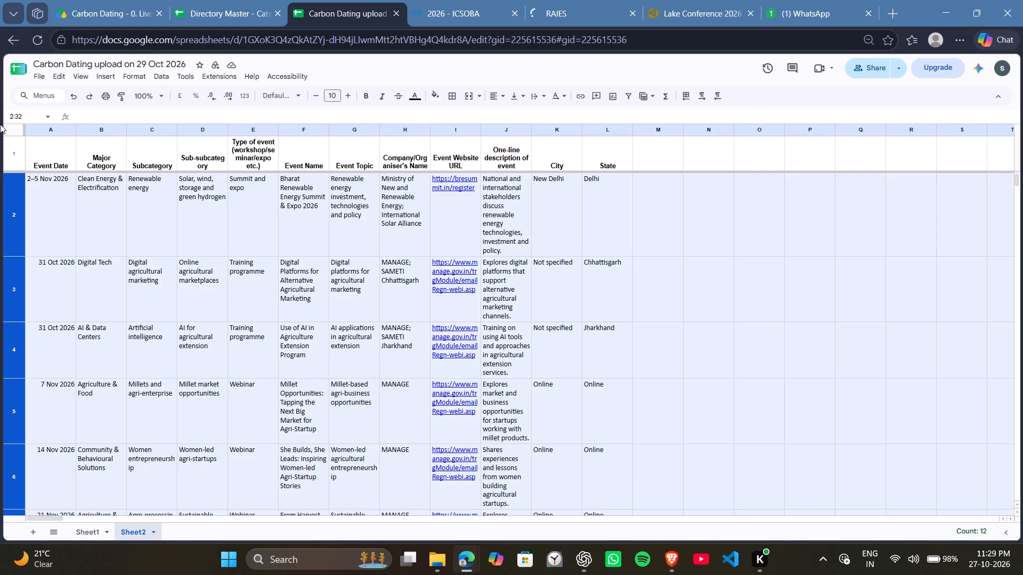
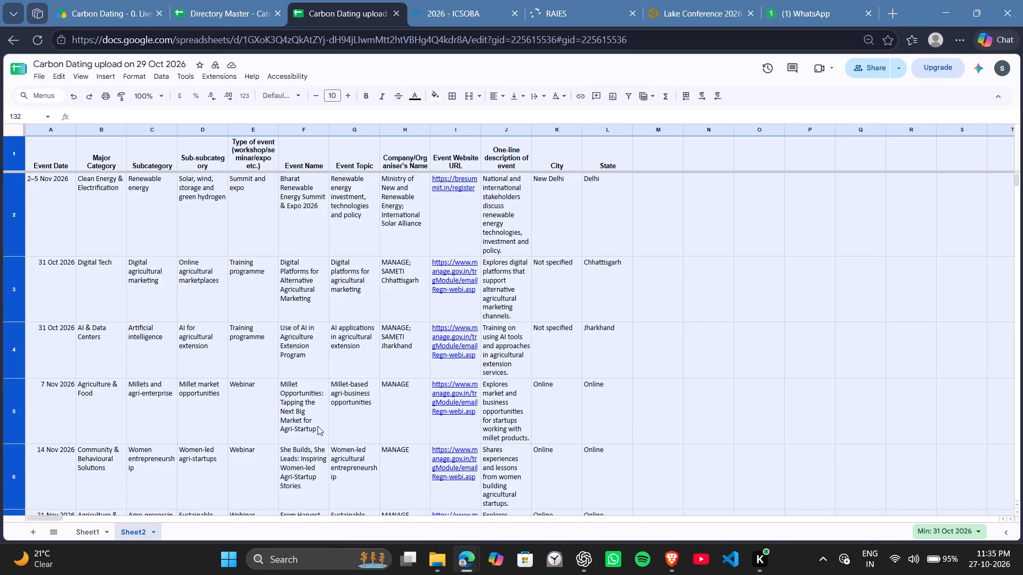
pyautogui.scroll(-2, 318, 426)
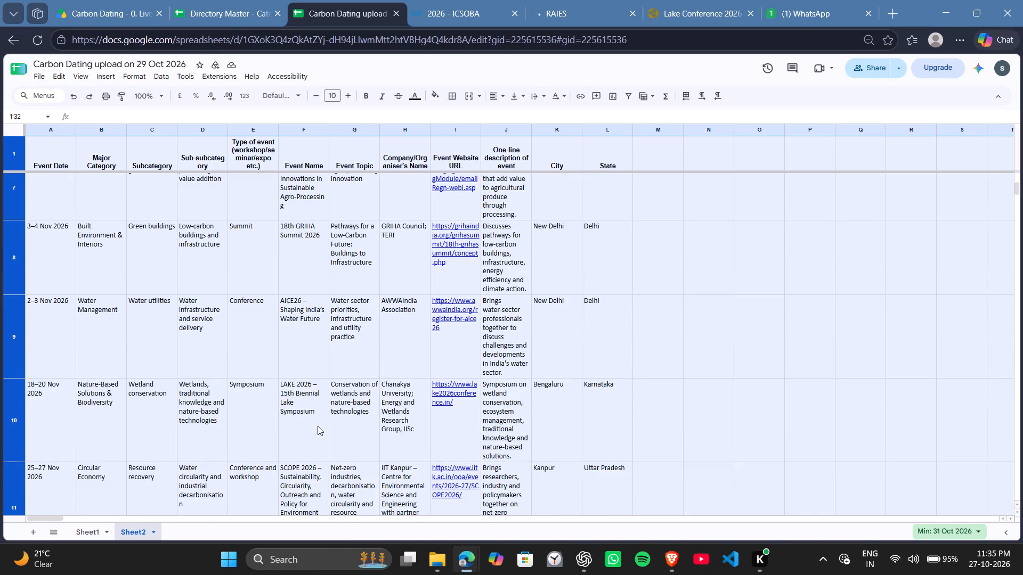
pyautogui.scroll(-1, 318, 426)
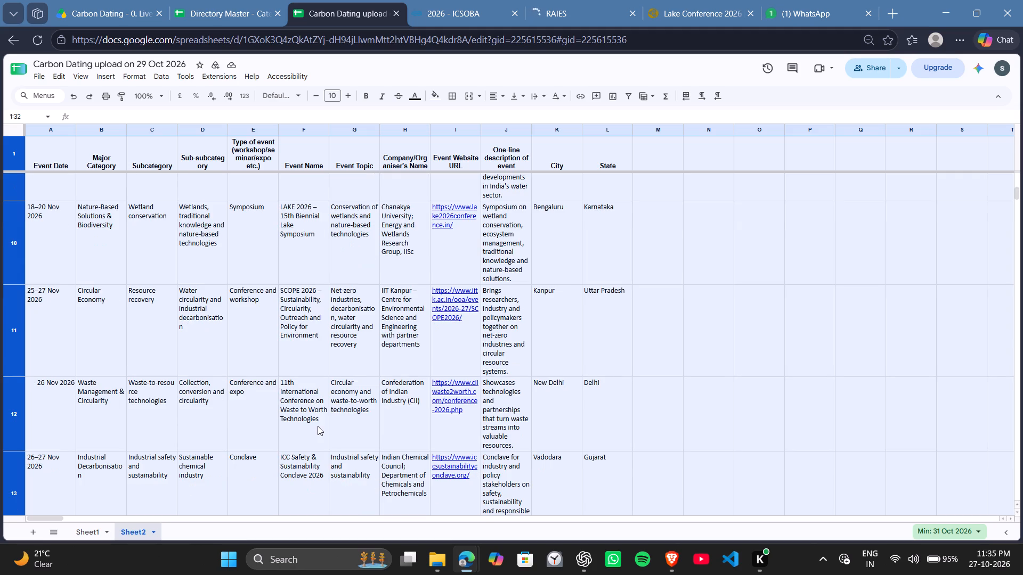
pyautogui.scroll(-1, 318, 426)
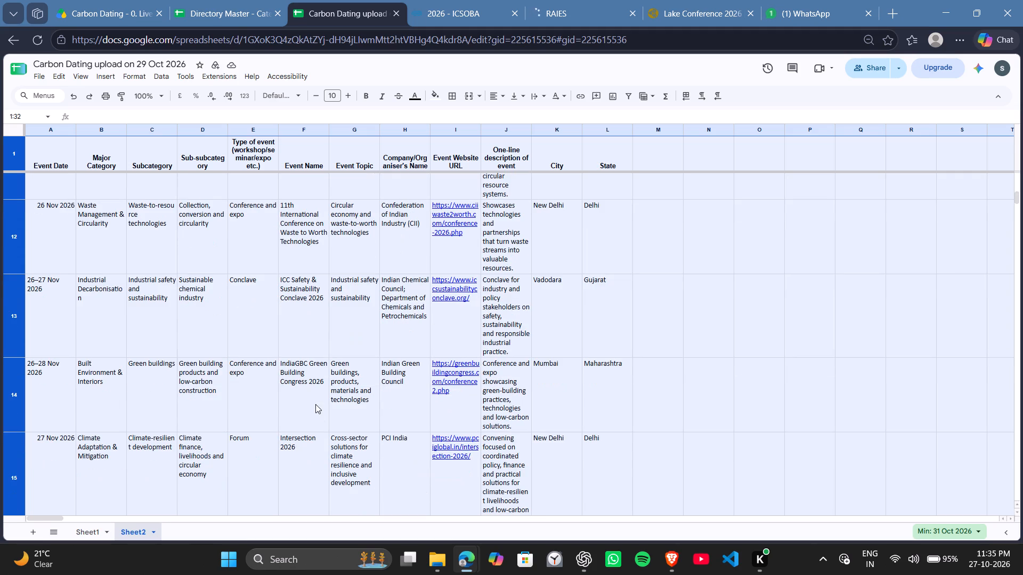
pyautogui.click(301, 298)
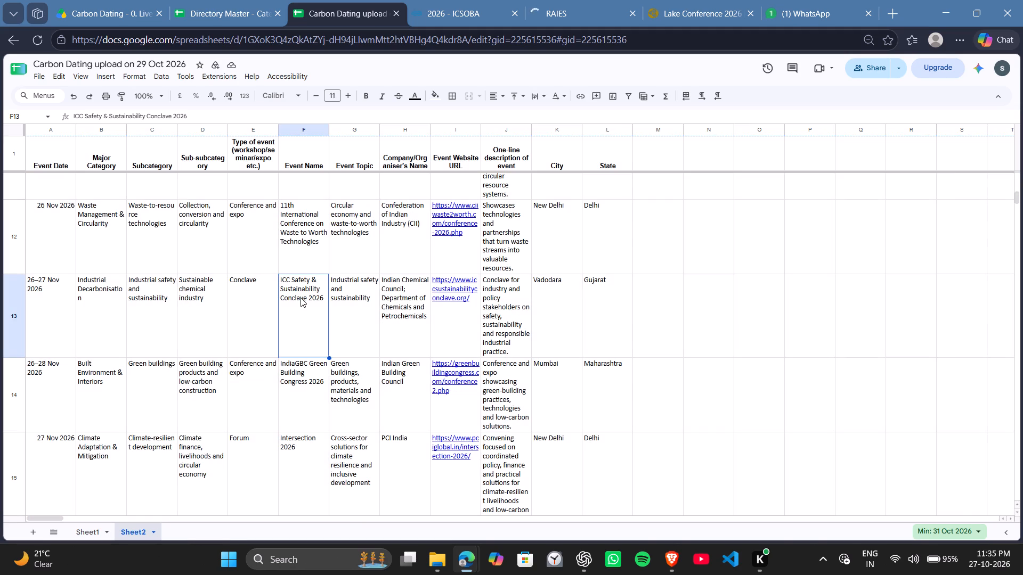
pyautogui.click(460, 286)
pyautogui.click(500, 371)
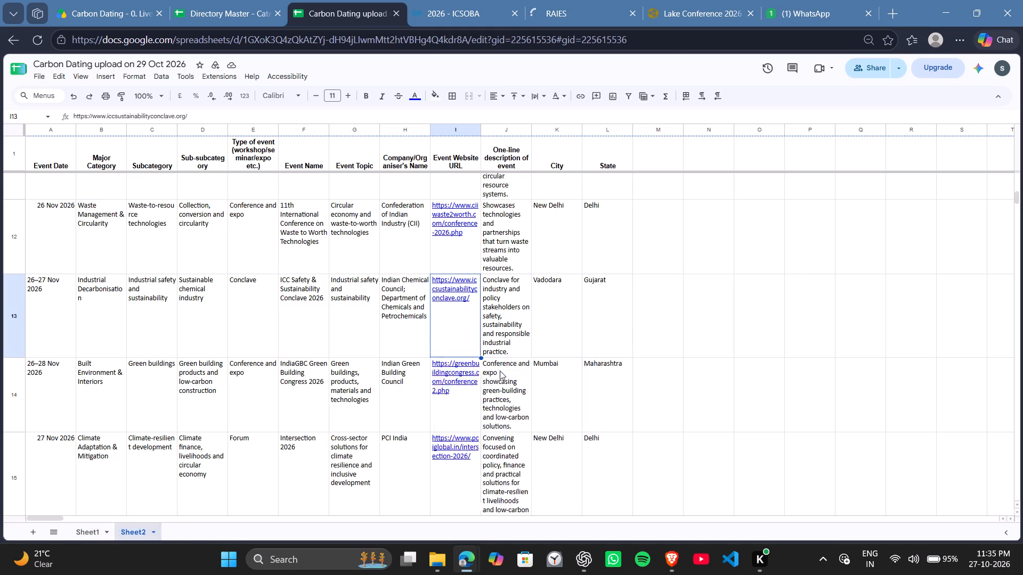
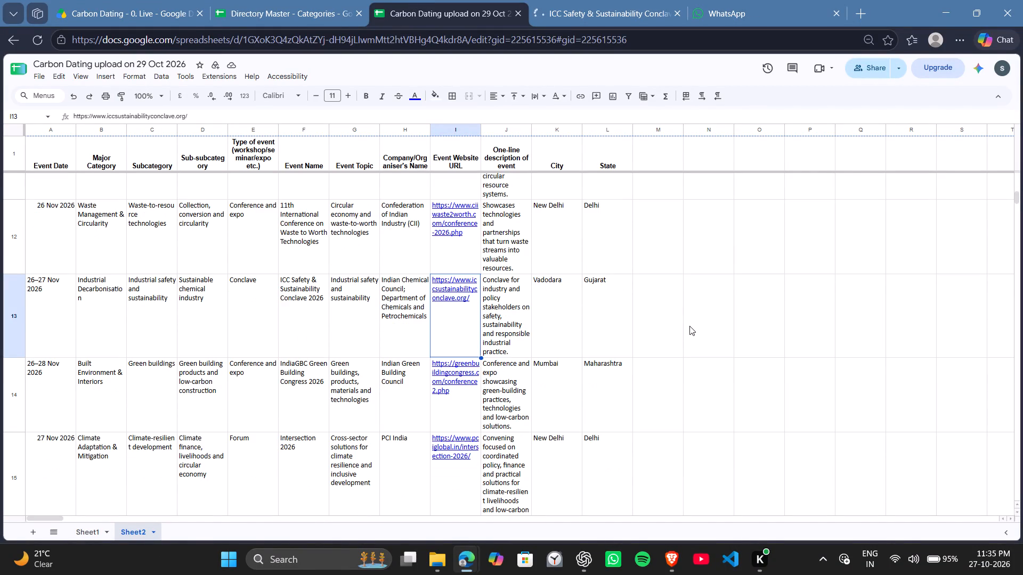
# Look through the remaining event entries in Sheet2, from row 13 down to the end of the list.
pyautogui.scroll(-1, 689, 326)
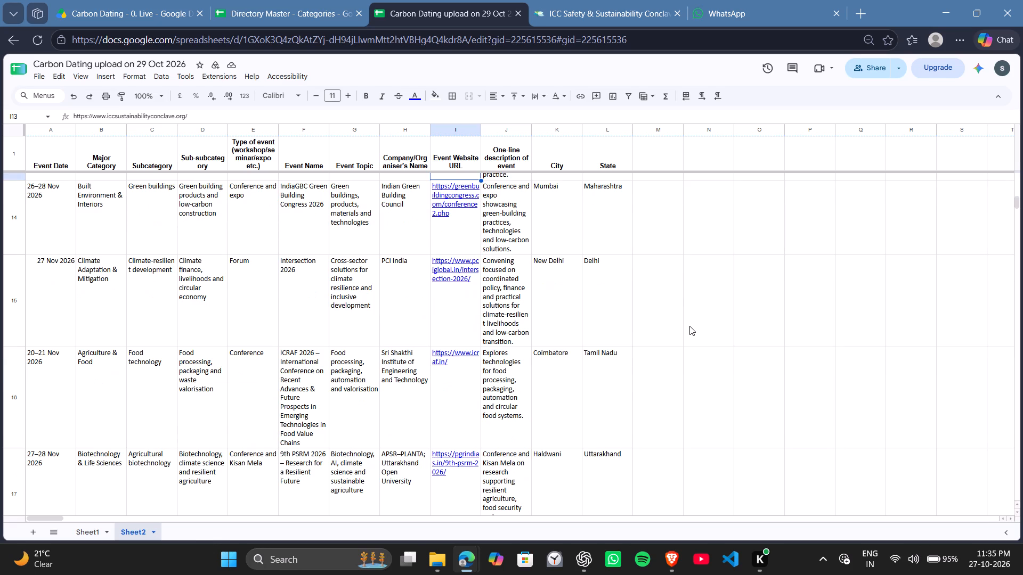
pyautogui.scroll(-2, 689, 326)
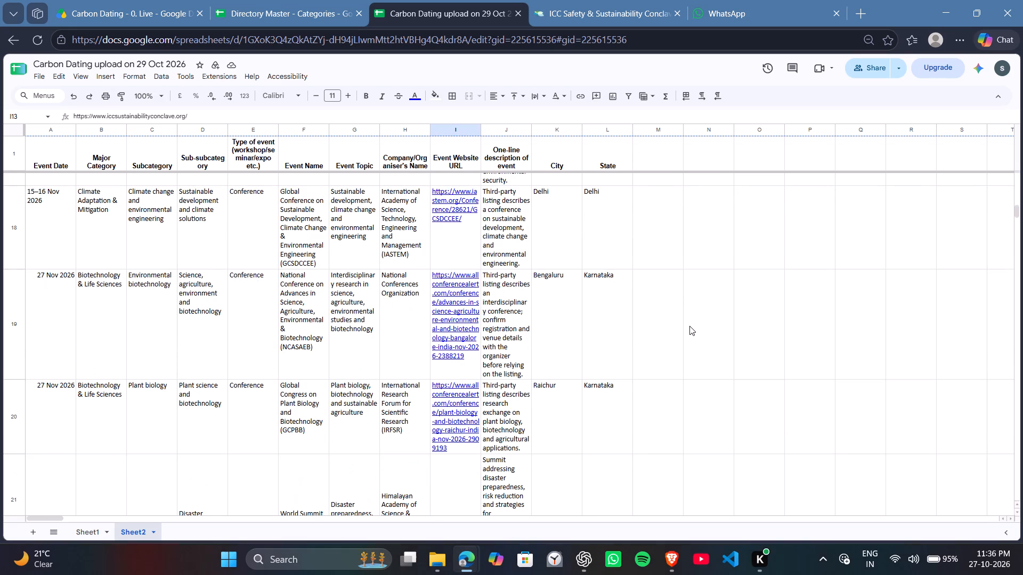
pyautogui.scroll(-2, 689, 326)
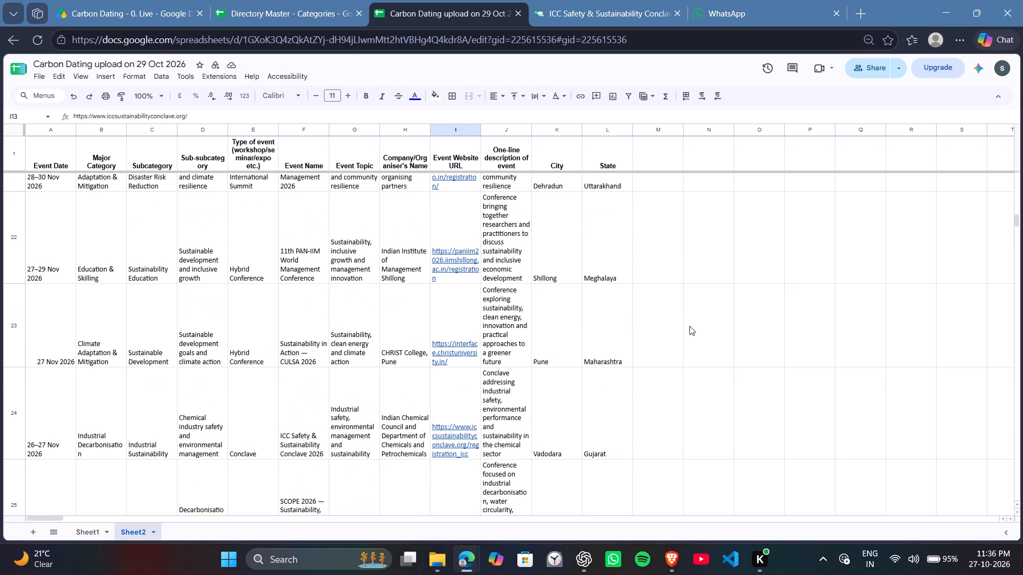
pyautogui.scroll(-3, 689, 326)
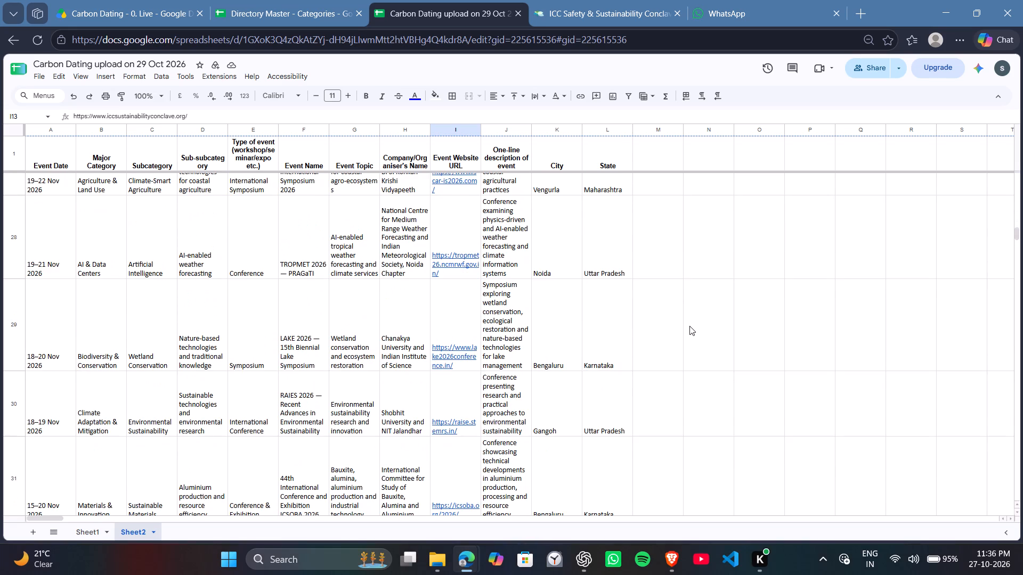
pyautogui.scroll(-1, 689, 326)
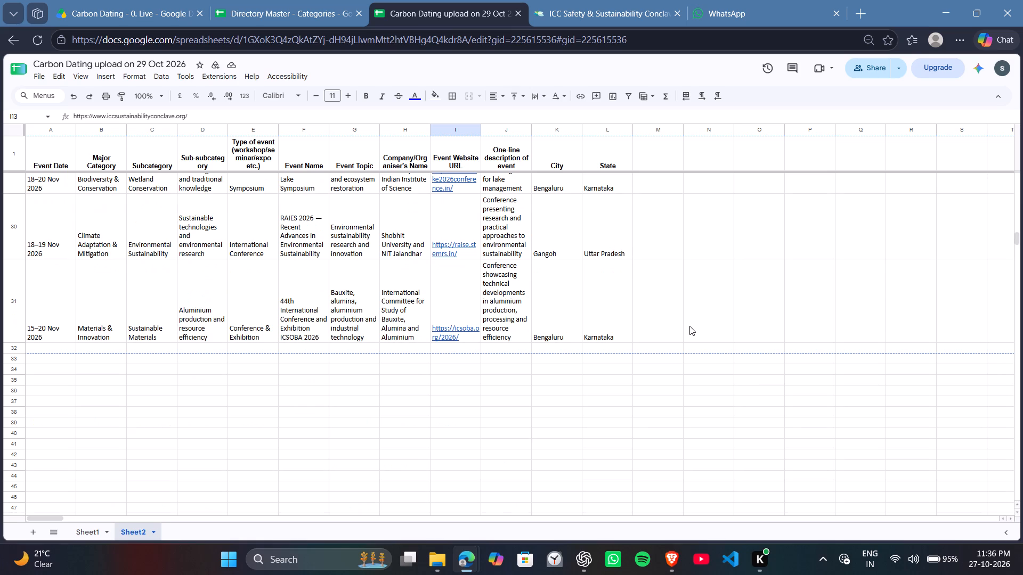
# Search Sheet2 for "Scope" and delete row 25, the repeated SCOPE 2026 entry.
pyautogui.hotkey('ctrl', 'f')
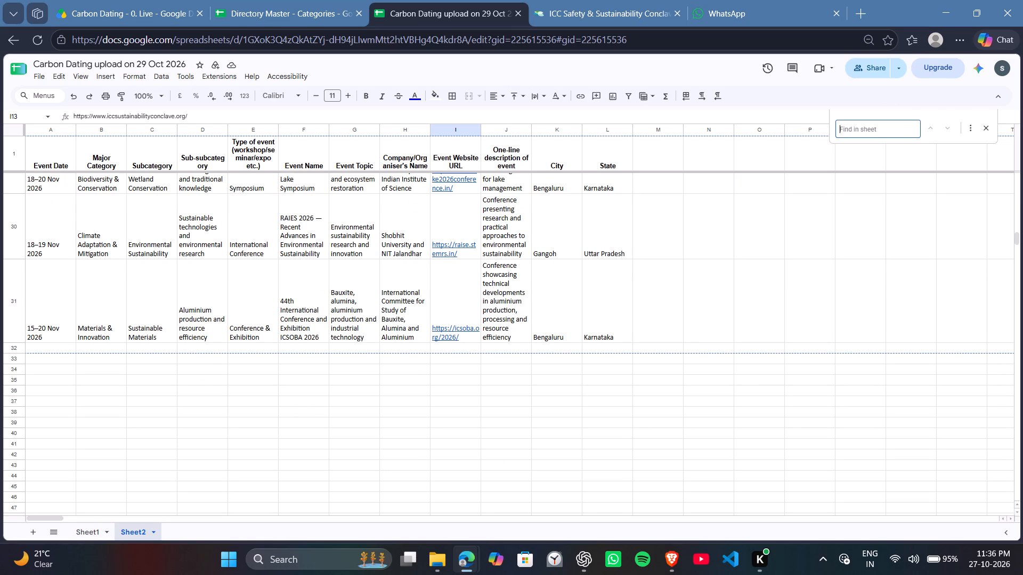
pyautogui.click(884, 132)
pyautogui.hotkey('shift', 's')
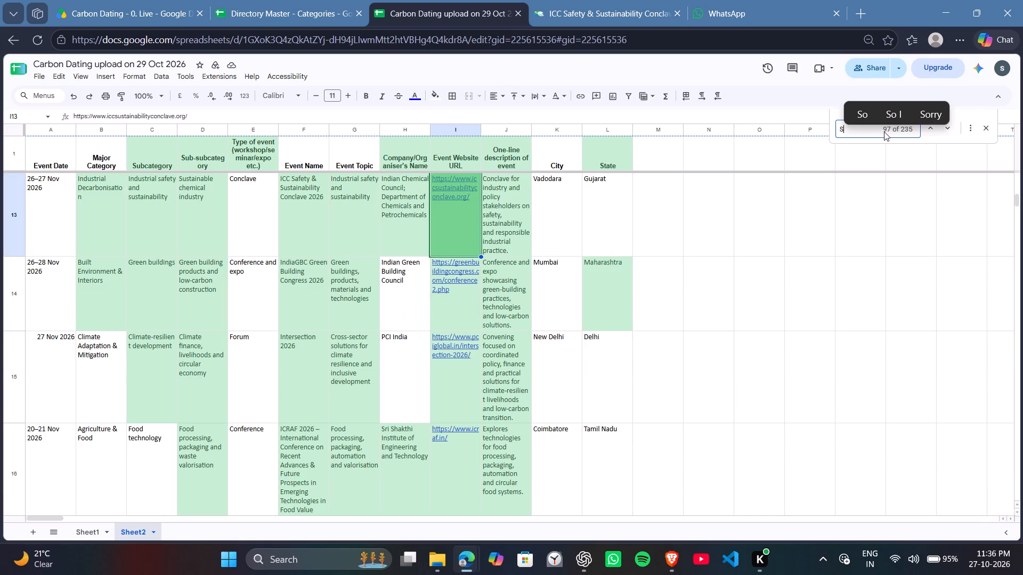
pyautogui.write('co')
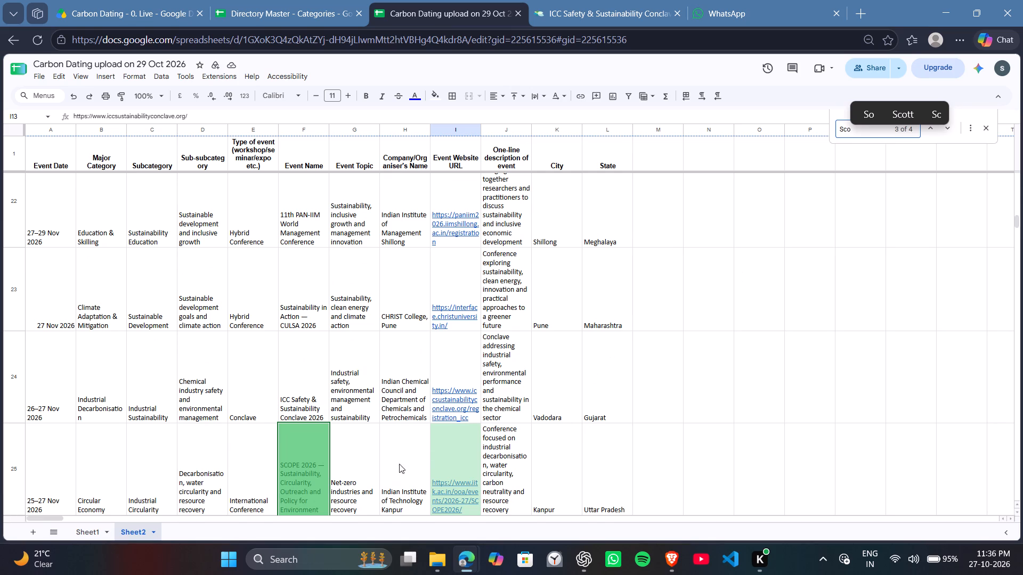
pyautogui.click(929, 129)
pyautogui.click(928, 129)
pyautogui.write('pe')
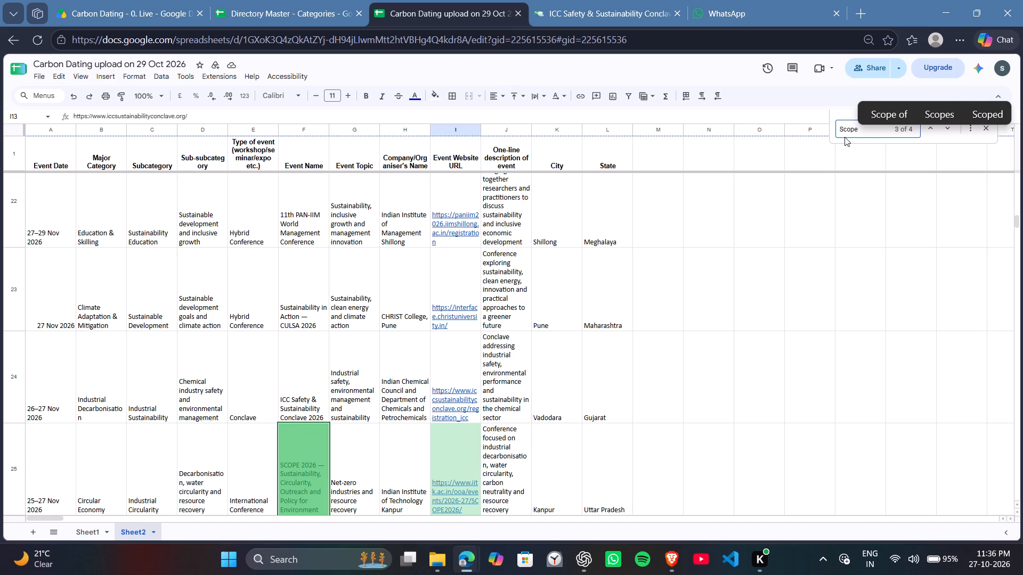
pyautogui.click(939, 126)
pyautogui.click(944, 128)
pyautogui.click(945, 157)
pyautogui.click(931, 126)
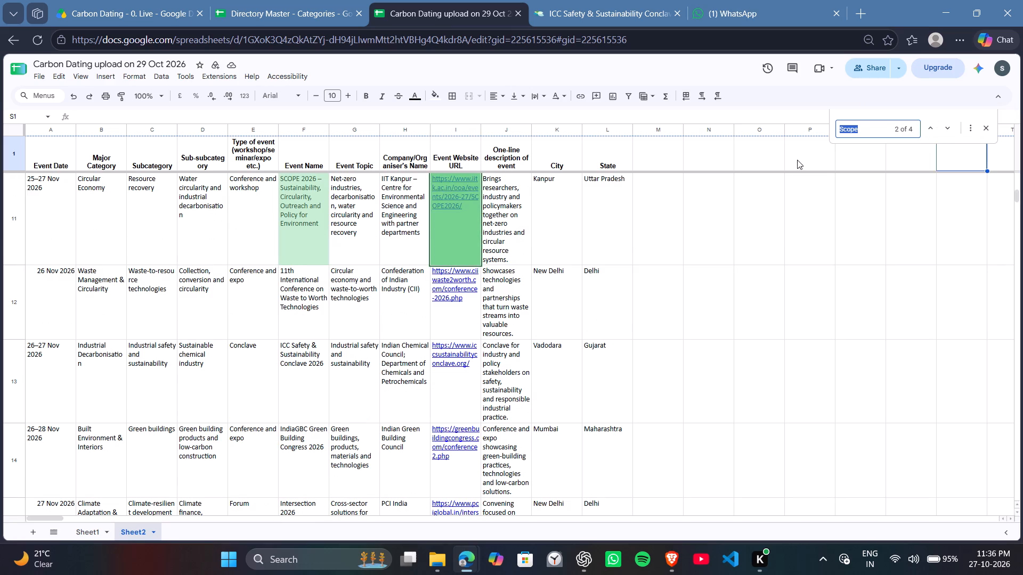
pyautogui.click(950, 132)
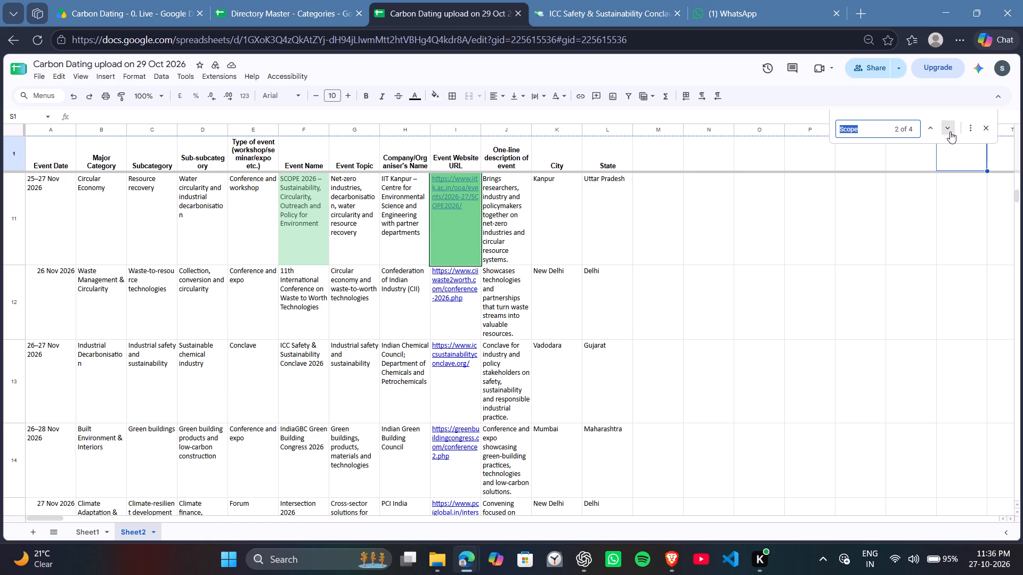
pyautogui.click(15, 483)
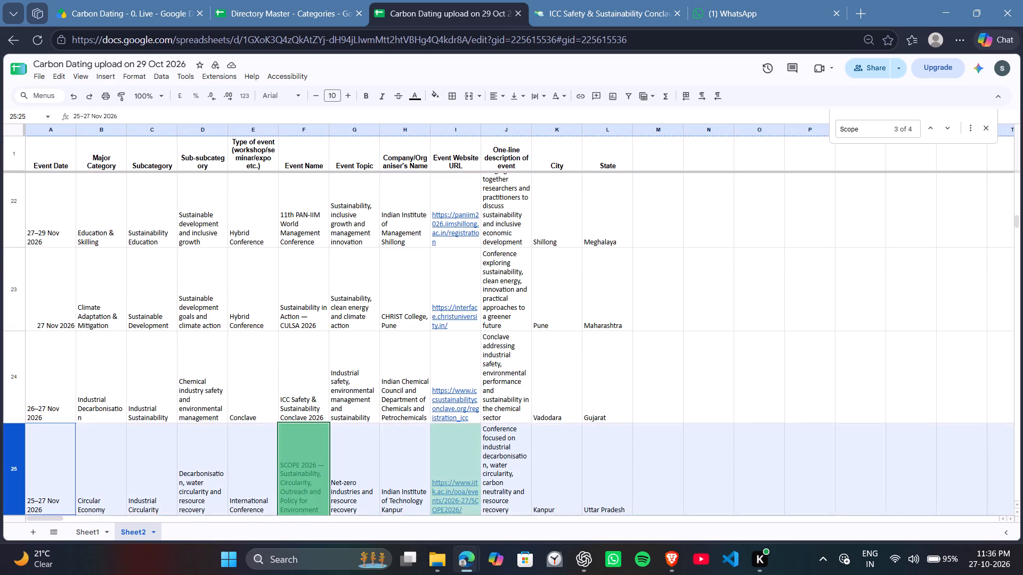
pyautogui.rightClick(15, 483)
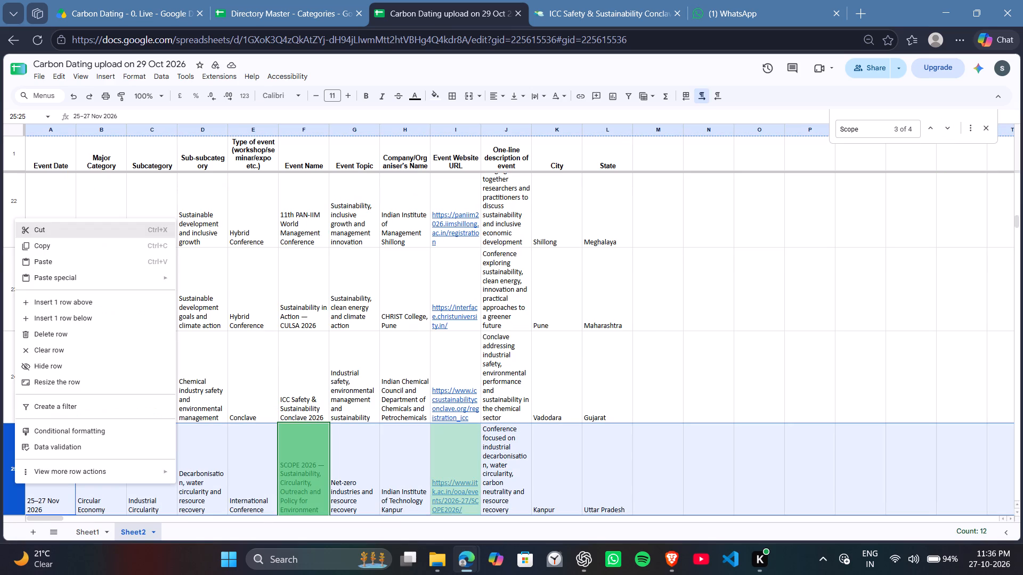
pyautogui.click(58, 339)
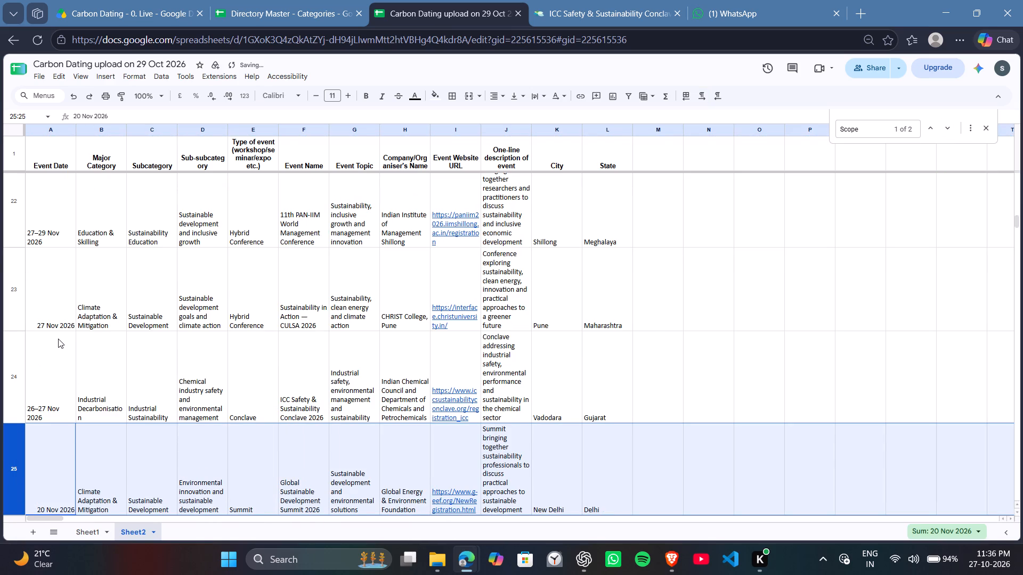
pyautogui.click(579, 556)
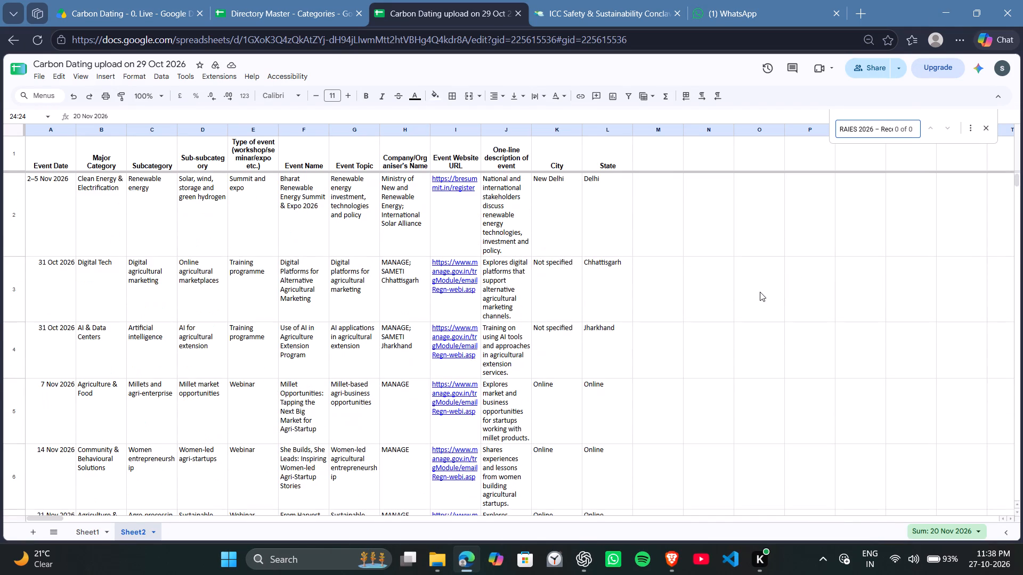
pyautogui.scroll(2, 760, 292)
pyautogui.click(462, 190)
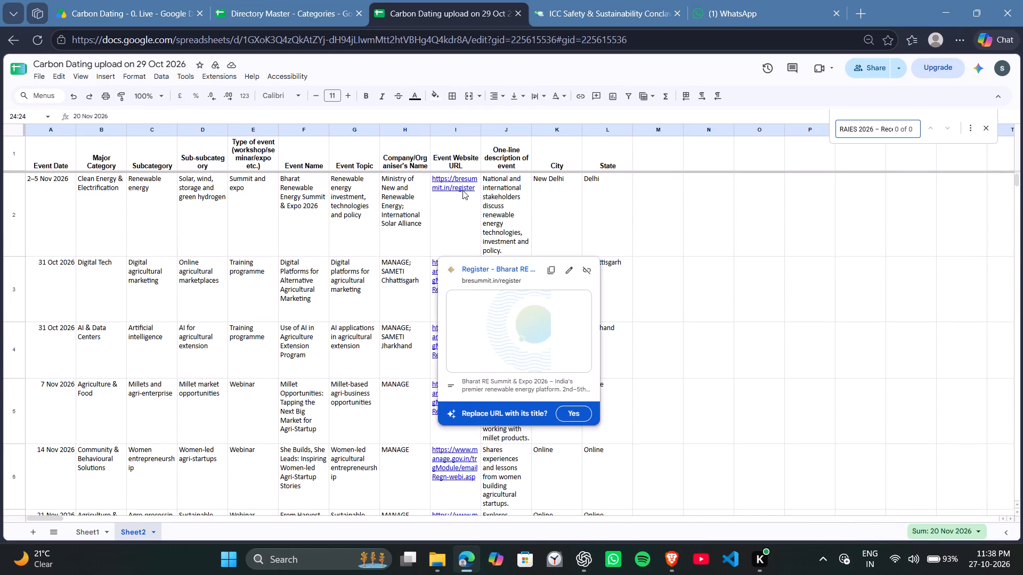
pyautogui.scroll(-3, 813, 277)
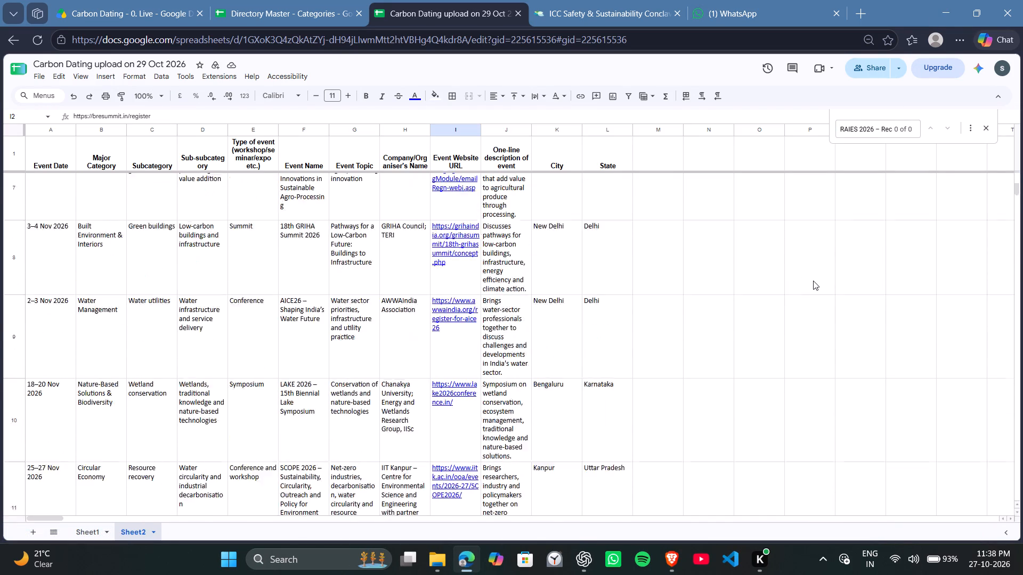
pyautogui.scroll(-10, 813, 281)
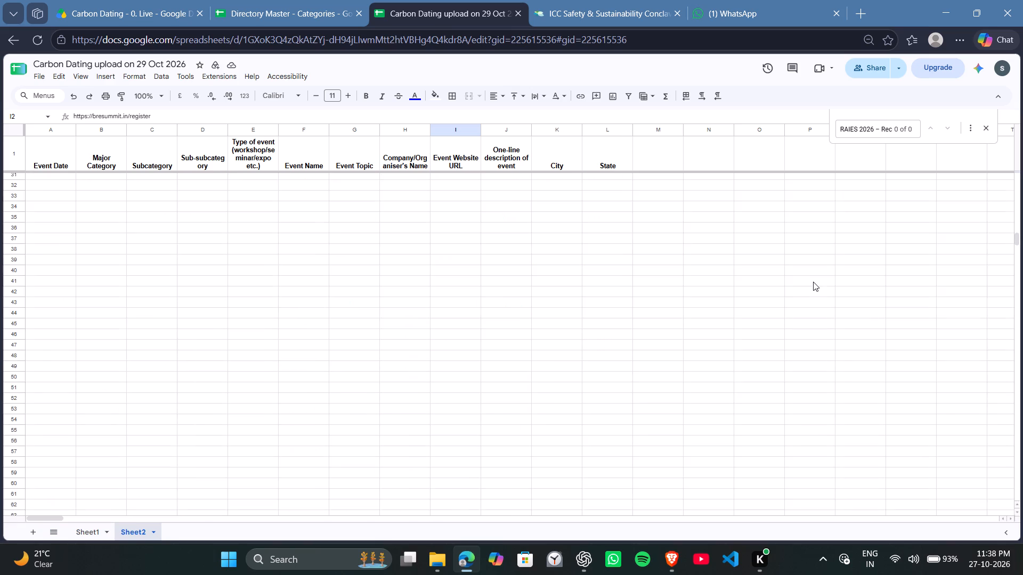
pyautogui.scroll(2, 764, 296)
pyautogui.scroll(-1, 564, 392)
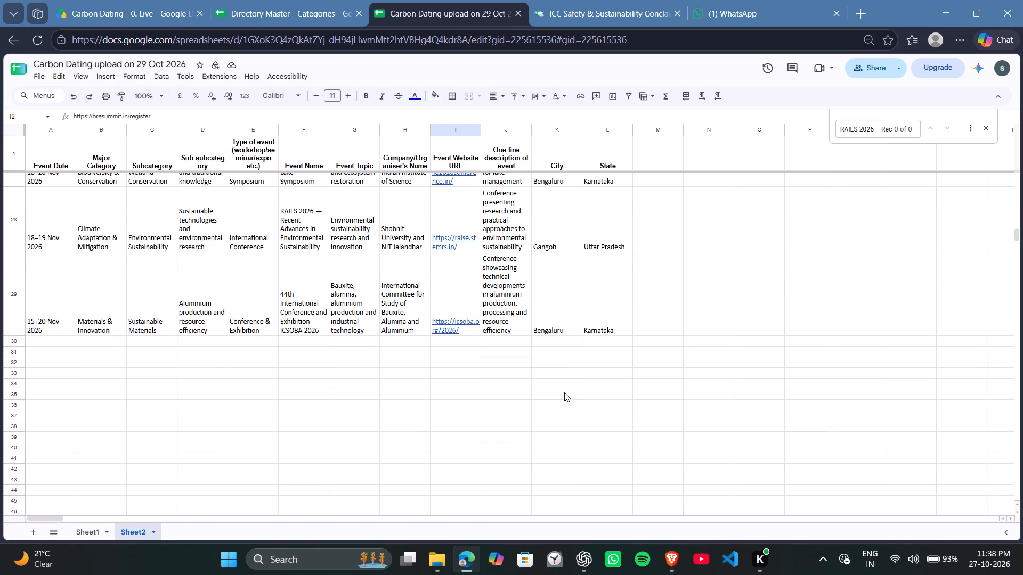
# Check the website links in the upper event rows and open the 18th GRIHA Summit 2026 link from row 8.
pyautogui.scroll(6, 482, 316)
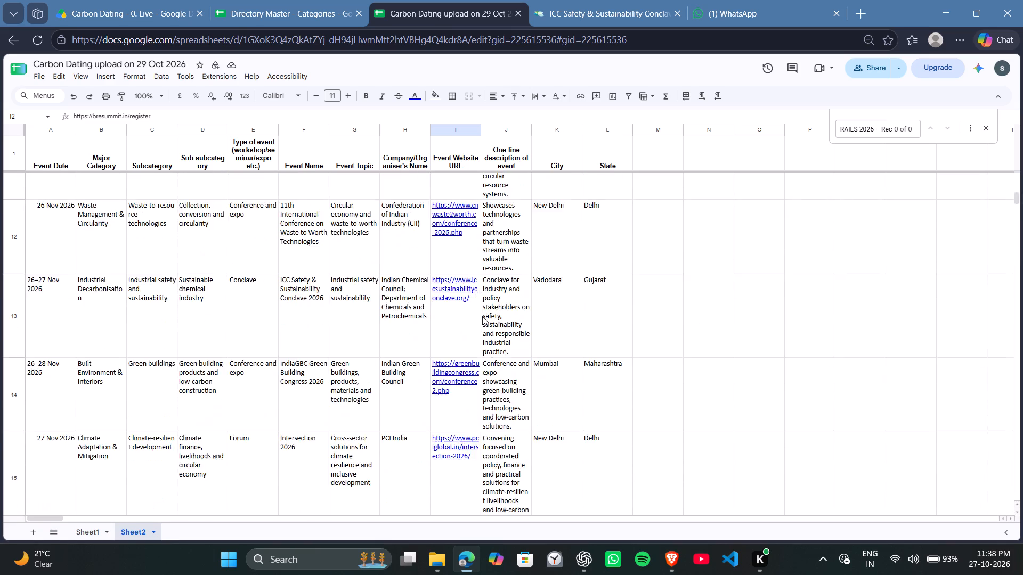
pyautogui.scroll(8, 482, 316)
pyautogui.scroll(-1, 462, 317)
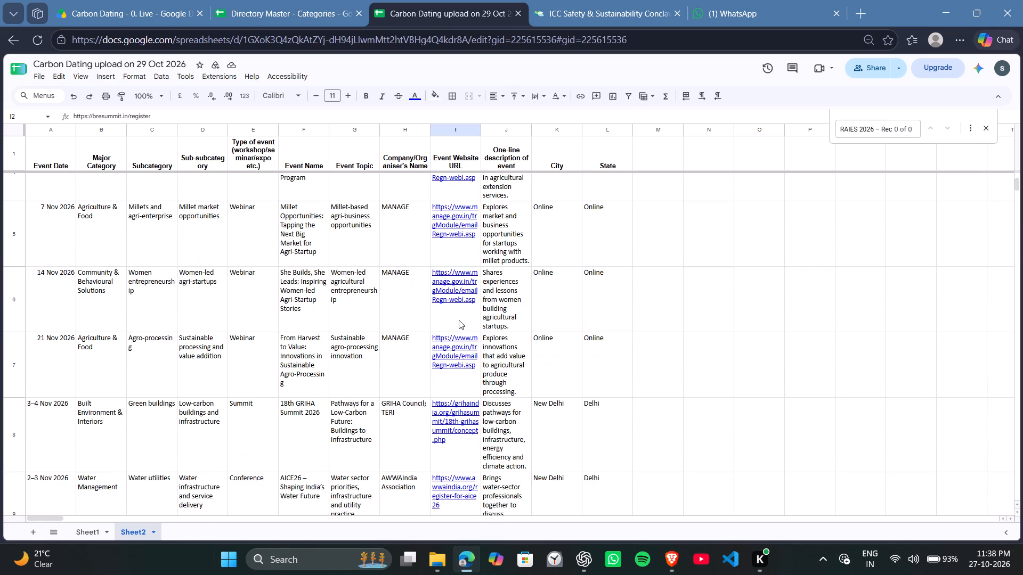
pyautogui.scroll(-1, 459, 320)
pyautogui.scroll(1, 469, 280)
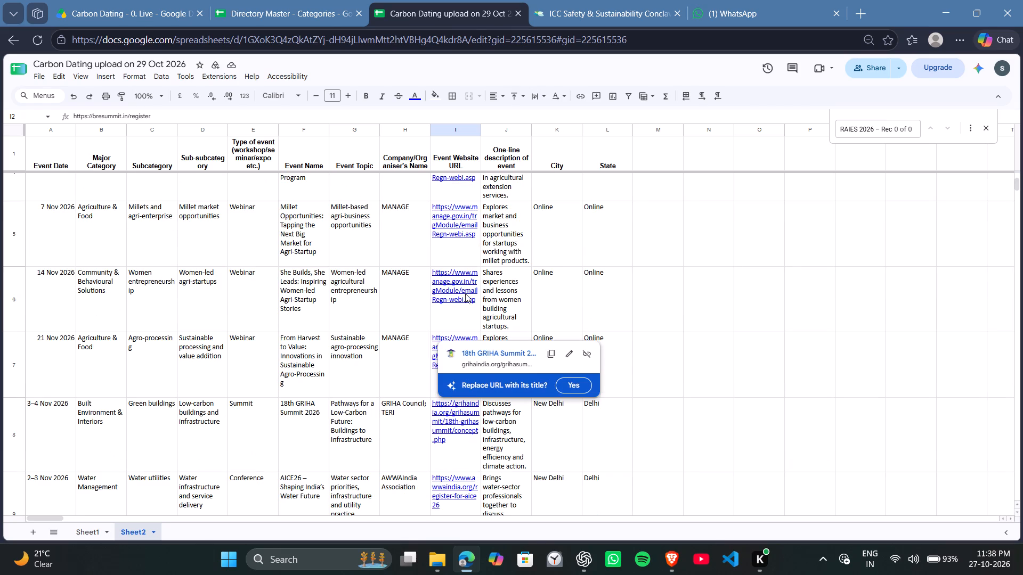
pyautogui.scroll(-1, 458, 324)
pyautogui.click(458, 315)
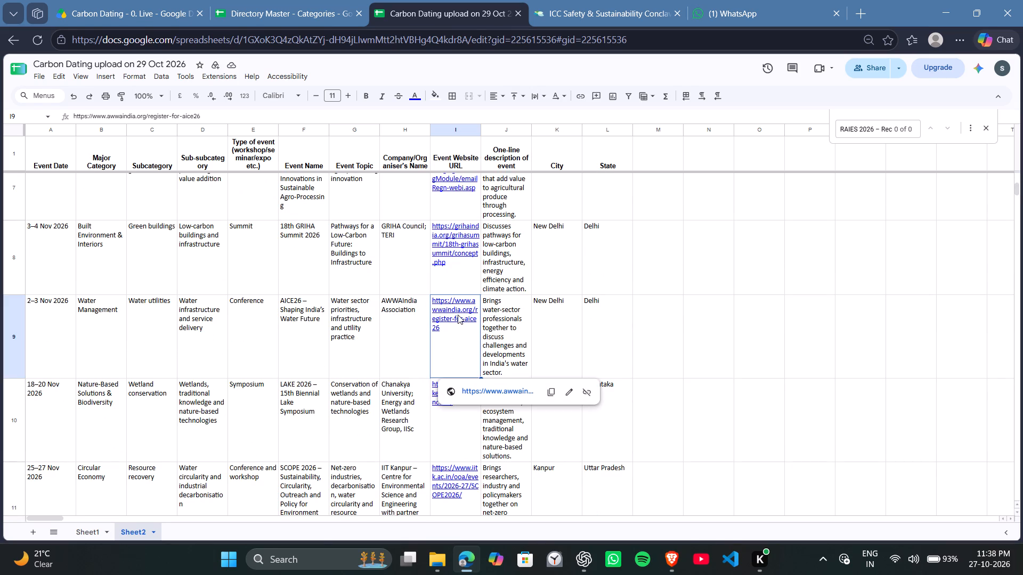
pyautogui.click(460, 242)
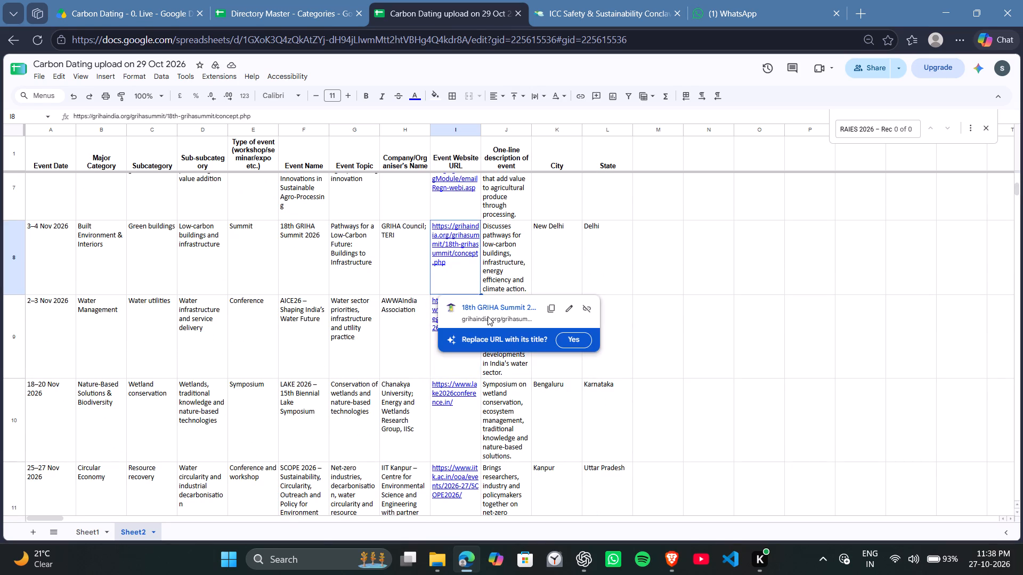
pyautogui.click(487, 308)
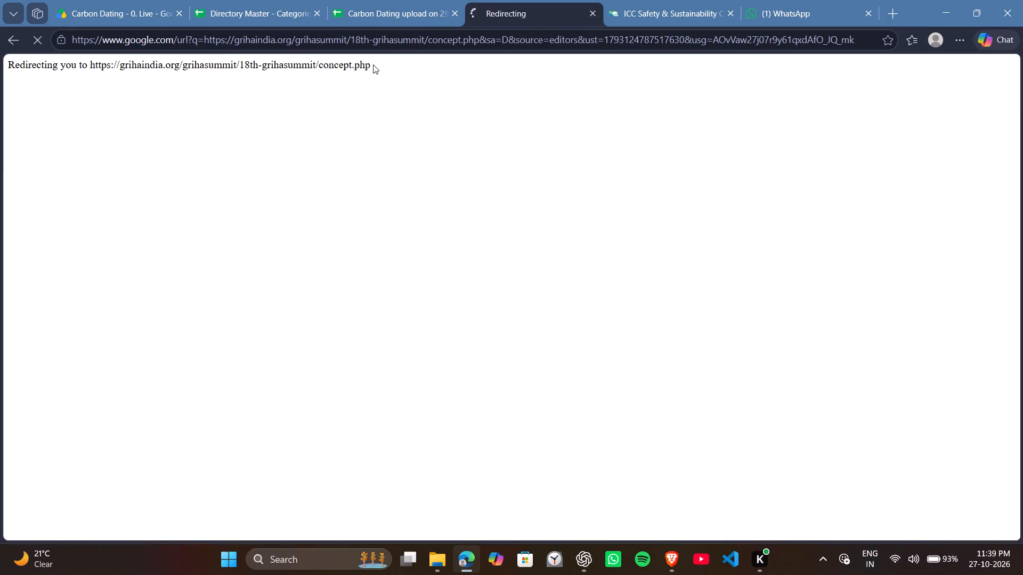
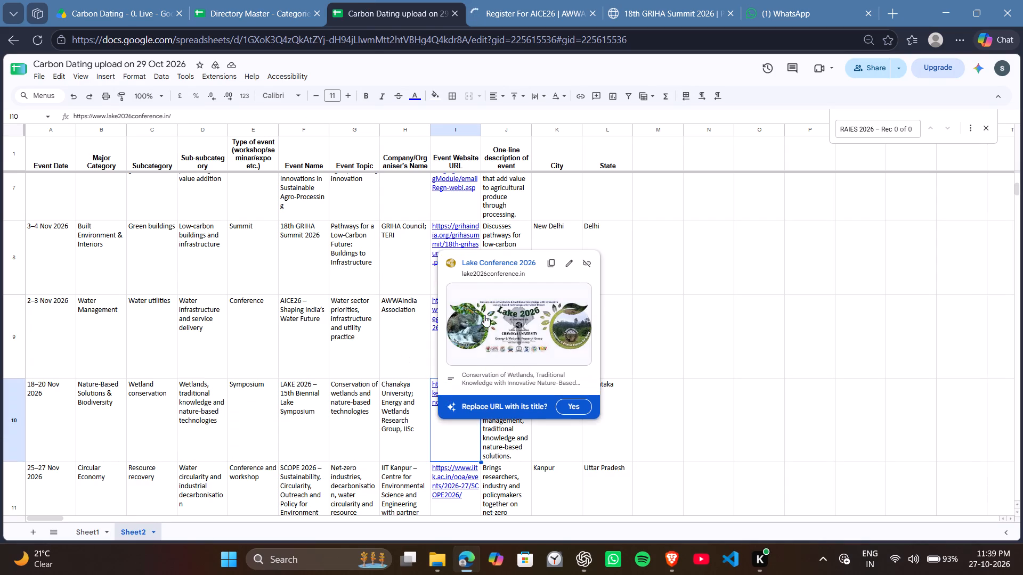
# Open the event website links in rows 10 to 12: LAKE 2026, SCOPE 2026 and the Waste to Worth conference, returning to the spreadsheet.
pyautogui.click(490, 261)
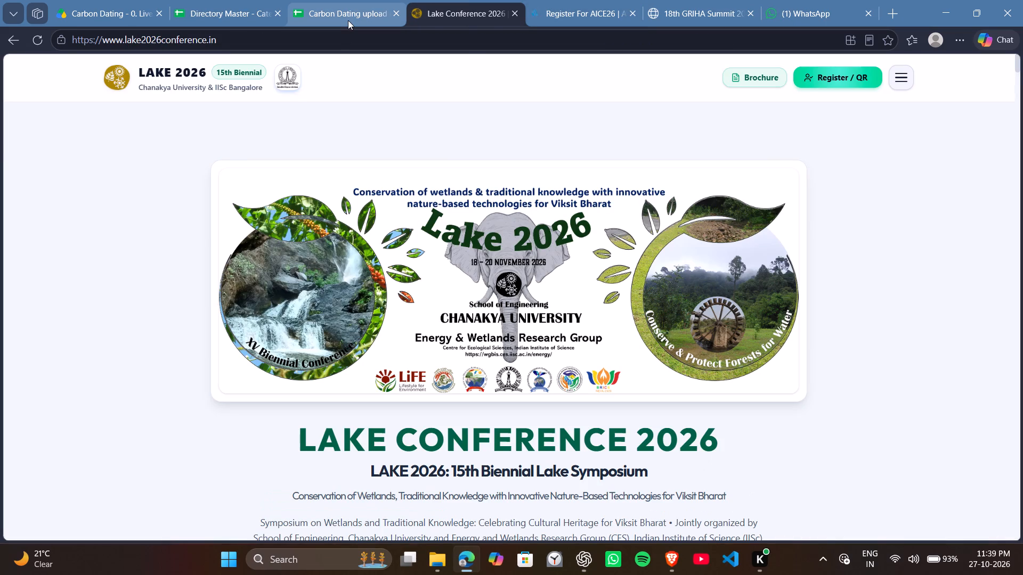
pyautogui.click(348, 20)
pyautogui.scroll(-1, 403, 466)
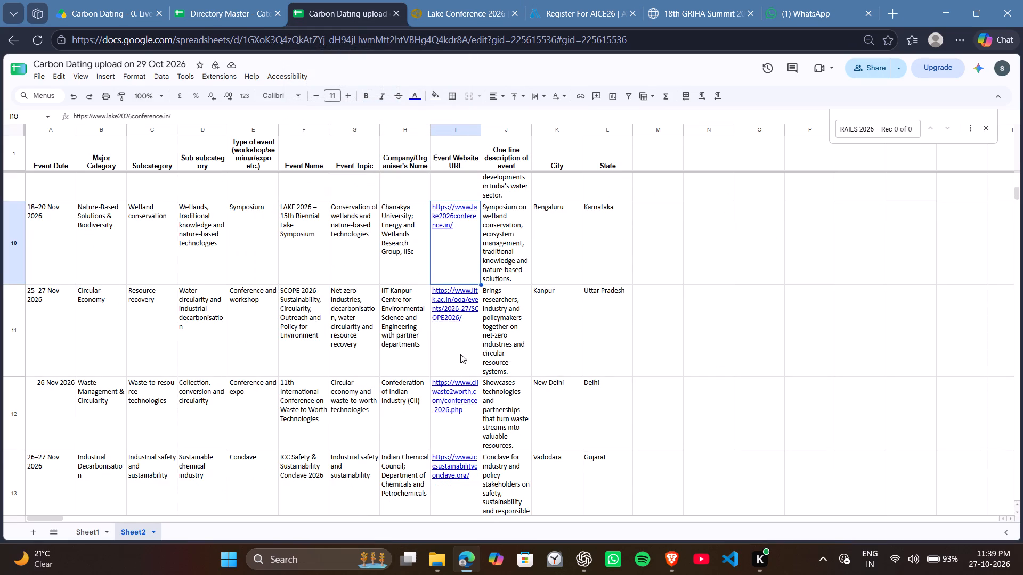
pyautogui.click(450, 316)
pyautogui.click(486, 392)
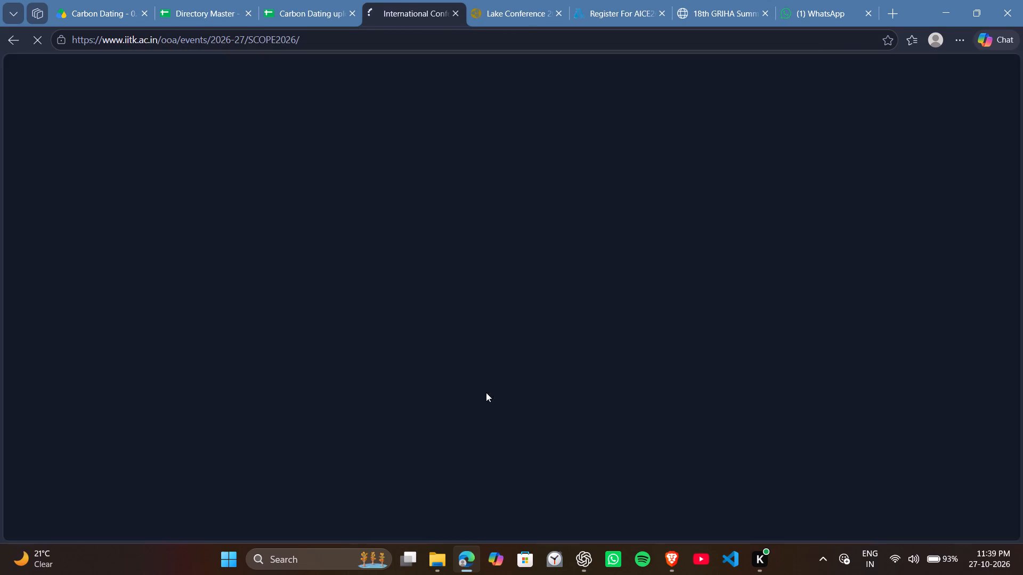
pyautogui.click(309, 0)
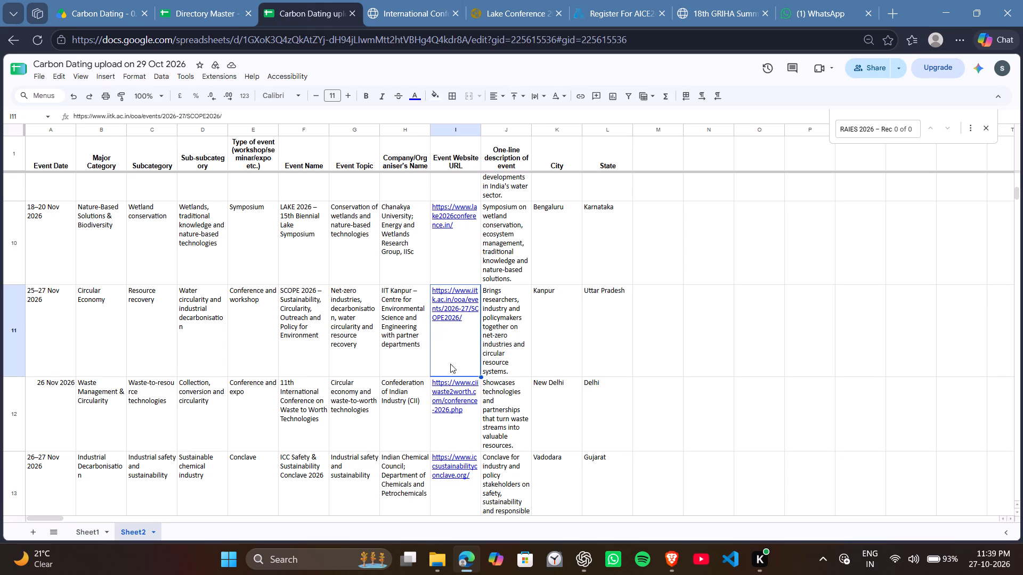
pyautogui.click(457, 391)
pyautogui.click(484, 271)
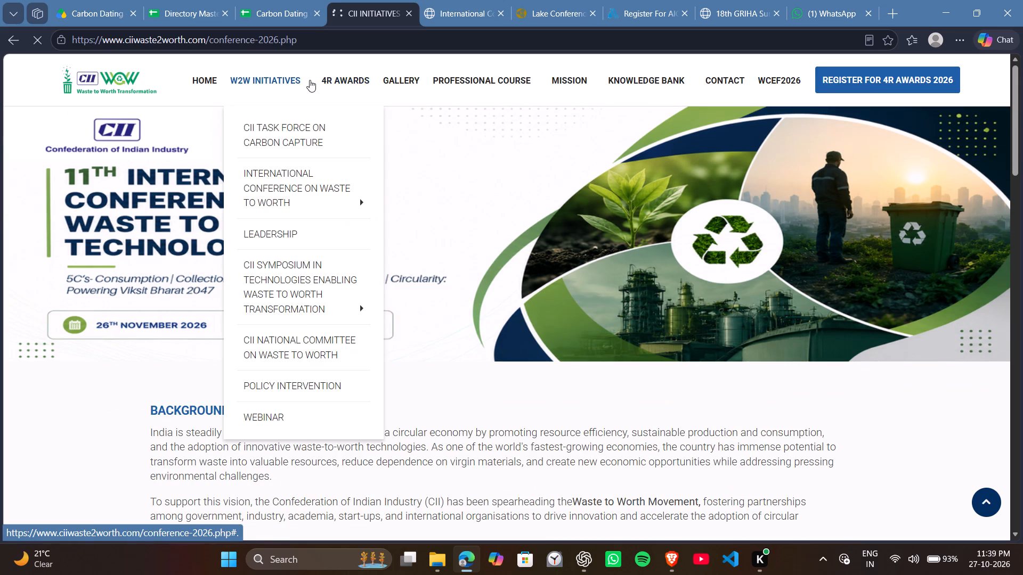
pyautogui.click(269, 17)
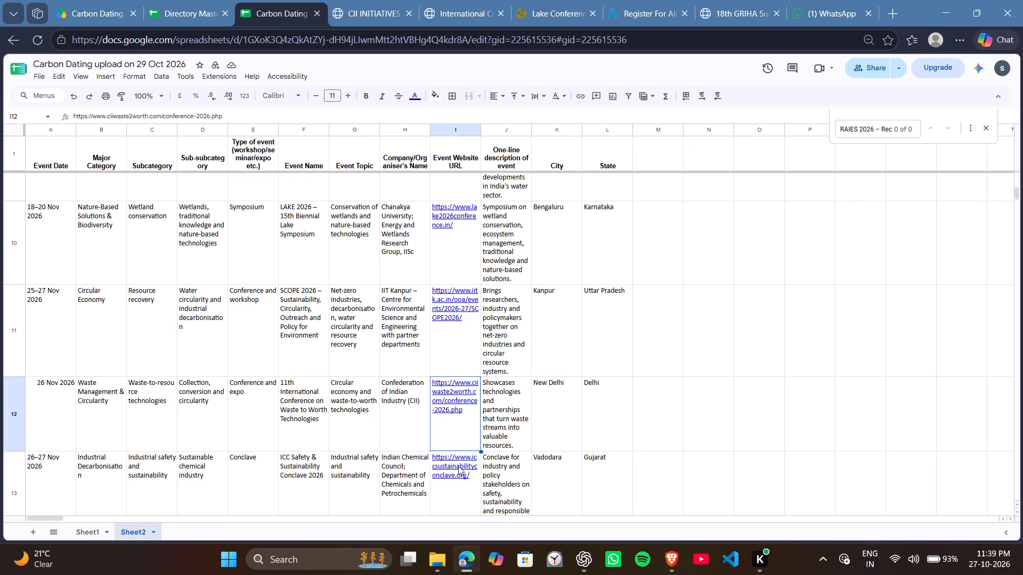
# Check the event website links in rows 13 to 15: ICC Safety & Sustainability Conclave, IndiaGBC Green Building Congress and Intersection 2026.
pyautogui.click(458, 466)
pyautogui.click(486, 344)
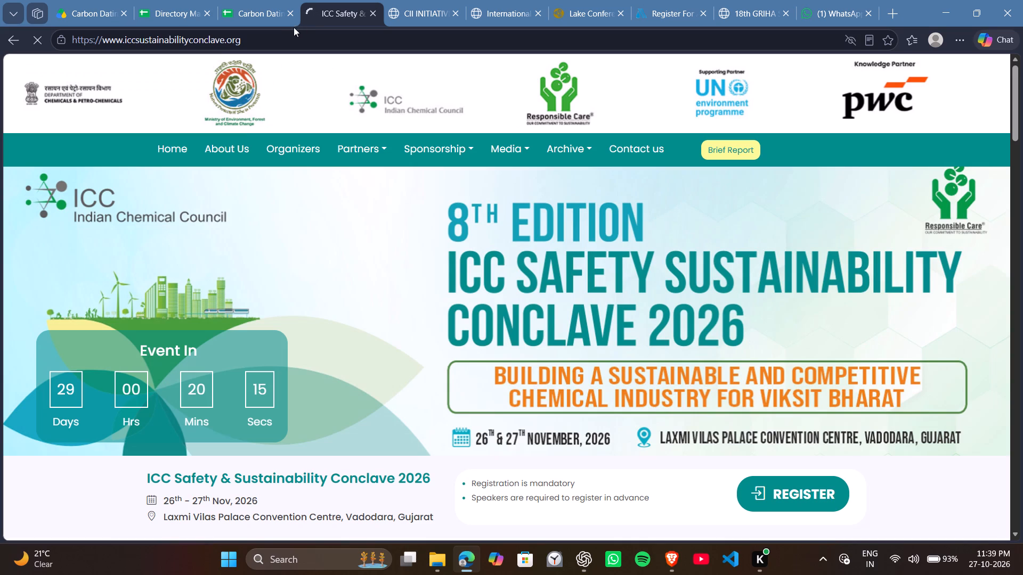
pyautogui.click(274, 20)
pyautogui.scroll(-1, 484, 357)
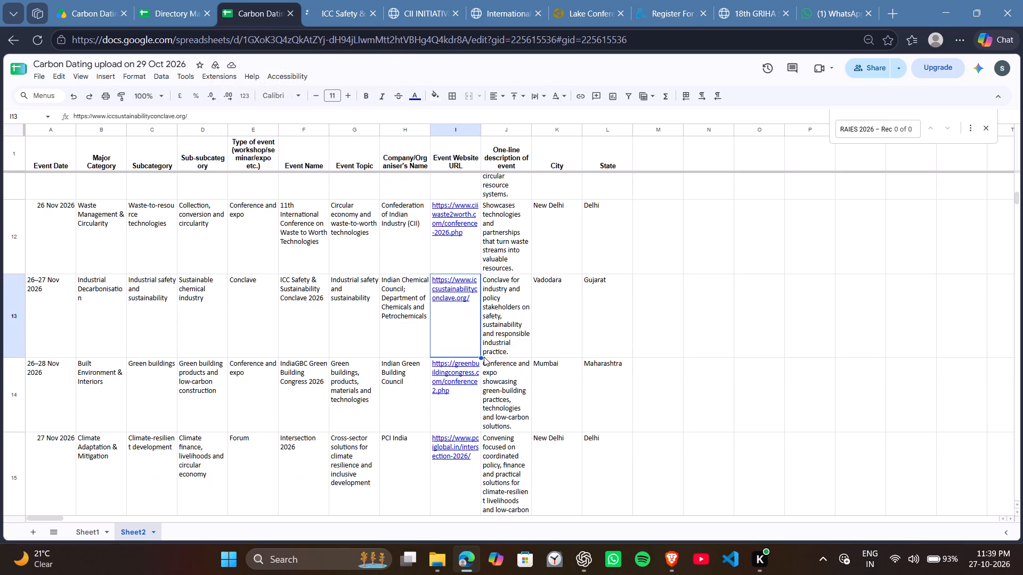
pyautogui.click(456, 377)
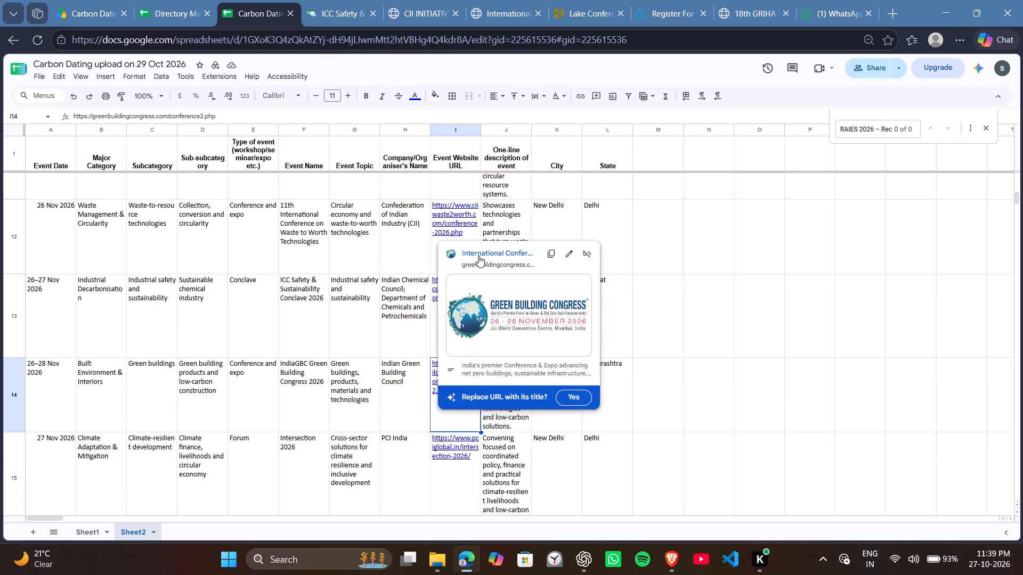
pyautogui.click(479, 253)
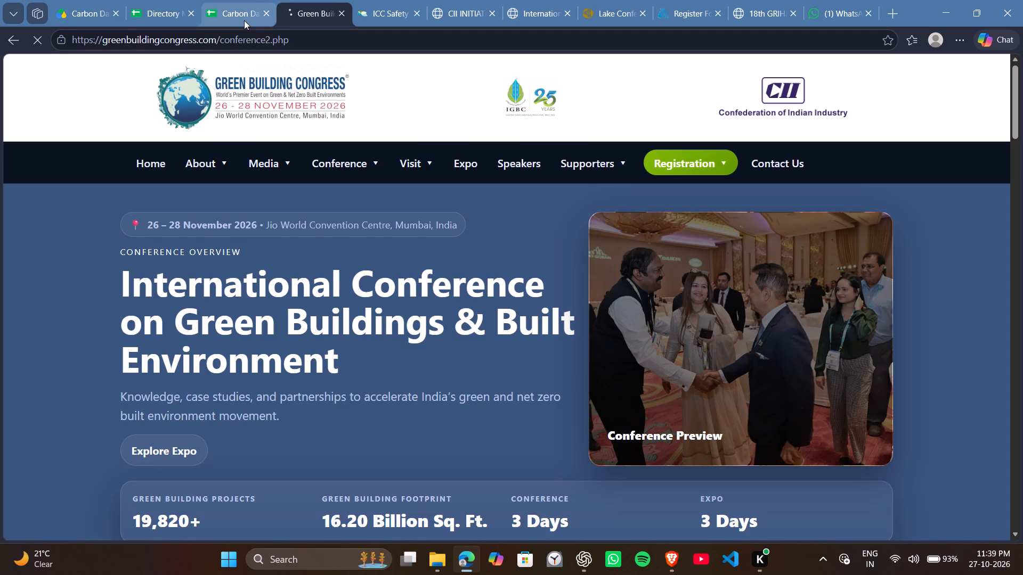
pyautogui.click(237, 13)
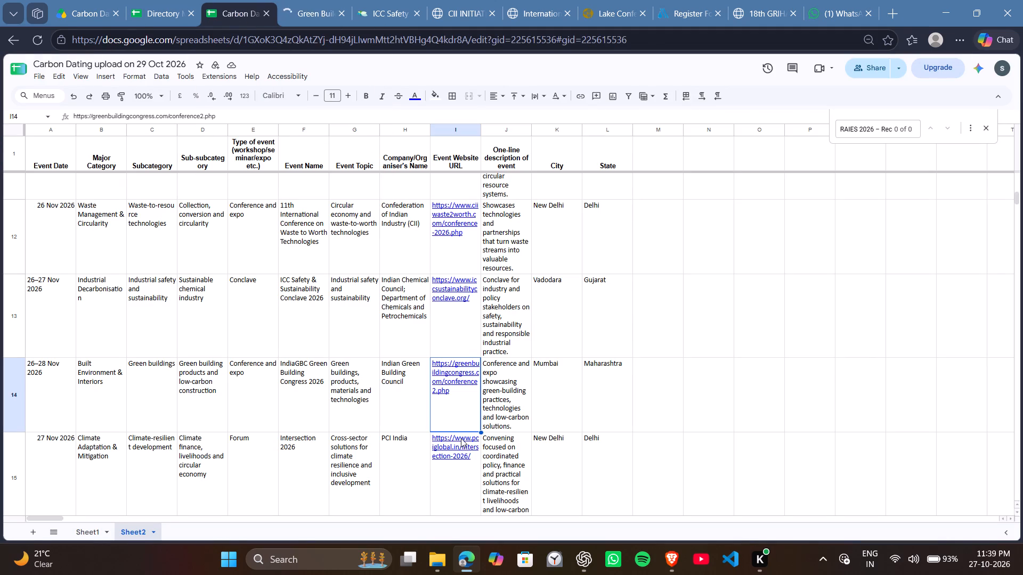
pyautogui.click(461, 439)
pyautogui.click(496, 391)
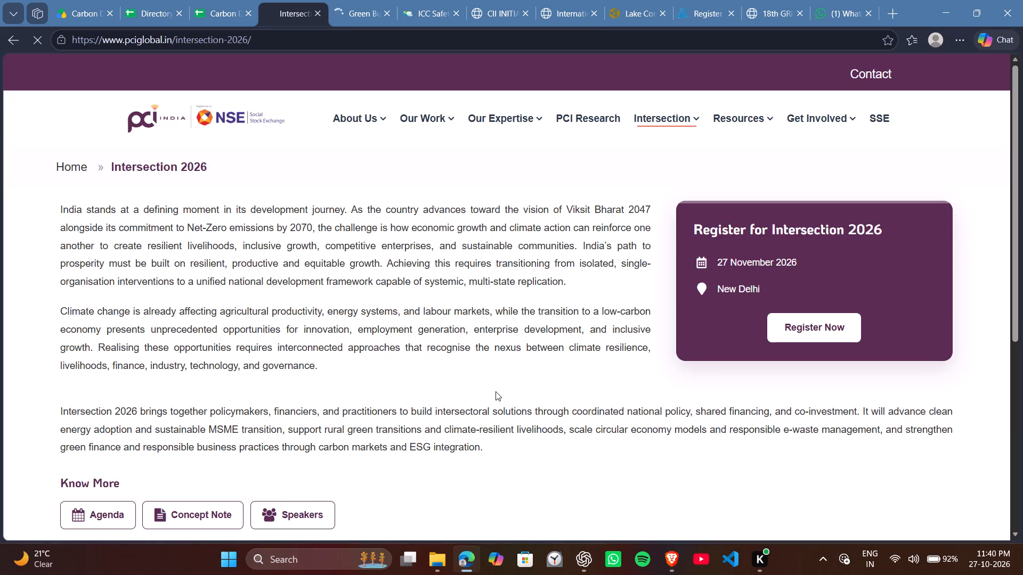
pyautogui.scroll(-1, 496, 391)
pyautogui.click(220, 7)
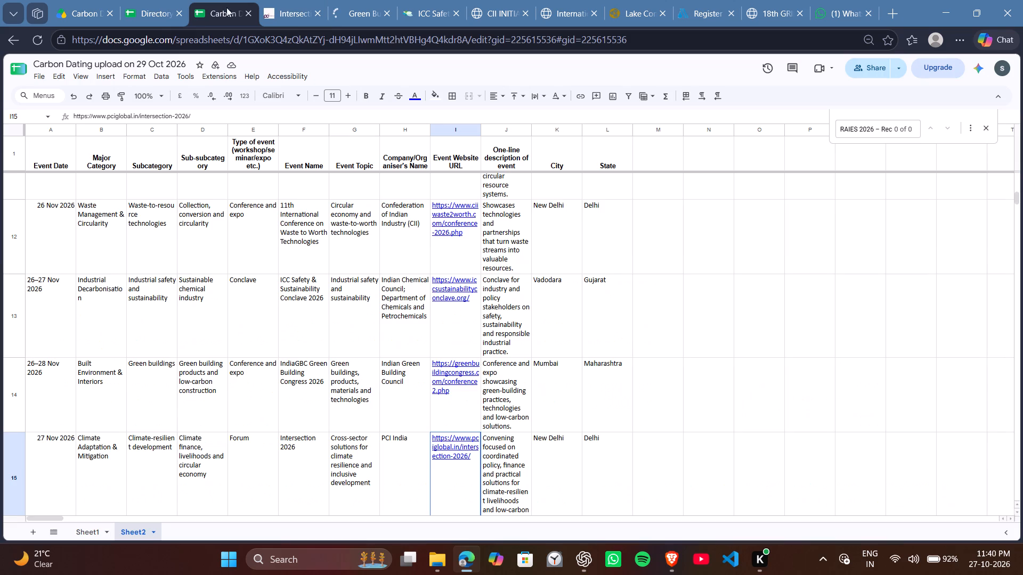
# Check the event website links for ICRAF 2026 in row 16 and 9th PSRM 2026 in row 17.
pyautogui.scroll(-1, 443, 291)
pyautogui.click(456, 358)
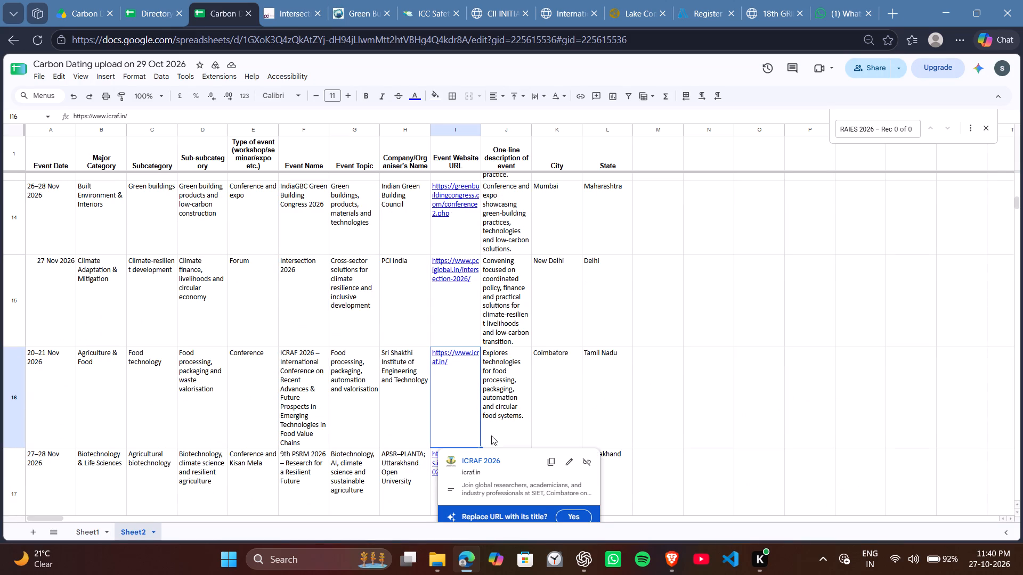
pyautogui.click(477, 458)
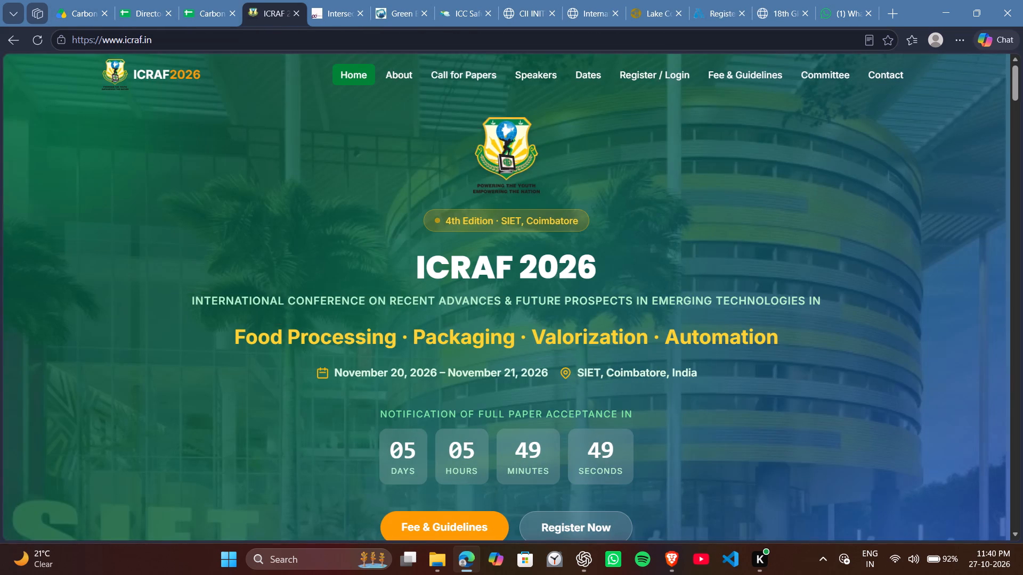
pyautogui.click(208, 7)
pyautogui.scroll(-1, 360, 287)
pyautogui.click(449, 285)
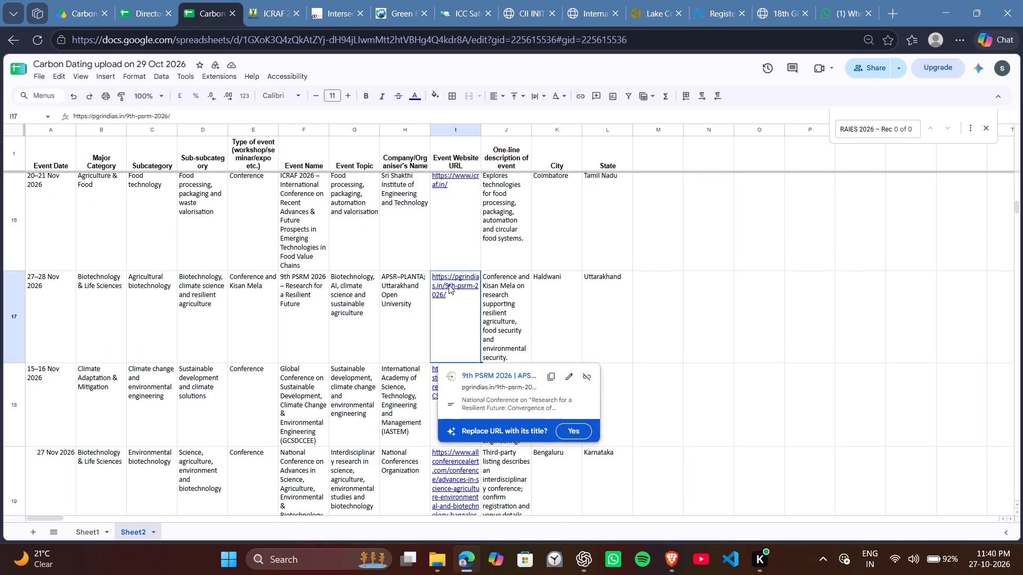
pyautogui.click(481, 372)
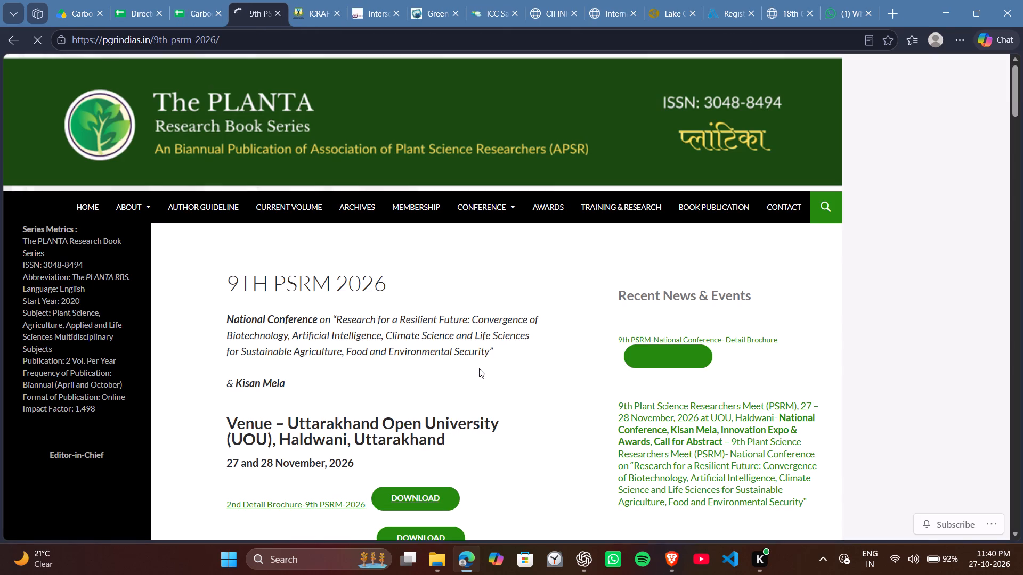
pyautogui.scroll(-1, 425, 344)
pyautogui.scroll(1, 410, 318)
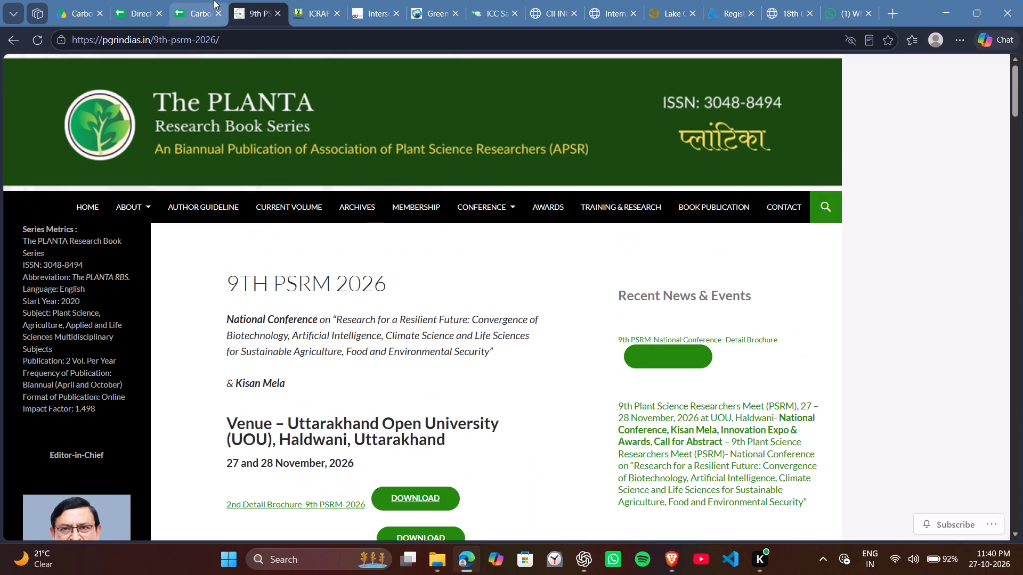
pyautogui.click(191, 0)
# Check the event website links in rows 18 to 20 for the GCSDCCEE, NCASAEB and GCPBB conferences.
pyautogui.click(457, 374)
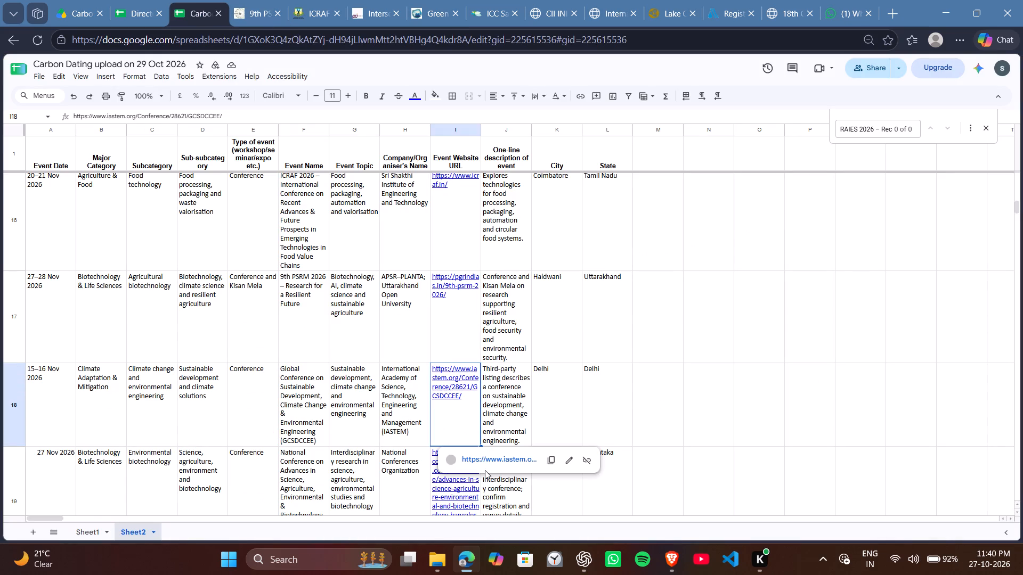
pyautogui.click(489, 461)
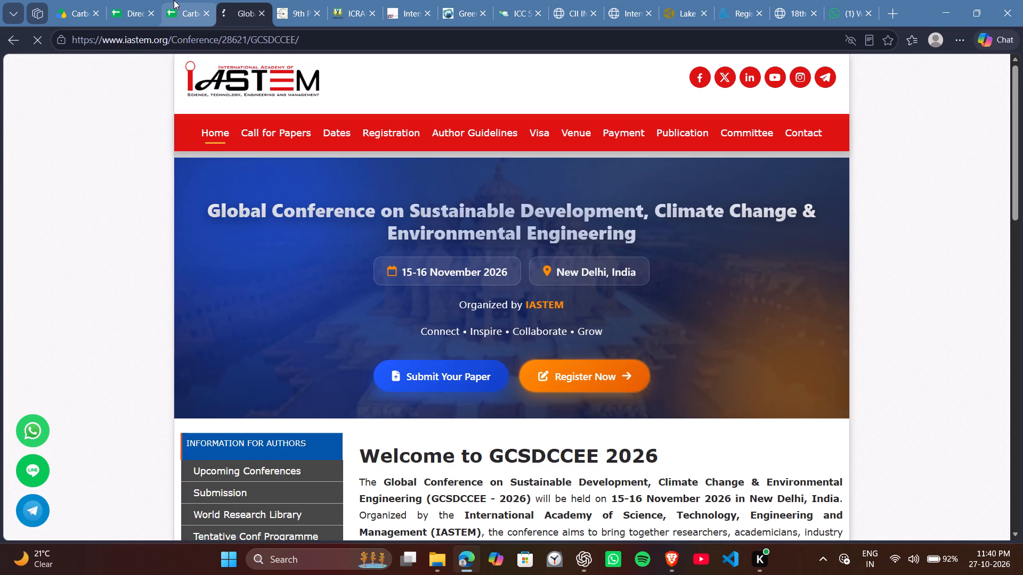
pyautogui.click(174, 0)
pyautogui.scroll(-1, 485, 357)
pyautogui.click(446, 306)
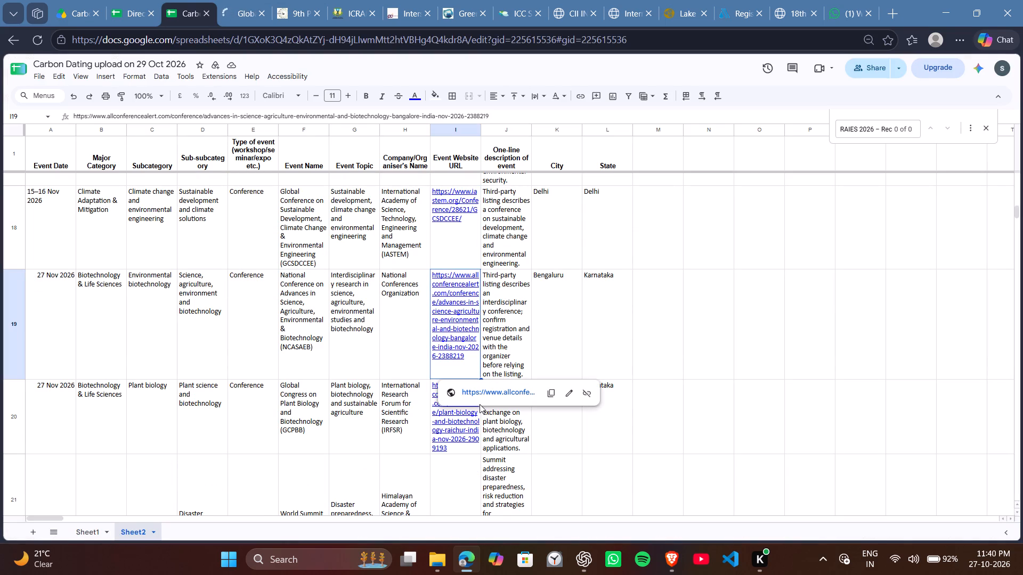
pyautogui.click(484, 390)
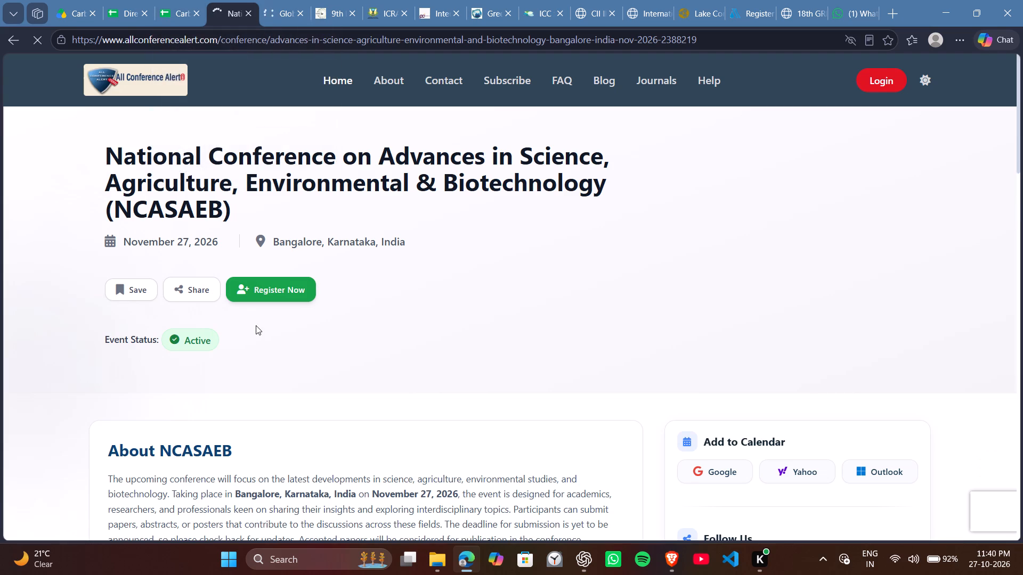
pyautogui.click(177, 5)
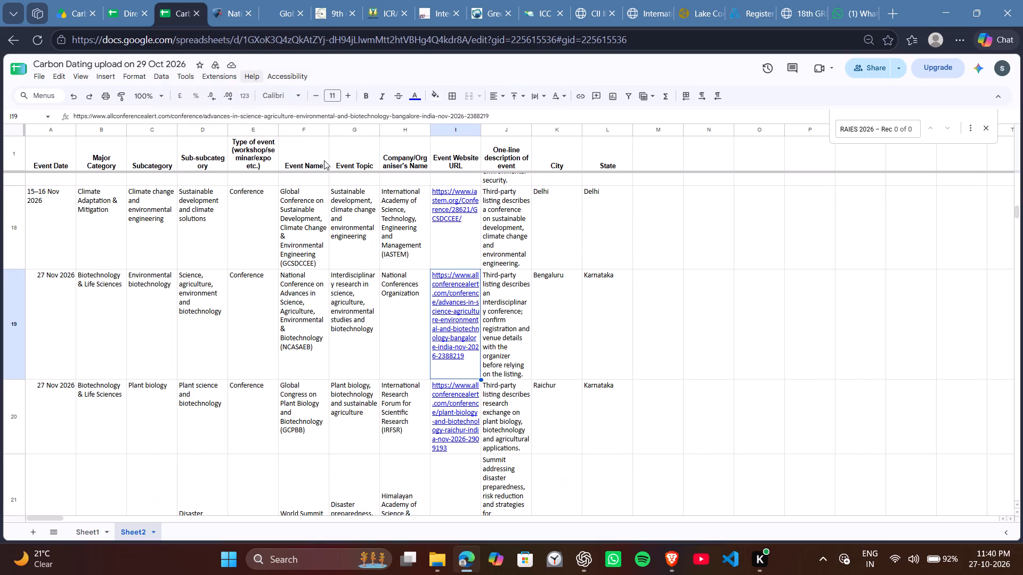
pyautogui.click(447, 424)
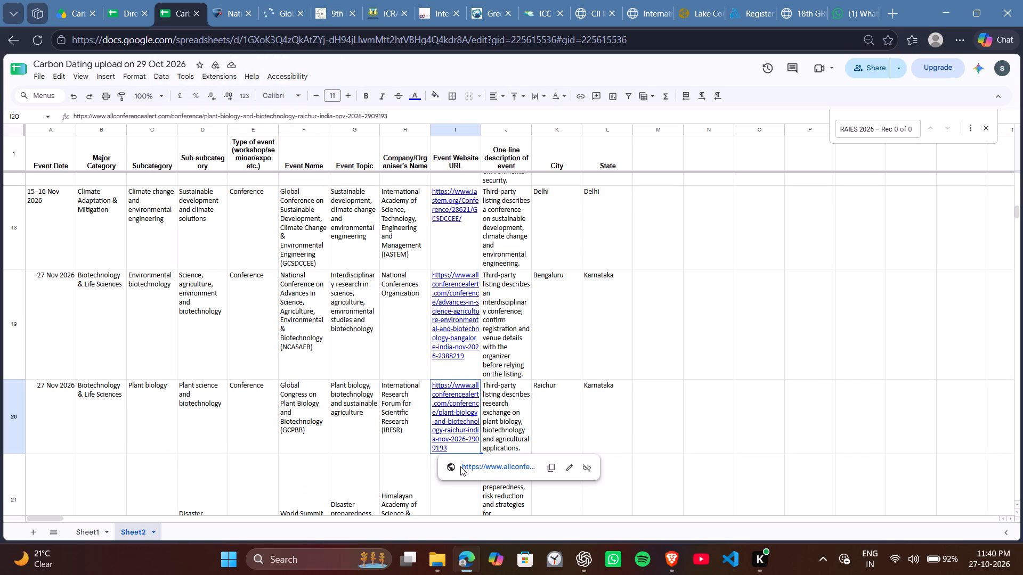
pyautogui.click(460, 469)
pyautogui.click(470, 467)
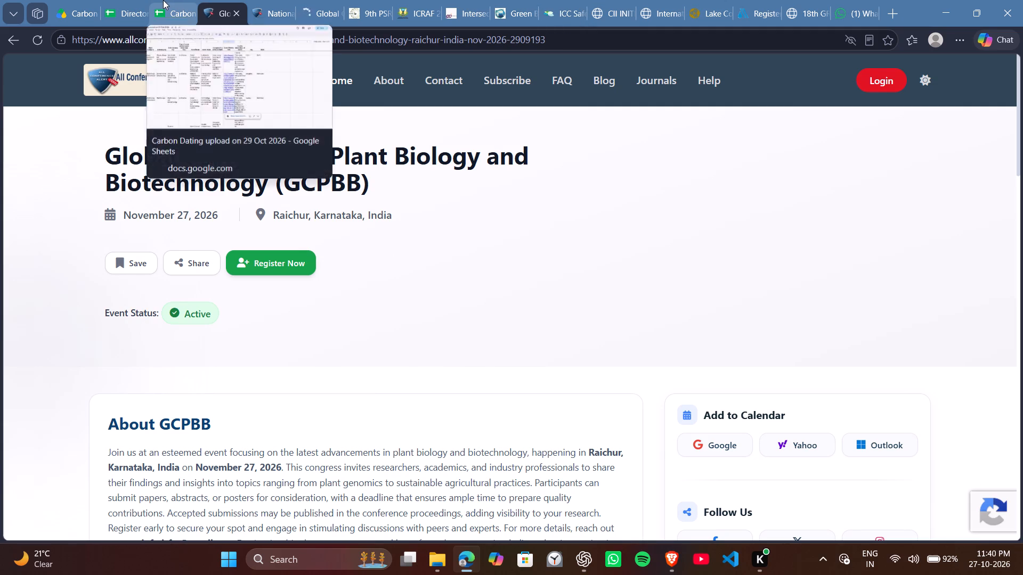
pyautogui.click(163, 0)
# Check the registration links for the World Summit on Disaster Management in row 21 and the 11th PAN-IIM conference in row 22.
pyautogui.scroll(-1, 449, 508)
pyautogui.click(445, 358)
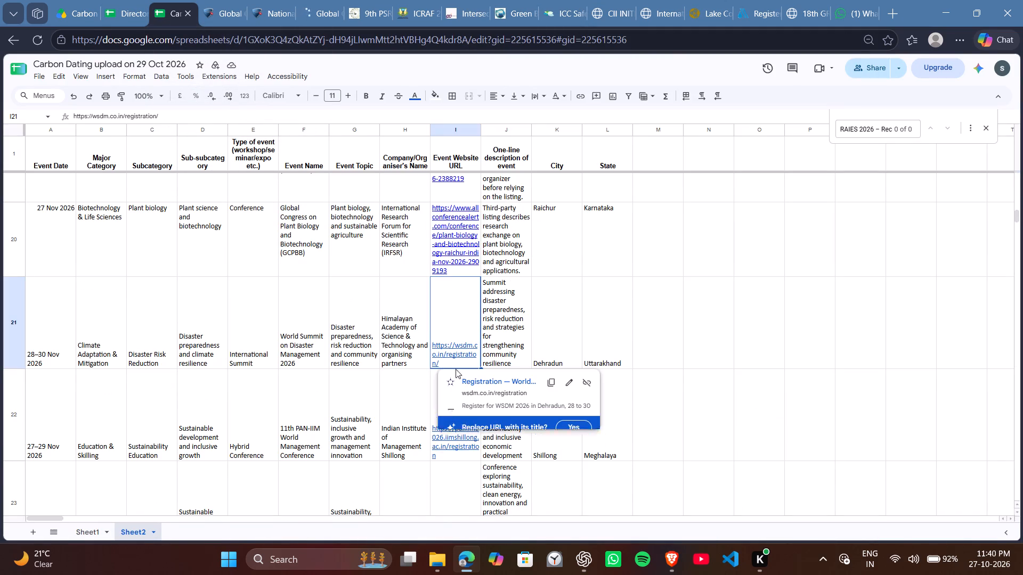
pyautogui.click(496, 381)
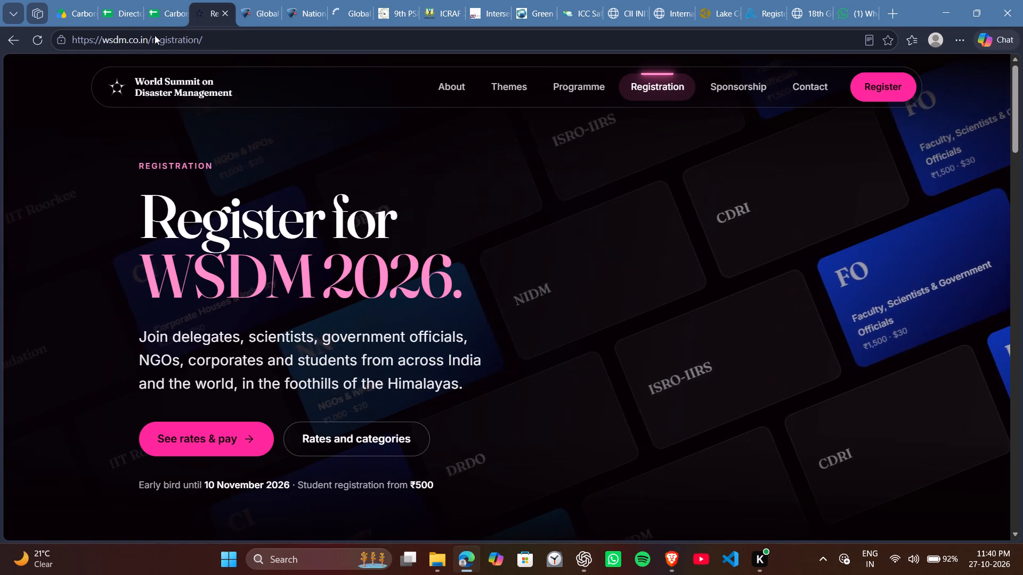
pyautogui.click(161, 26)
pyautogui.click(451, 449)
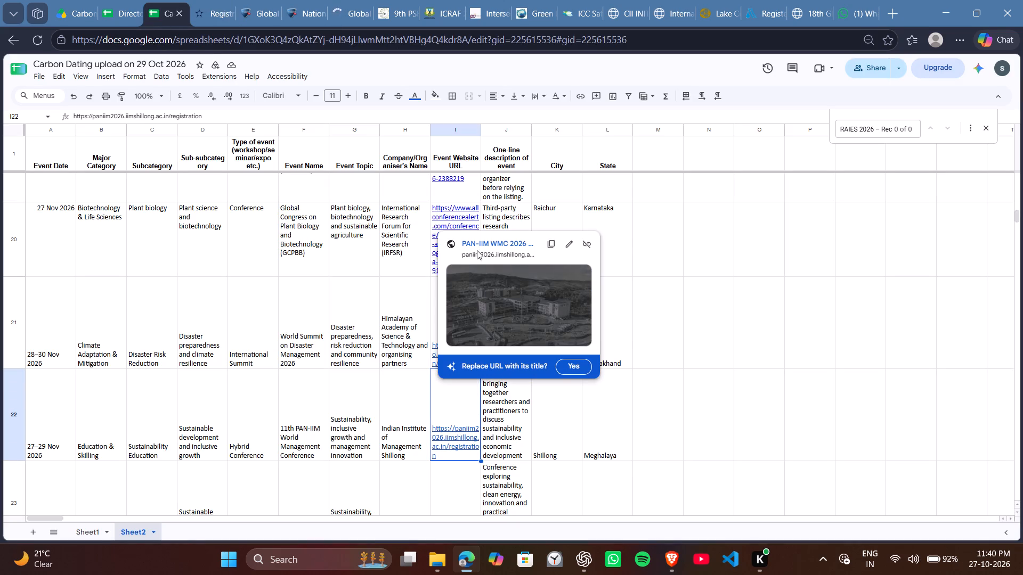
pyautogui.click(483, 245)
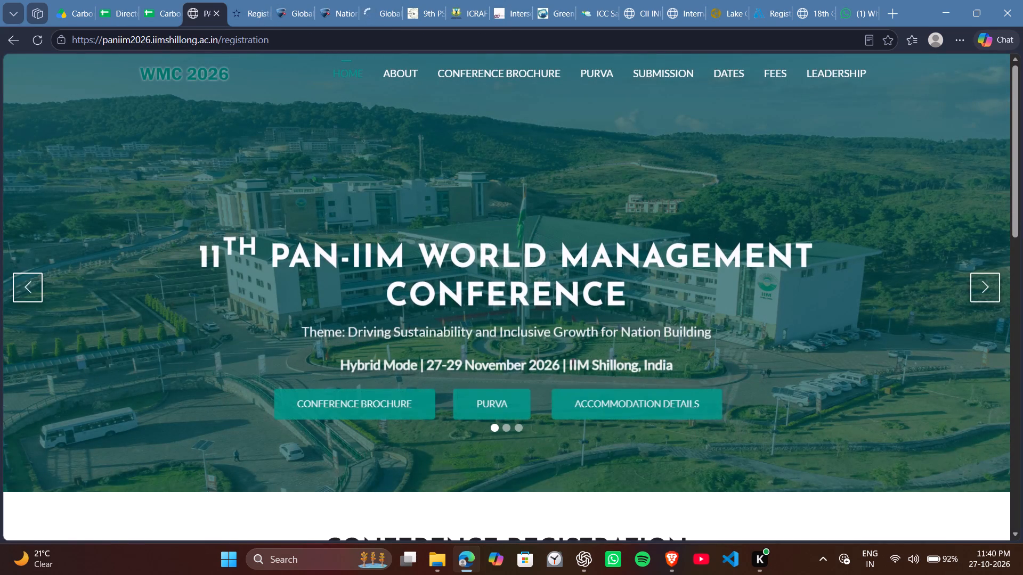
pyautogui.click(153, 0)
# Open the links for CULSA 2026 in row 23 and the Global Sustainable Development Summit in row 24, returning to the spreadsheet.
pyautogui.scroll(-1, 436, 388)
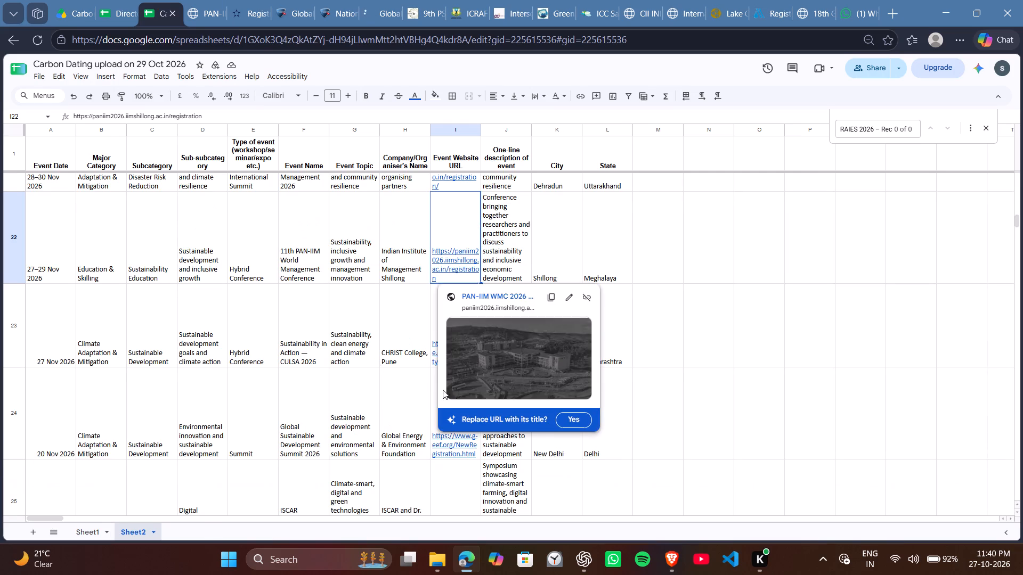
pyautogui.click(421, 356)
pyautogui.click(463, 351)
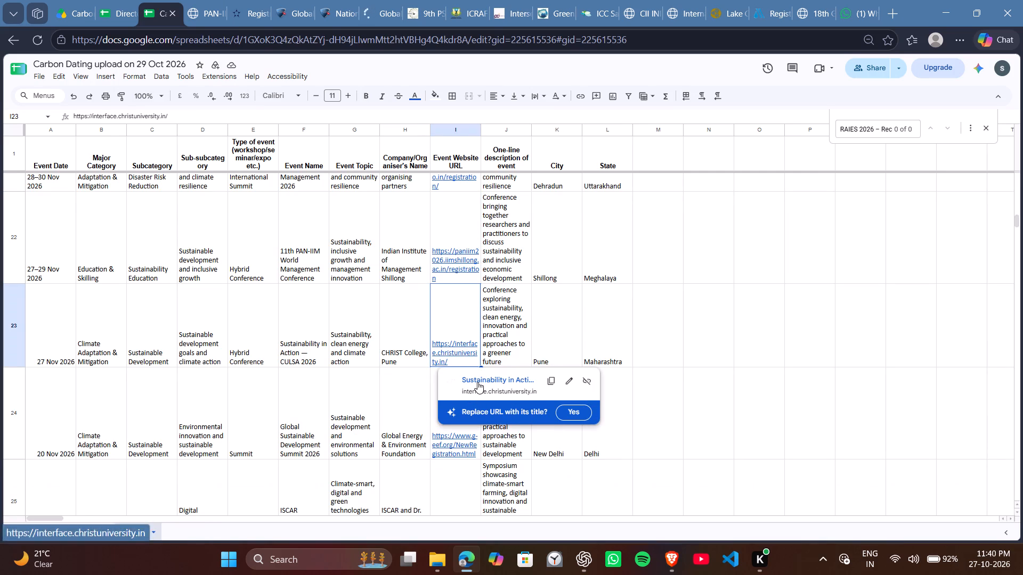
pyautogui.click(477, 382)
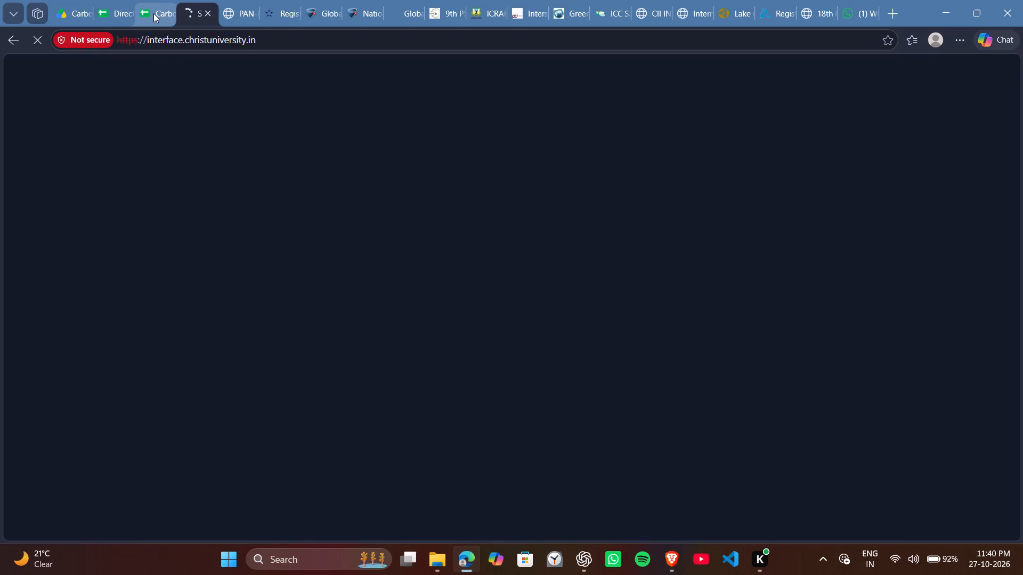
pyautogui.click(153, 13)
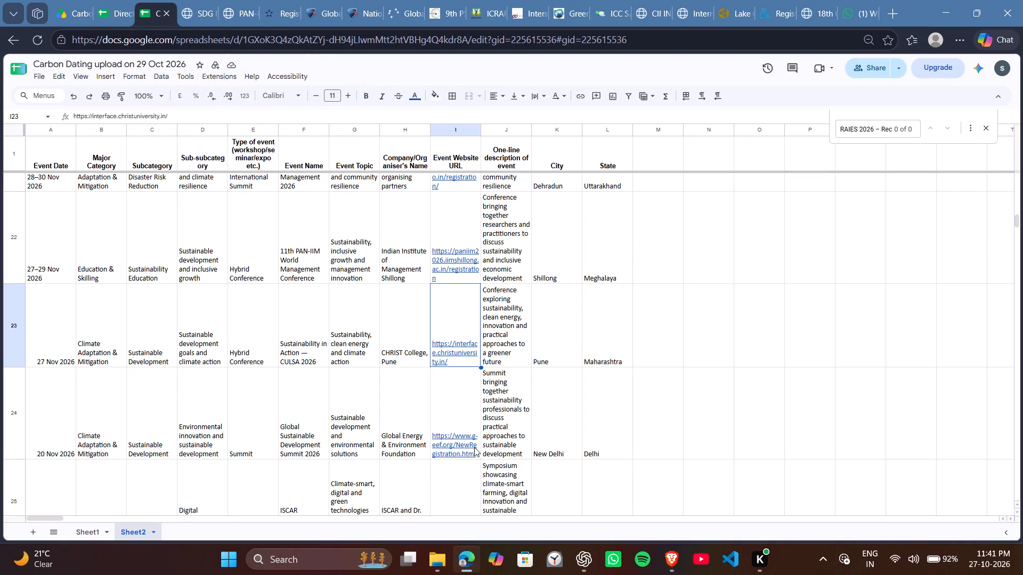
pyautogui.click(460, 448)
pyautogui.click(484, 321)
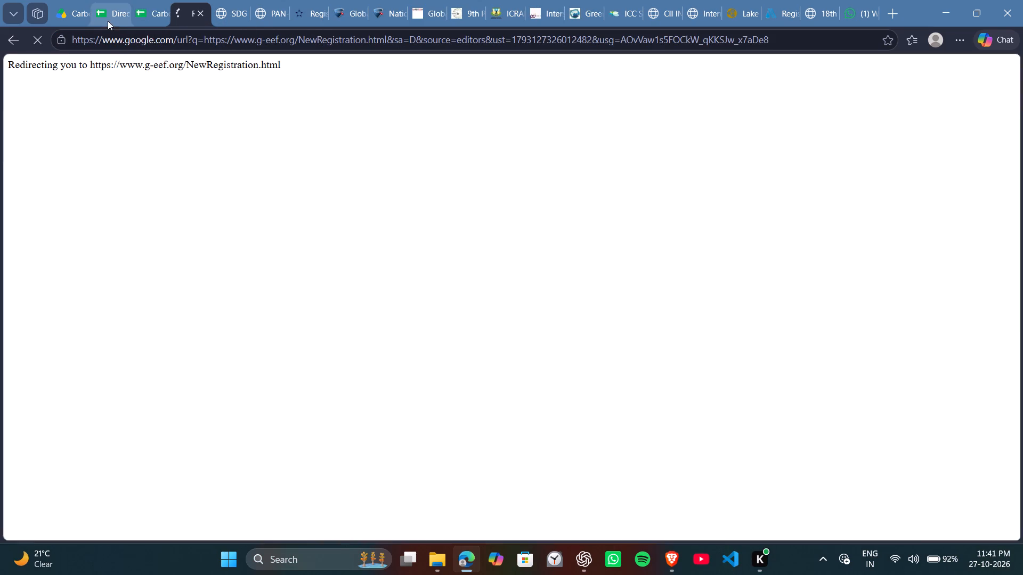
pyautogui.click(152, 10)
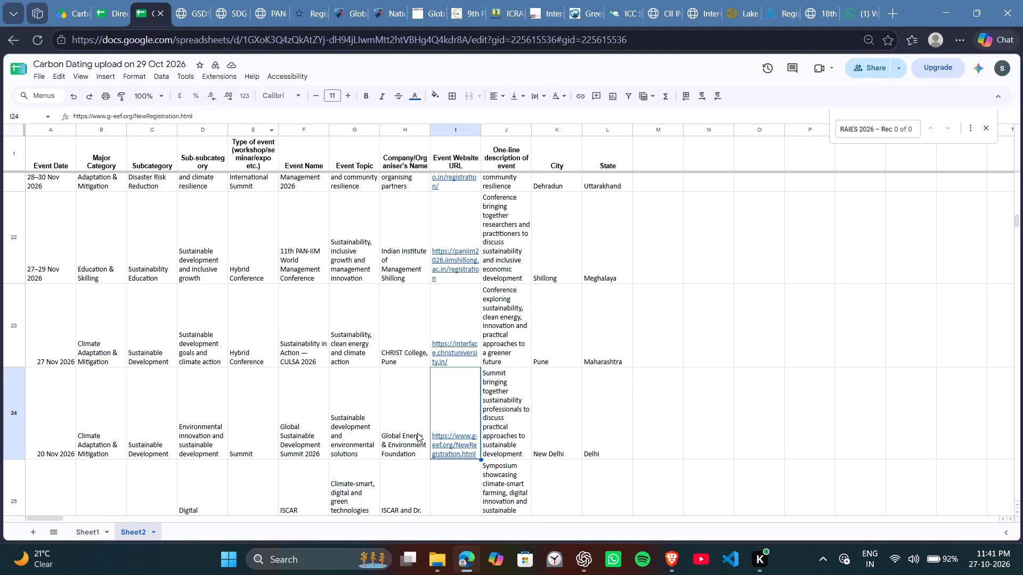
# Check the event website link for the ISCAR symposium in row 25, dismissing the site's pop-up and returning to the spreadsheet.
pyautogui.scroll(-1, 417, 433)
pyautogui.click(446, 325)
pyautogui.click(477, 381)
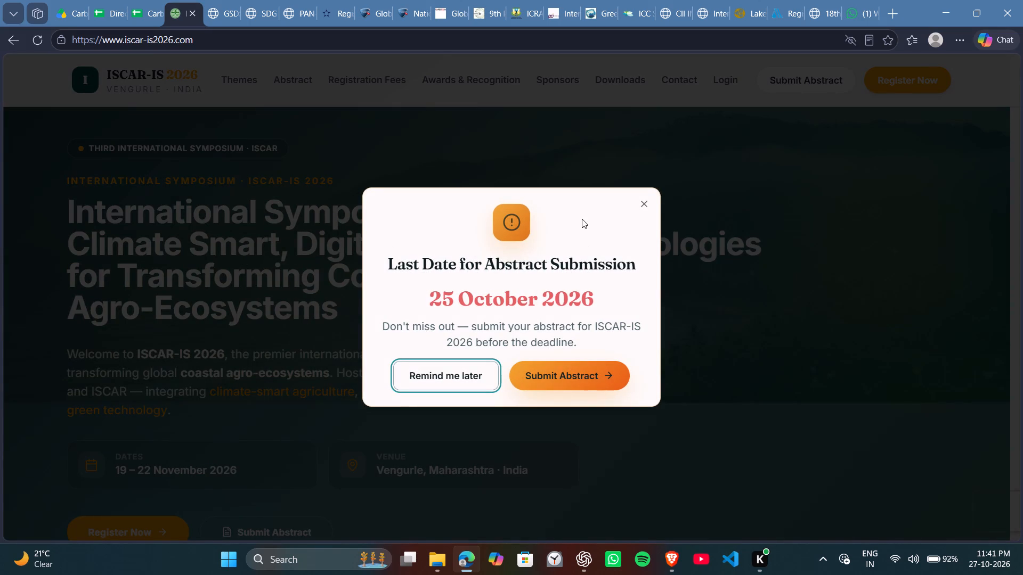
pyautogui.click(649, 203)
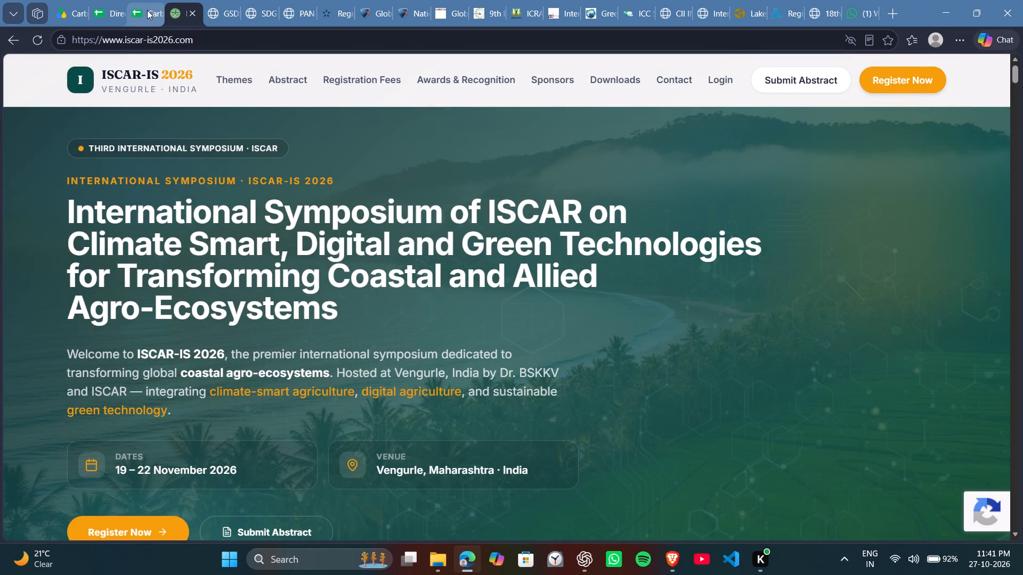
pyautogui.click(147, 10)
# Open the settings for sharing the Carbon Dating spreadsheet with others.
pyautogui.scroll(-2, 468, 455)
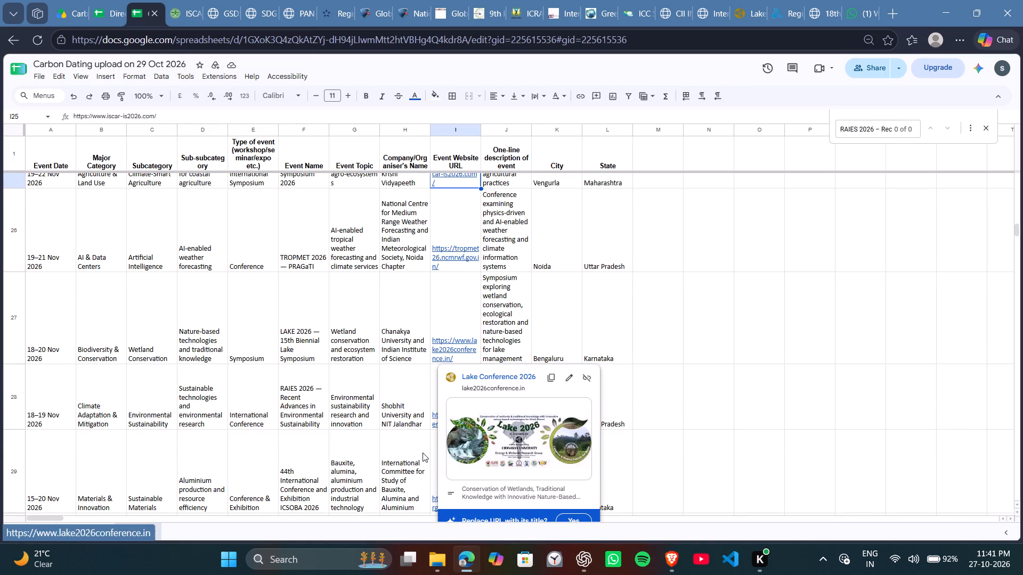
pyautogui.scroll(-1, 423, 453)
pyautogui.scroll(10, 390, 424)
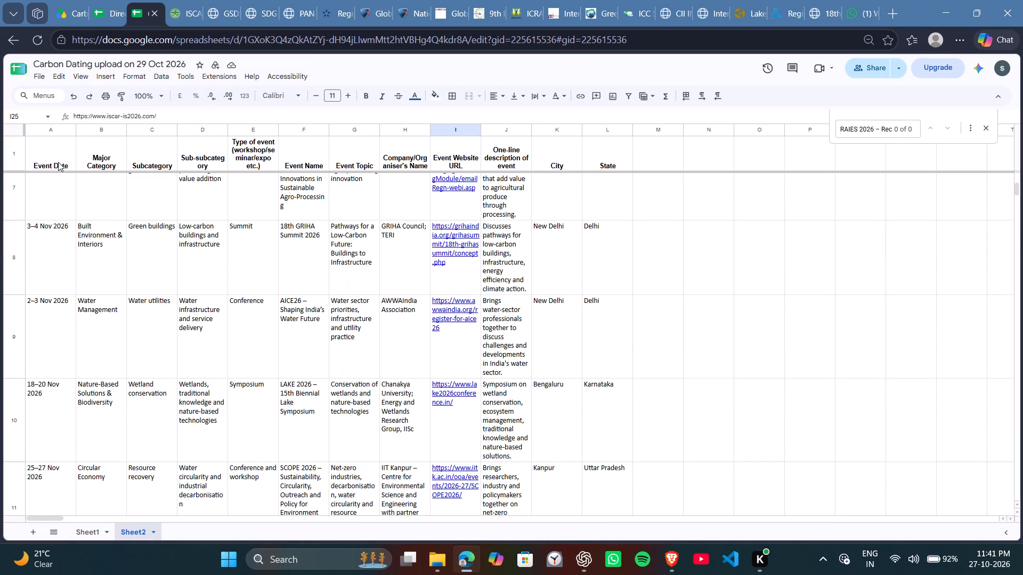
pyautogui.click(39, 75)
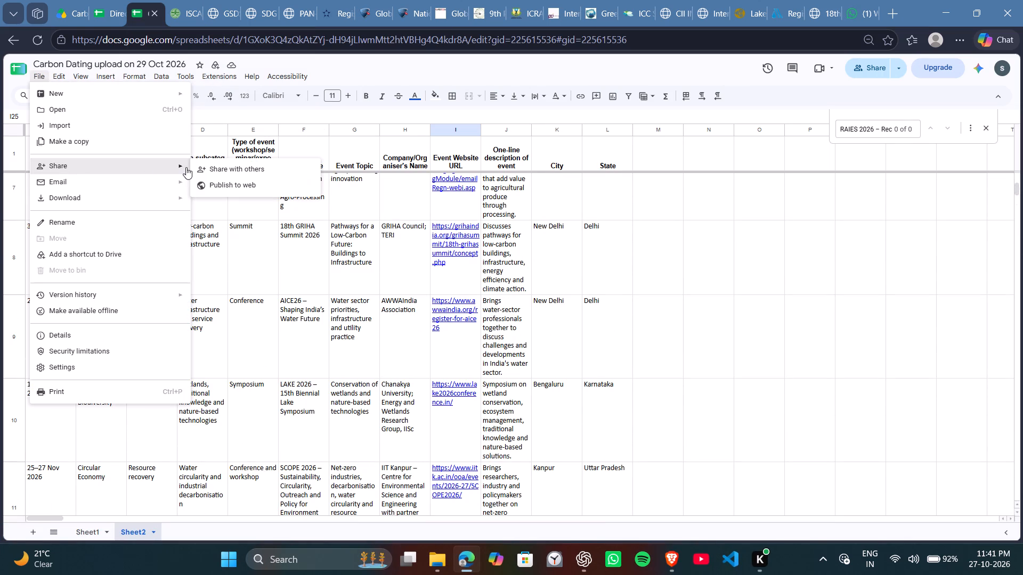
pyautogui.click(217, 167)
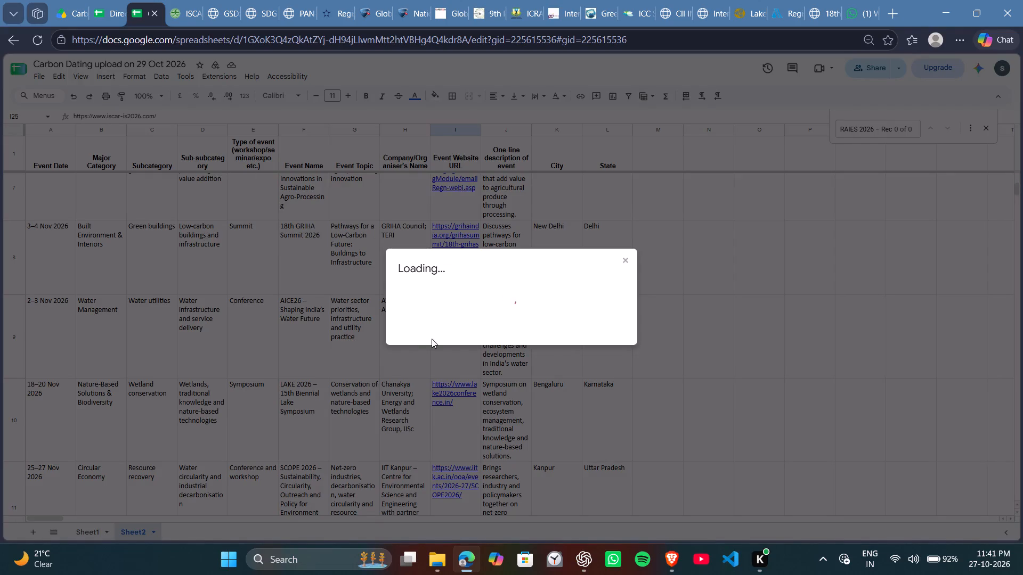
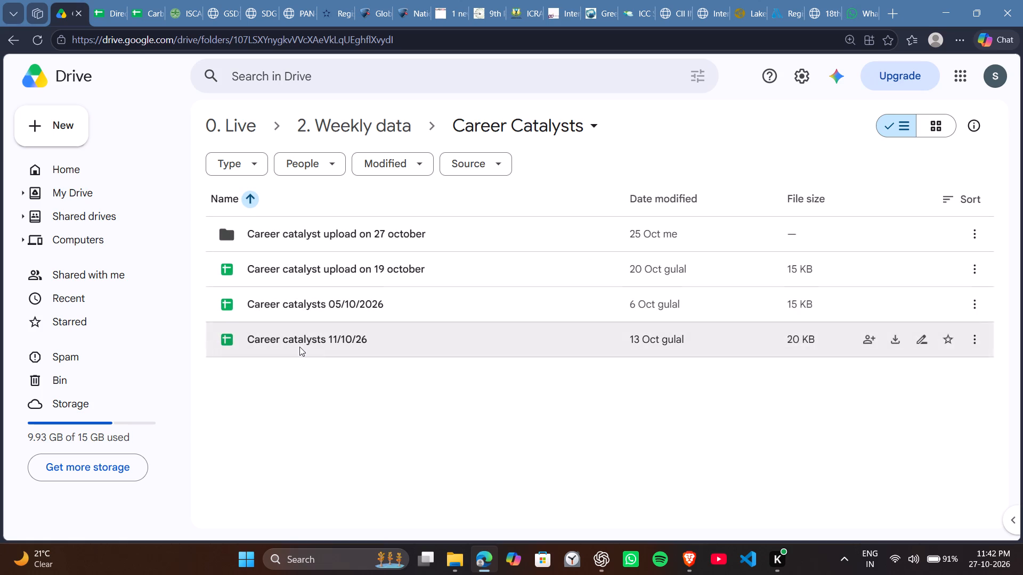
# Open the Career catalyst upload on 27 oct spreadsheet from the 27 october folder and look through the Sheet 1 listings.
pyautogui.doubleClick(342, 247)
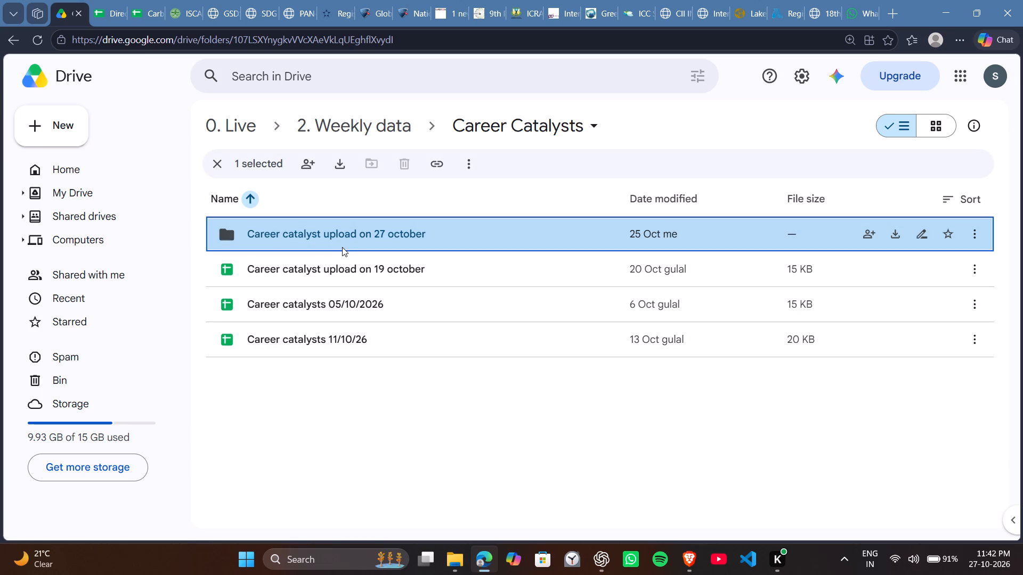
pyautogui.doubleClick(342, 247)
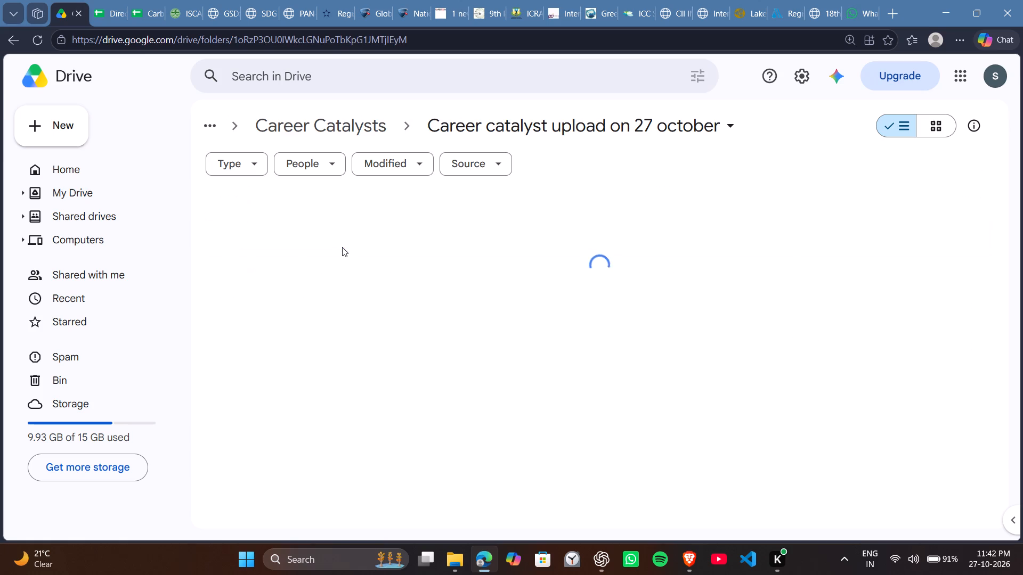
pyautogui.doubleClick(350, 240)
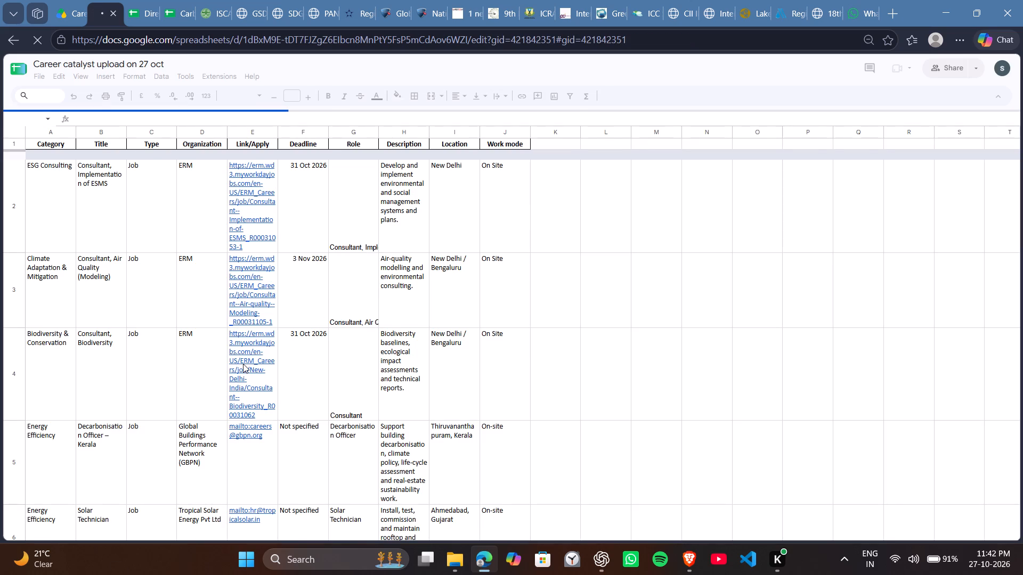
pyautogui.scroll(-4, 171, 468)
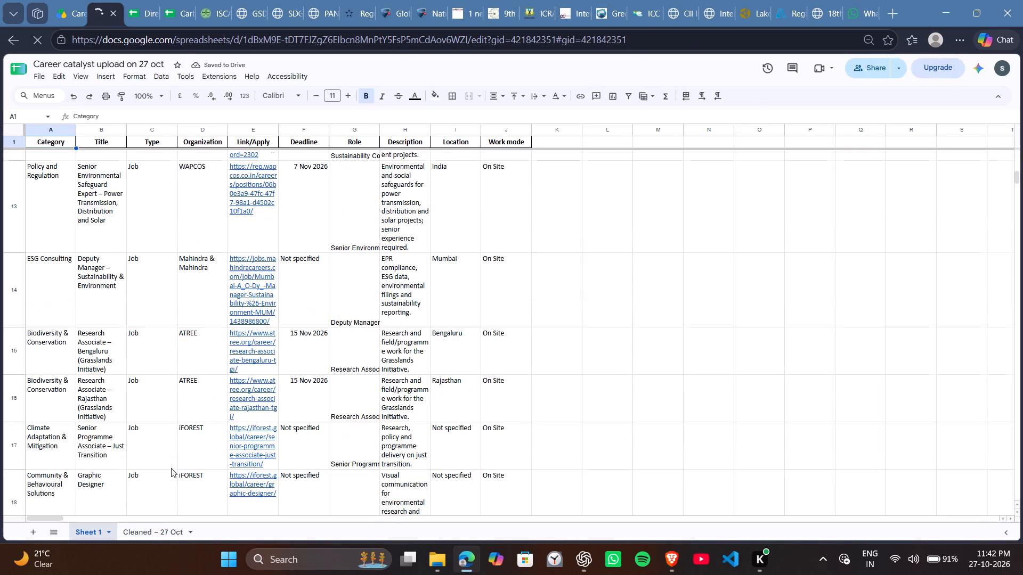
pyautogui.scroll(-12, 171, 465)
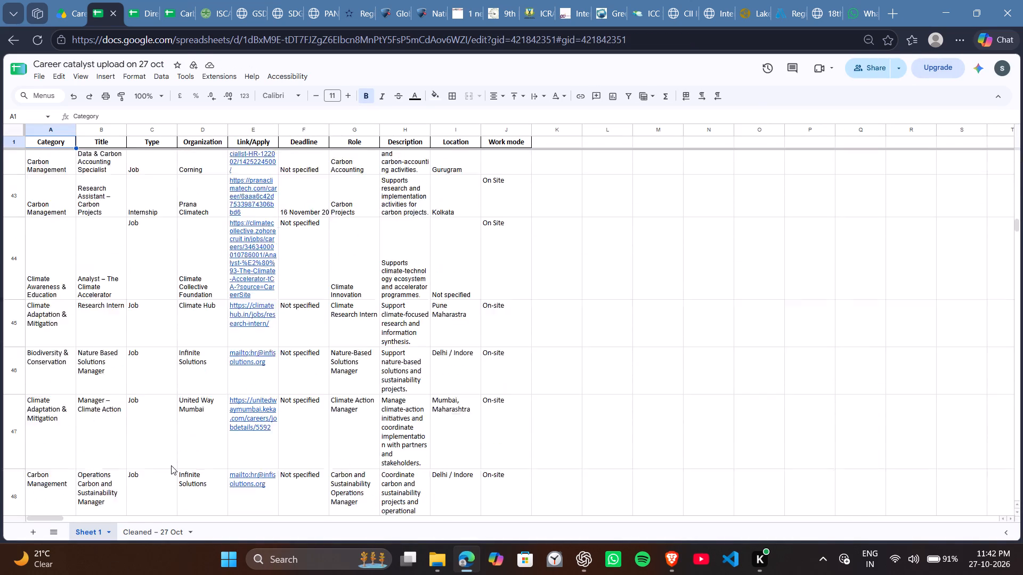
pyautogui.scroll(-2, 171, 465)
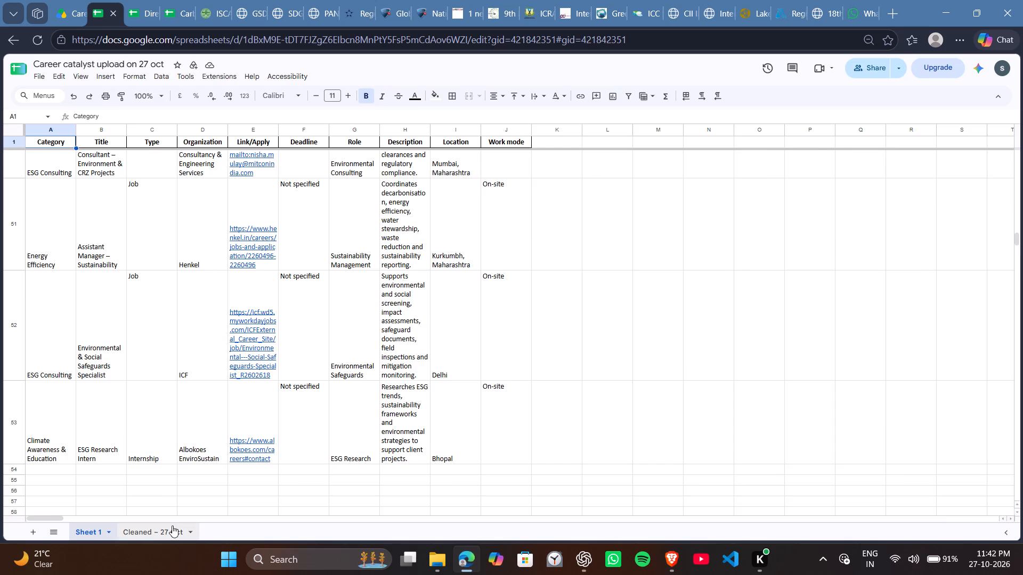
# Check the Social Lab EPR Consultant link in row 50 of the Cleaned – 27 Oct sheet, returning to the spreadsheet.
pyautogui.click(171, 527)
pyautogui.scroll(-2, 237, 417)
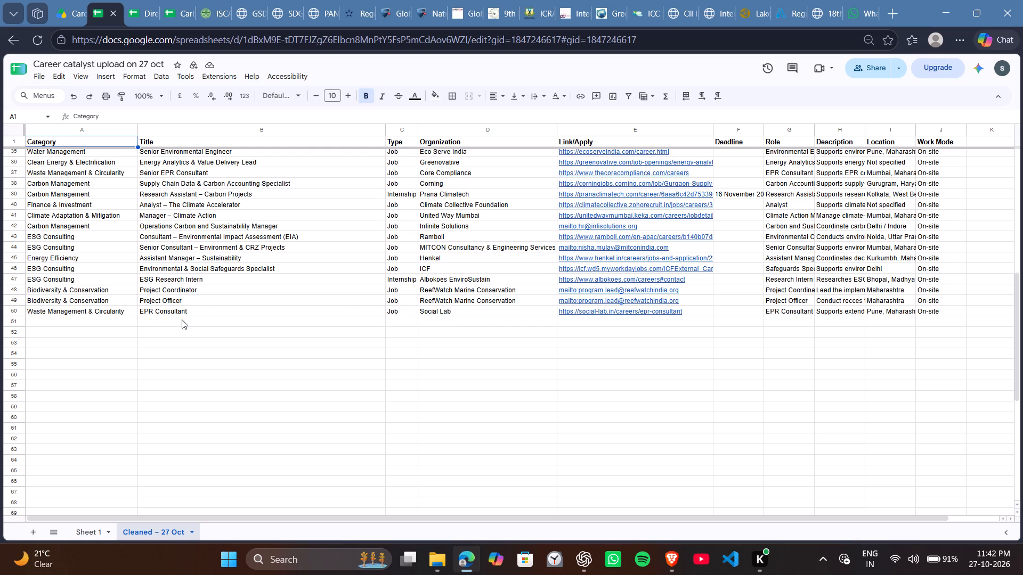
pyautogui.click(604, 314)
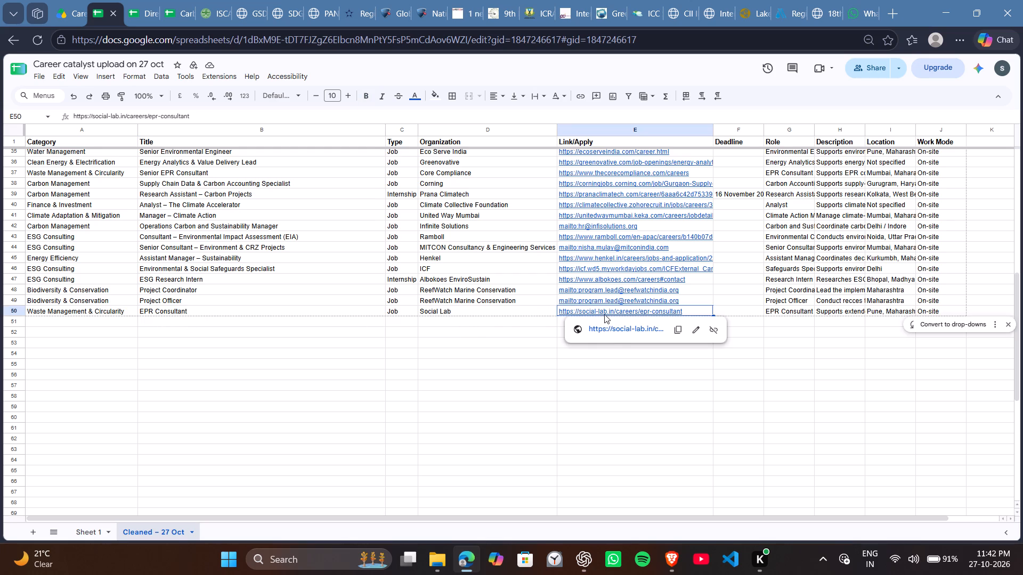
pyautogui.click(619, 333)
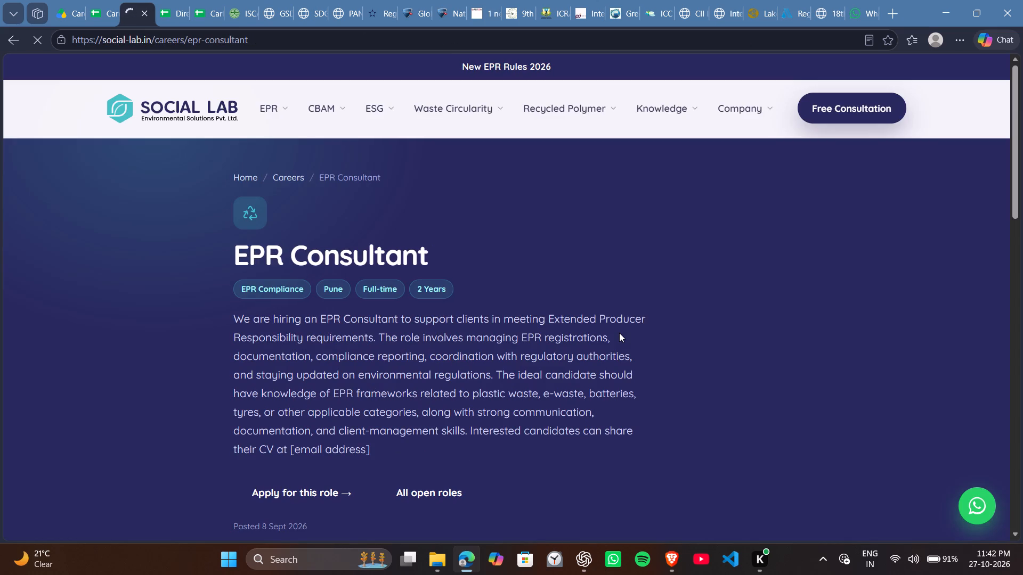
pyautogui.click(108, 12)
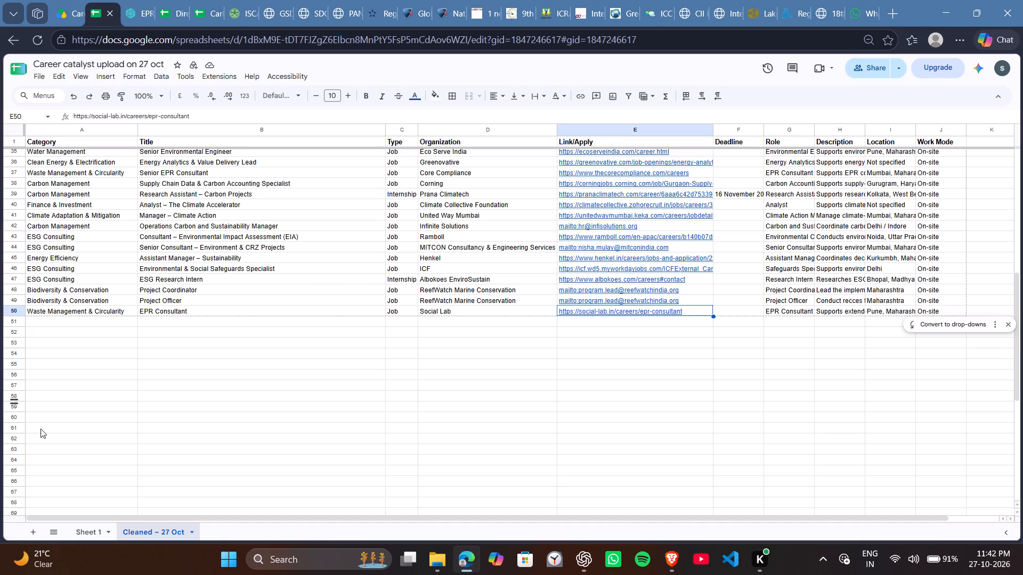
# Check the Albokoes EnviroSustain ESG Research Intern link in row 53 of Sheet 1, returning to the spreadsheet.
pyautogui.click(88, 532)
pyautogui.scroll(-3, 115, 363)
pyautogui.scroll(2, 115, 363)
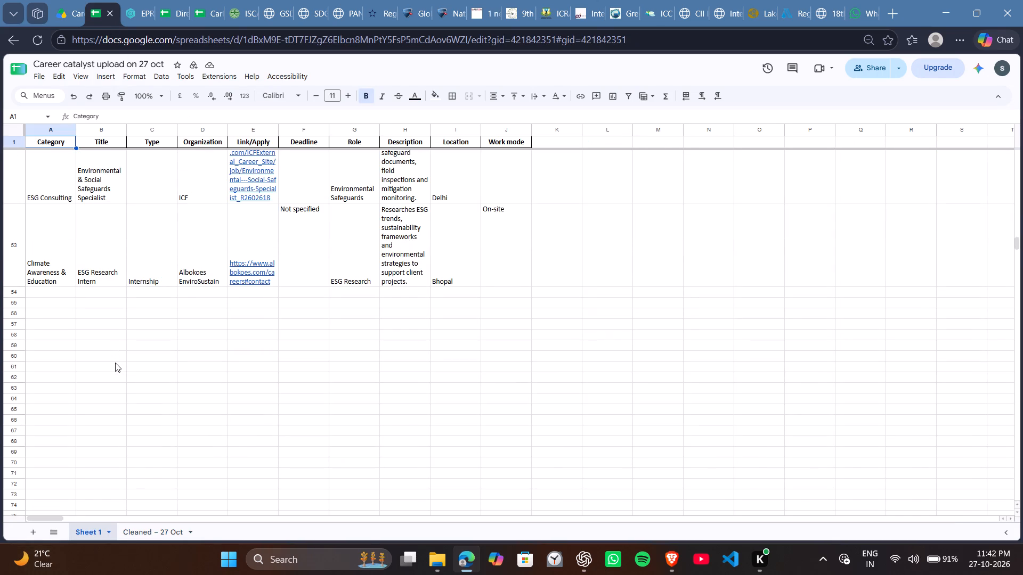
pyautogui.click(258, 269)
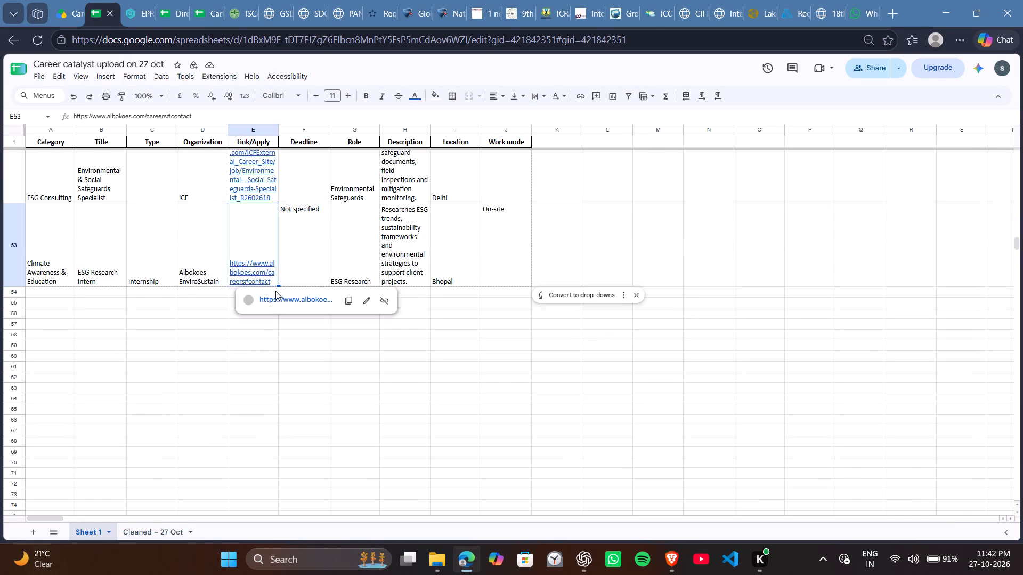
pyautogui.click(279, 299)
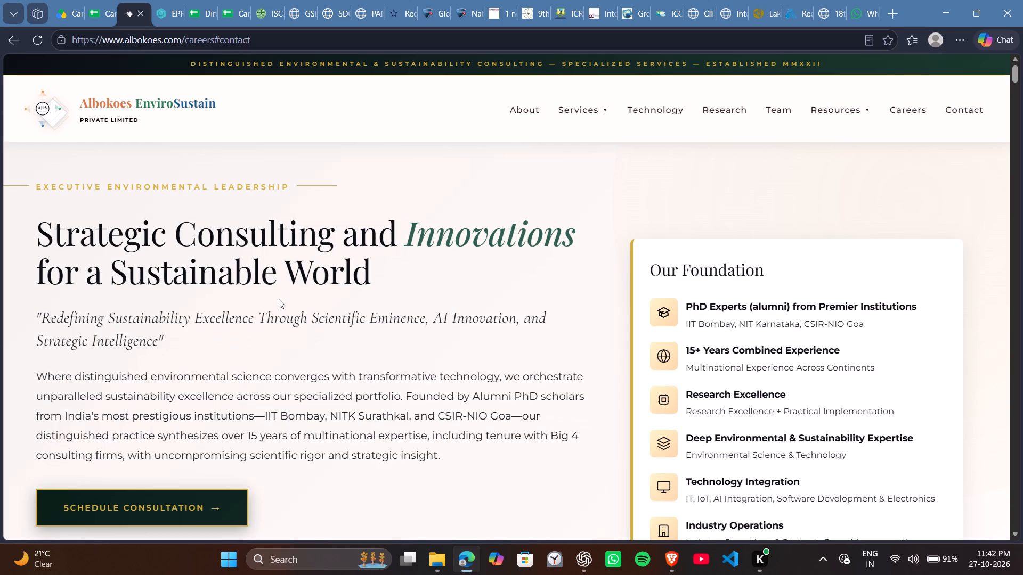
pyautogui.scroll(-2, 279, 299)
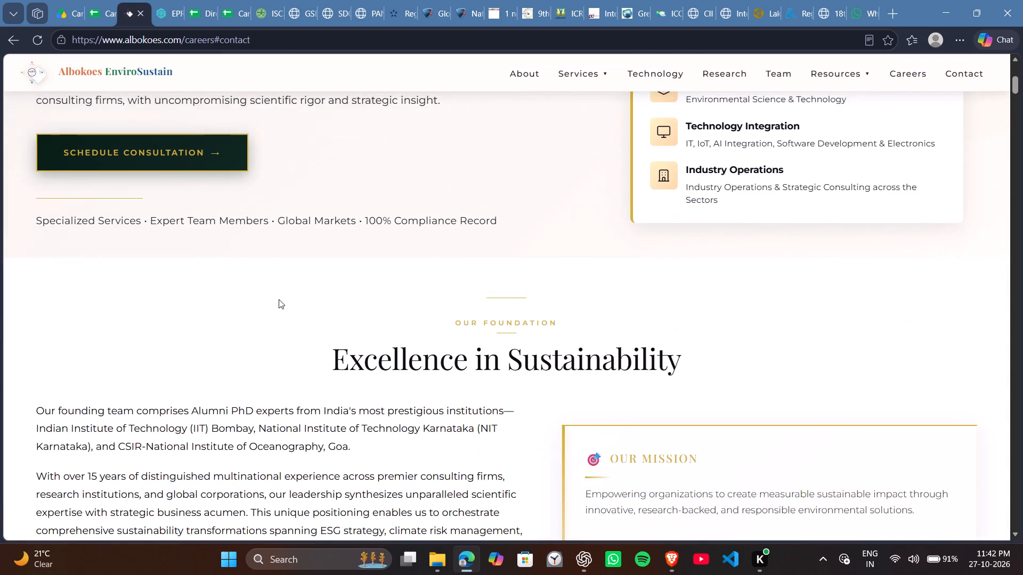
pyautogui.scroll(-3, 279, 299)
pyautogui.scroll(9, 279, 299)
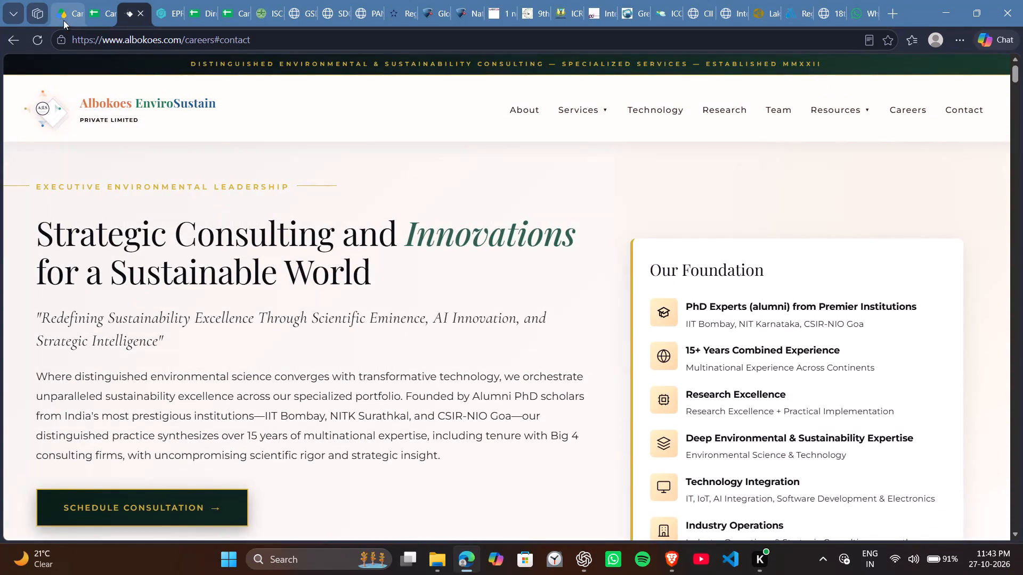
pyautogui.click(102, 15)
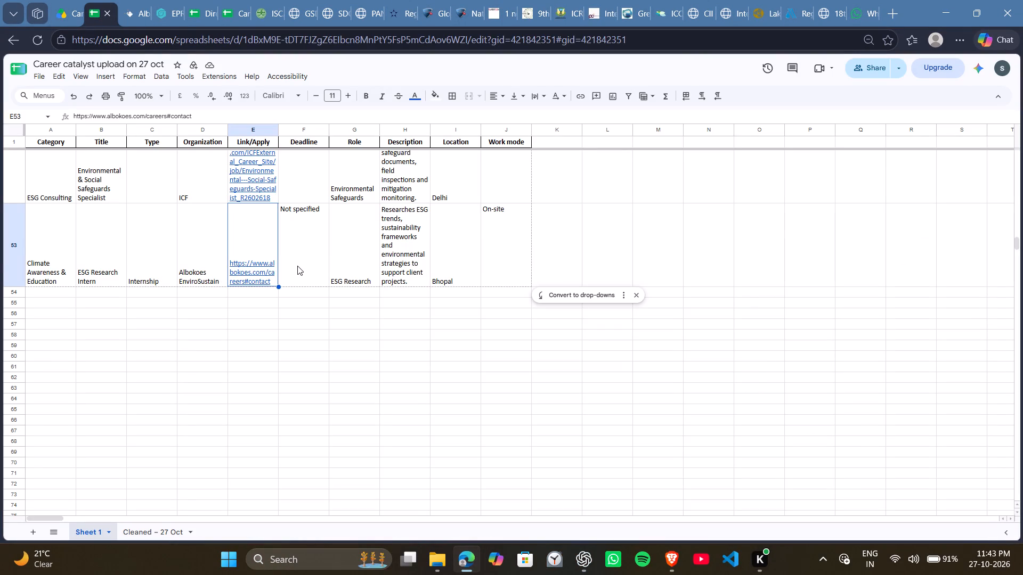
pyautogui.scroll(1, 297, 266)
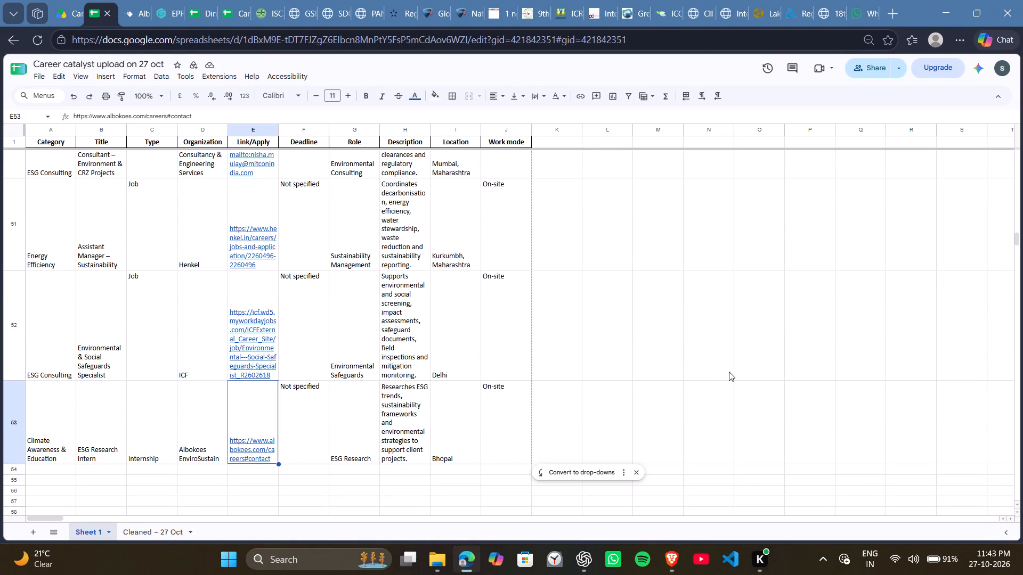
# Close the browser window.
pyautogui.click(1010, 0)
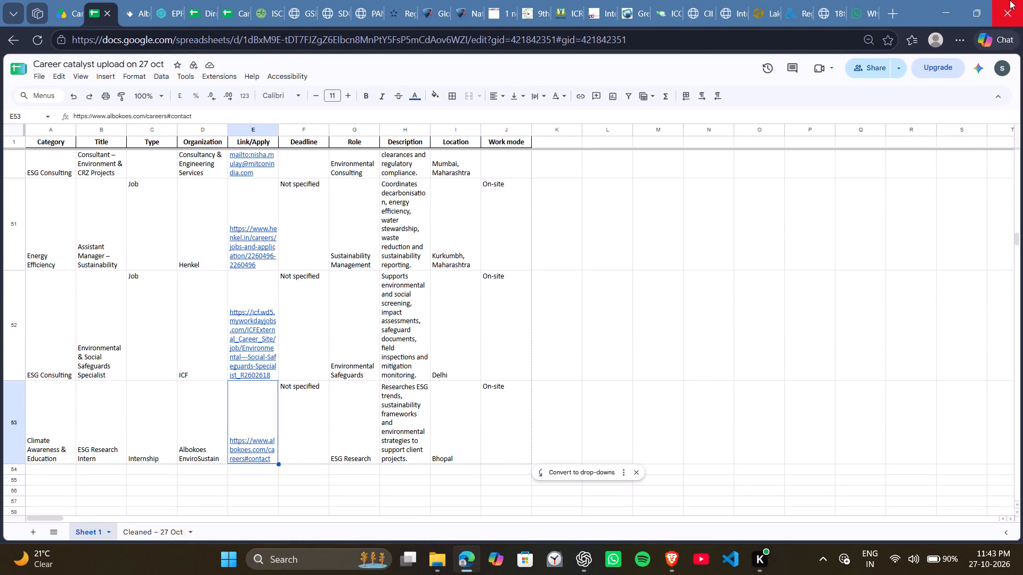
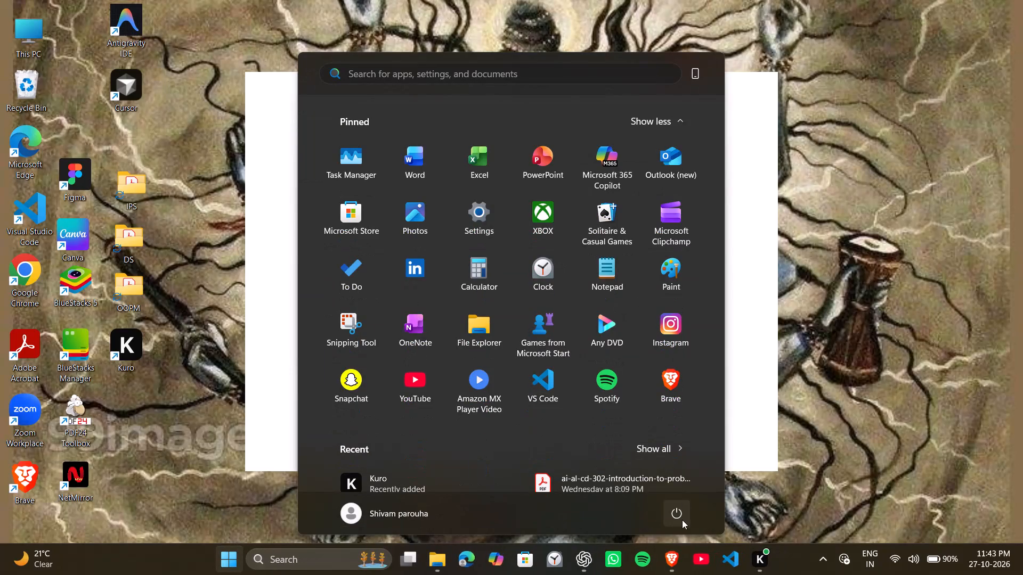
# Bring up the Windows power options for ending the computer session.
pyautogui.click(681, 521)
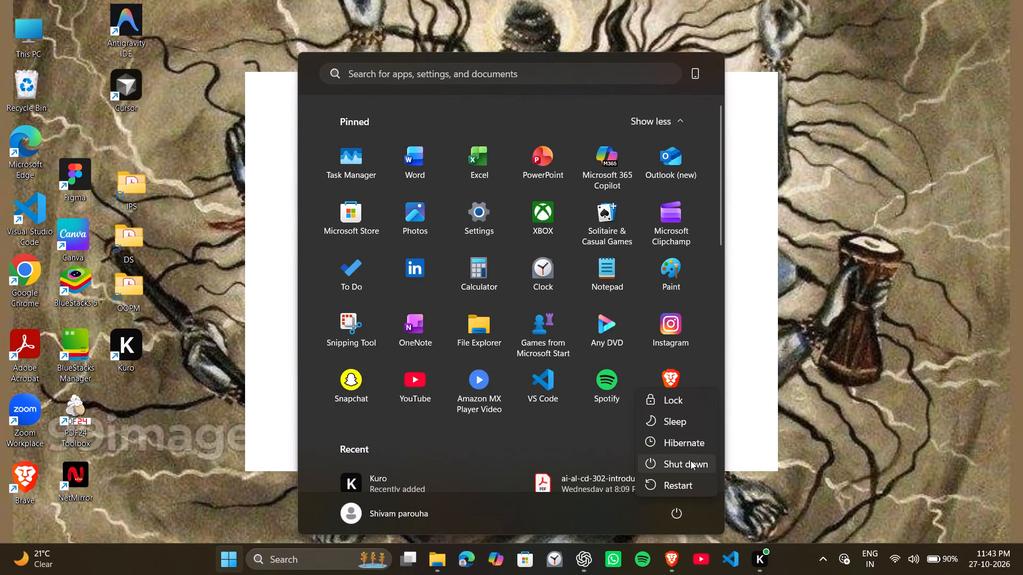